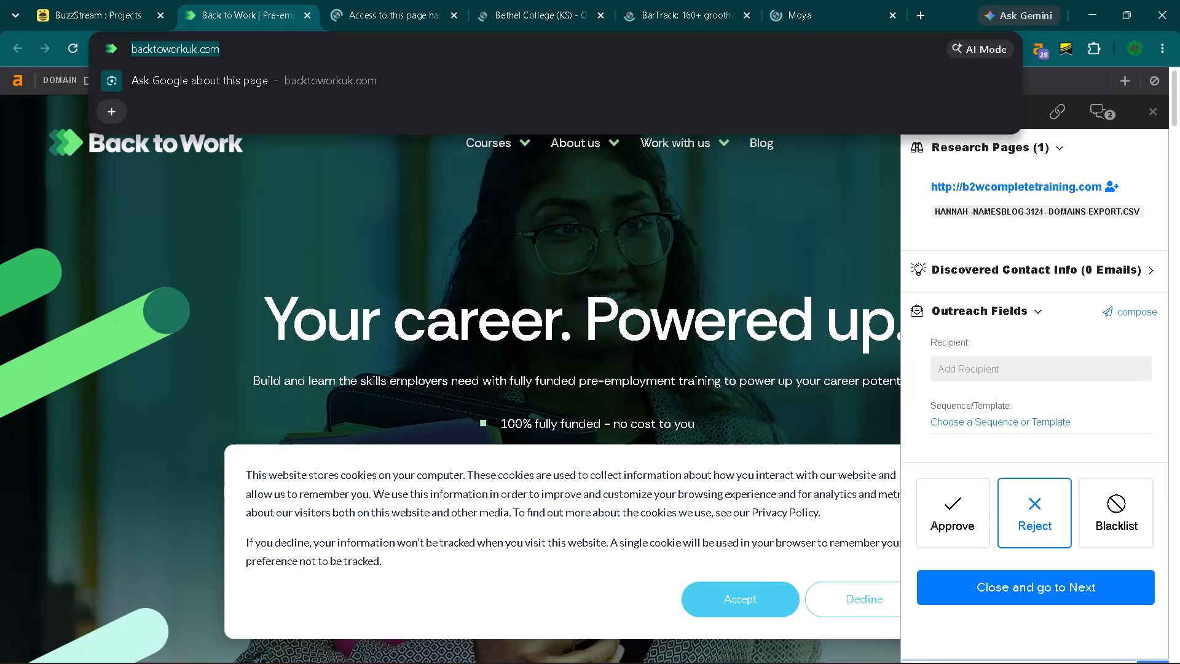
Copy the backtoworkuk.com address and load the site in the other browser window.
key("ctrl+c")
key("alt+Tab")
left_click(251, 48)
key("ctrl+v")
key("Return")
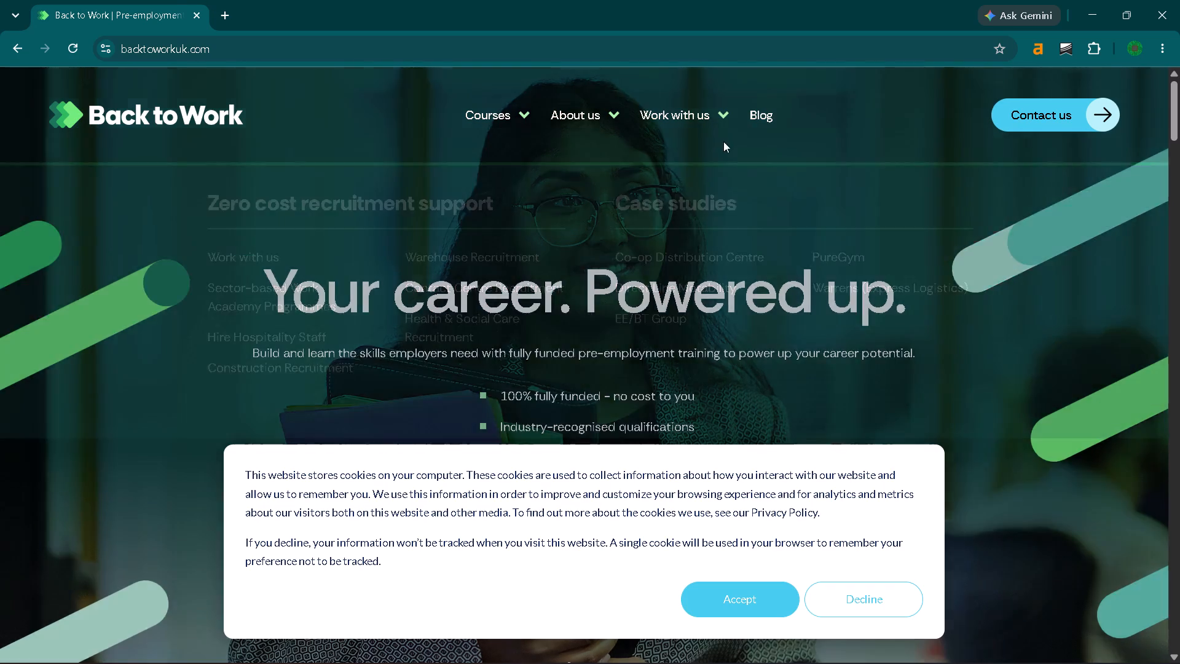
Open the Back to Work blog and its article on Charlotte's AI Programming story.
double_click(763, 115)
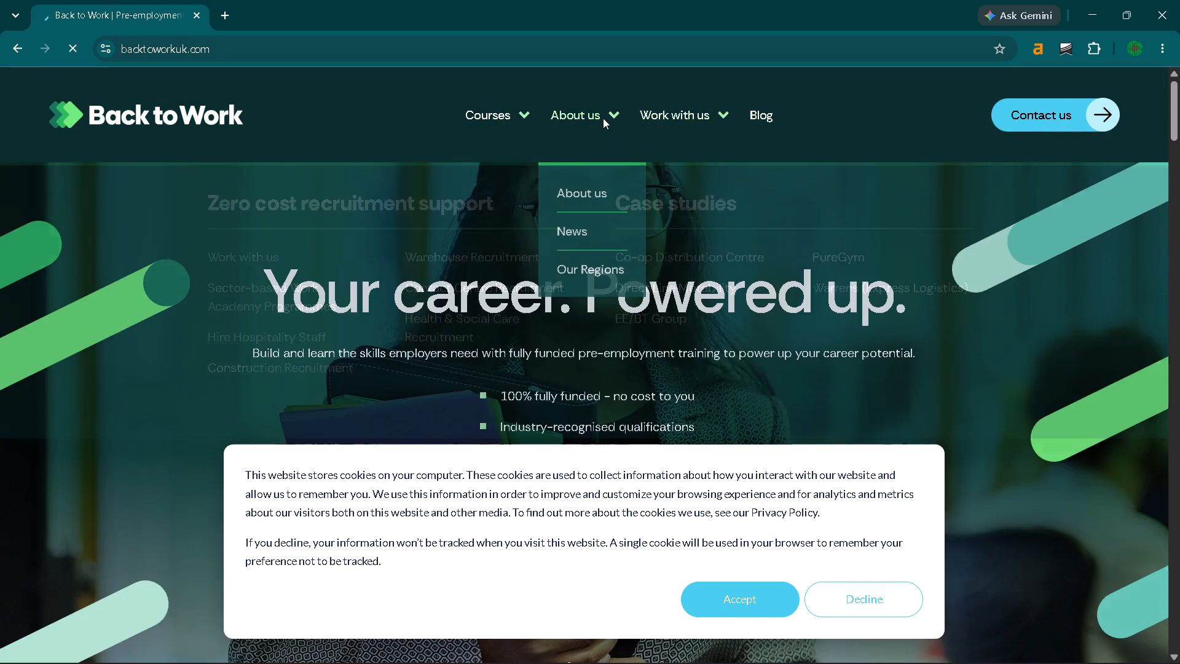
scroll(221, 288, "down", 4)
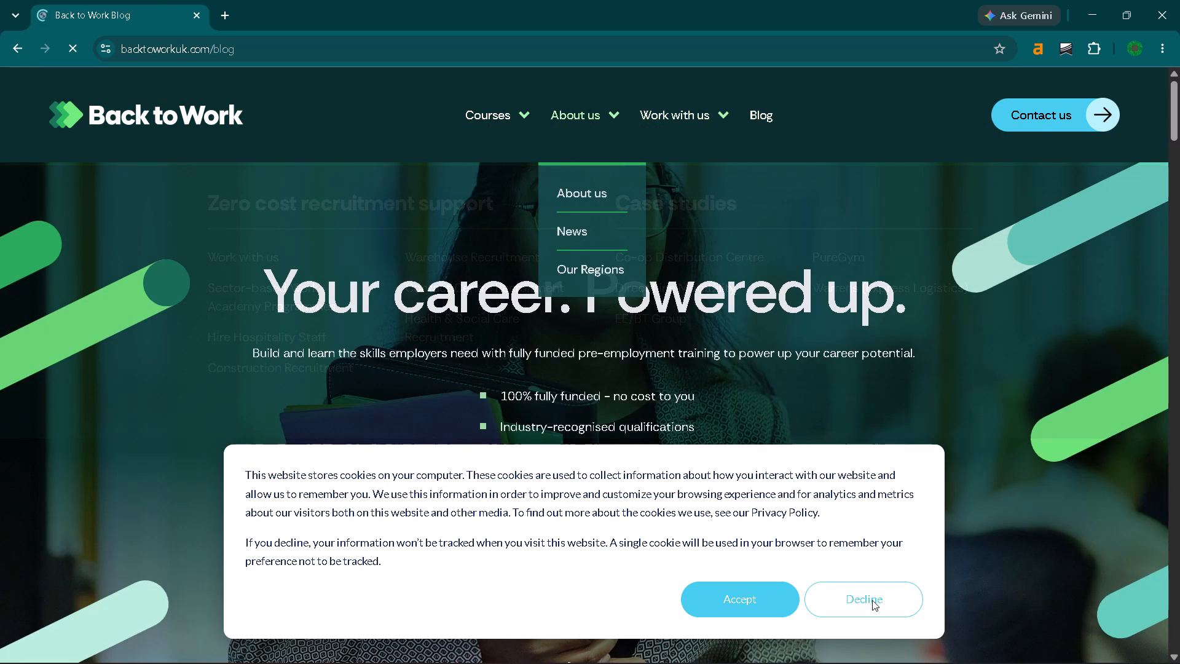
left_click(671, 480)
Examine the Charlotte's story article from its opening down to the page footer, including its text and links.
scroll(556, 401, "down", 2)
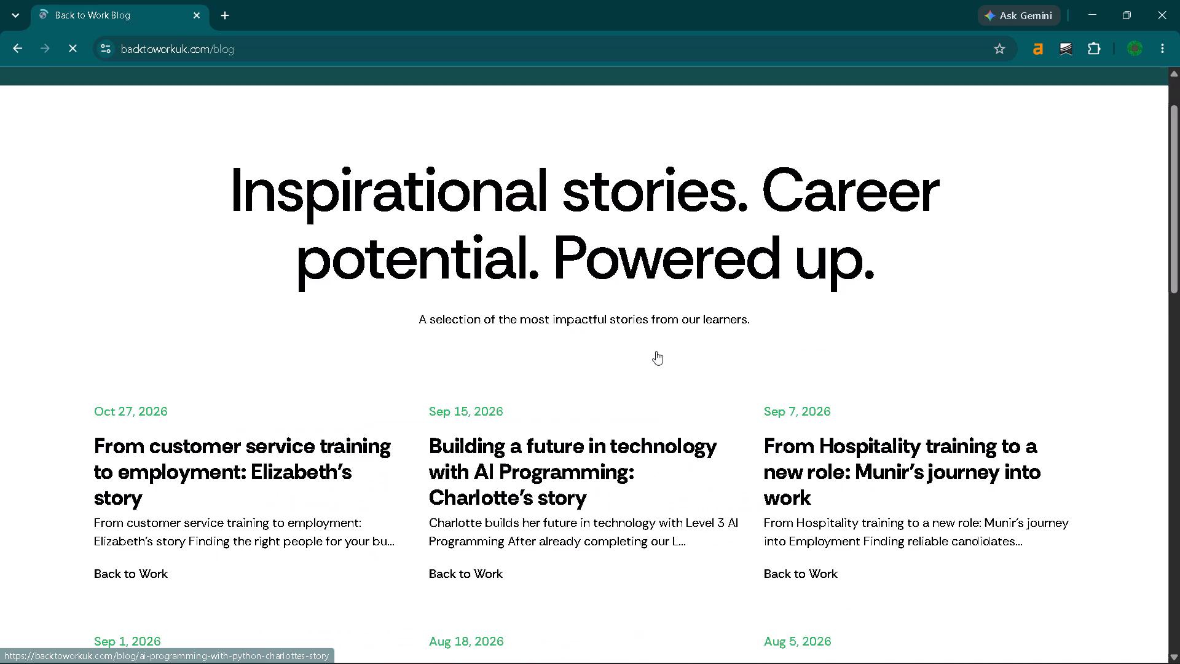
scroll(304, 269, "down", 7)
scroll(599, 425, "down", 3)
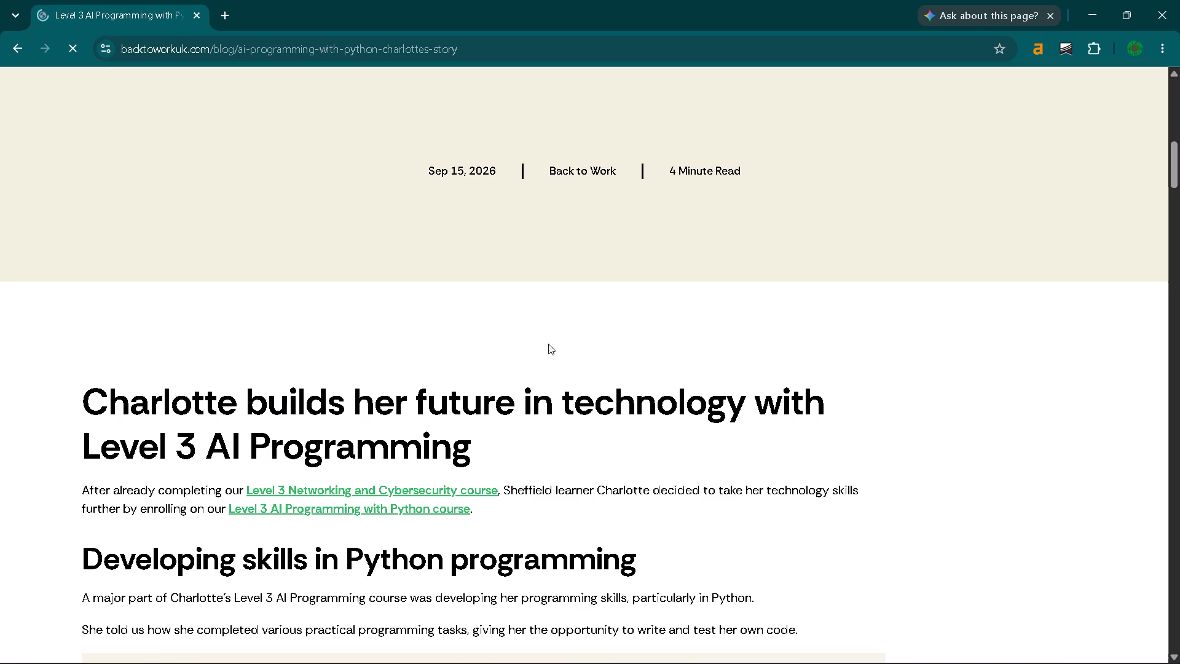
scroll(539, 379, "down", 3)
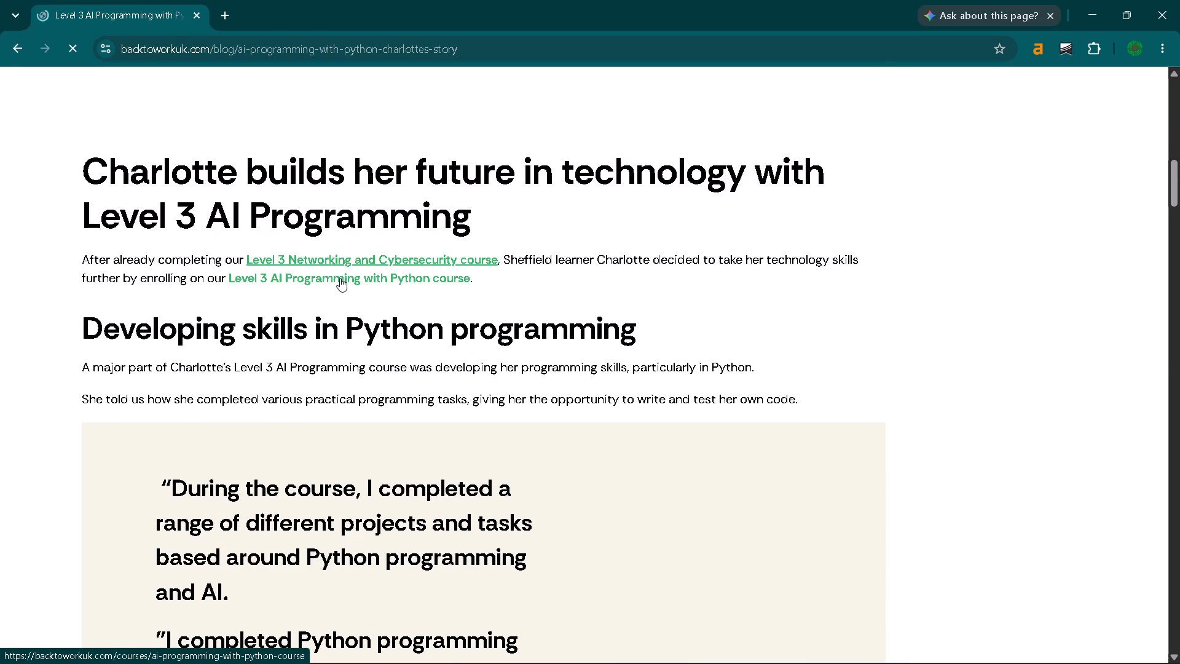
scroll(264, 324, "down", 5)
scroll(348, 345, "down", 8)
scroll(334, 322, "up", 1)
scroll(334, 327, "down", 14)
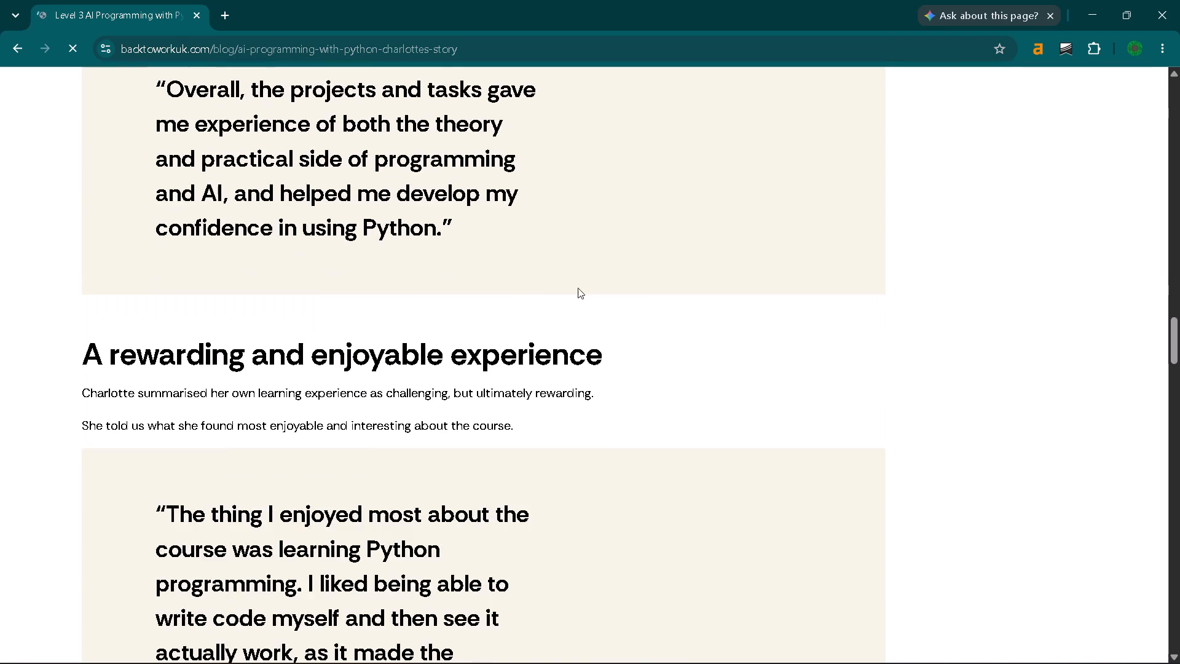
scroll(578, 288, "down", 7)
scroll(419, 344, "up", 1)
scroll(434, 351, "down", 20)
scroll(434, 351, "down", 7)
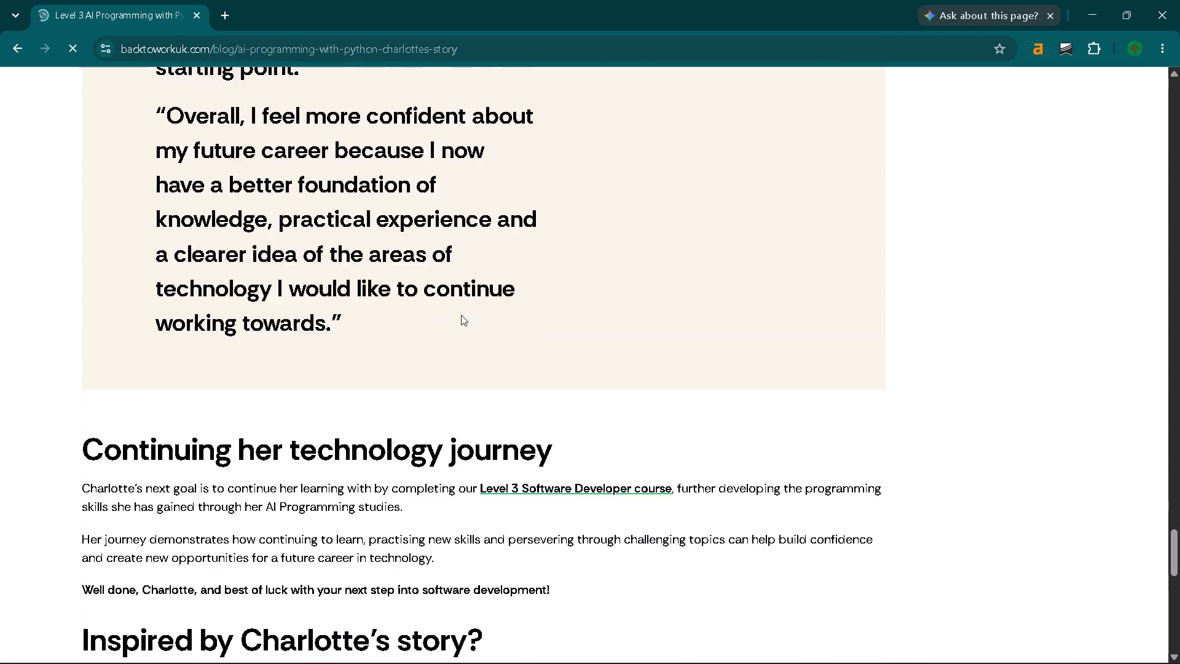
scroll(461, 315, "down", 10)
scroll(308, 331, "up", 1)
scroll(328, 337, "down", 7)
scroll(277, 315, "up", 2)
scroll(304, 338, "down", 2)
scroll(352, 375, "down", 5)
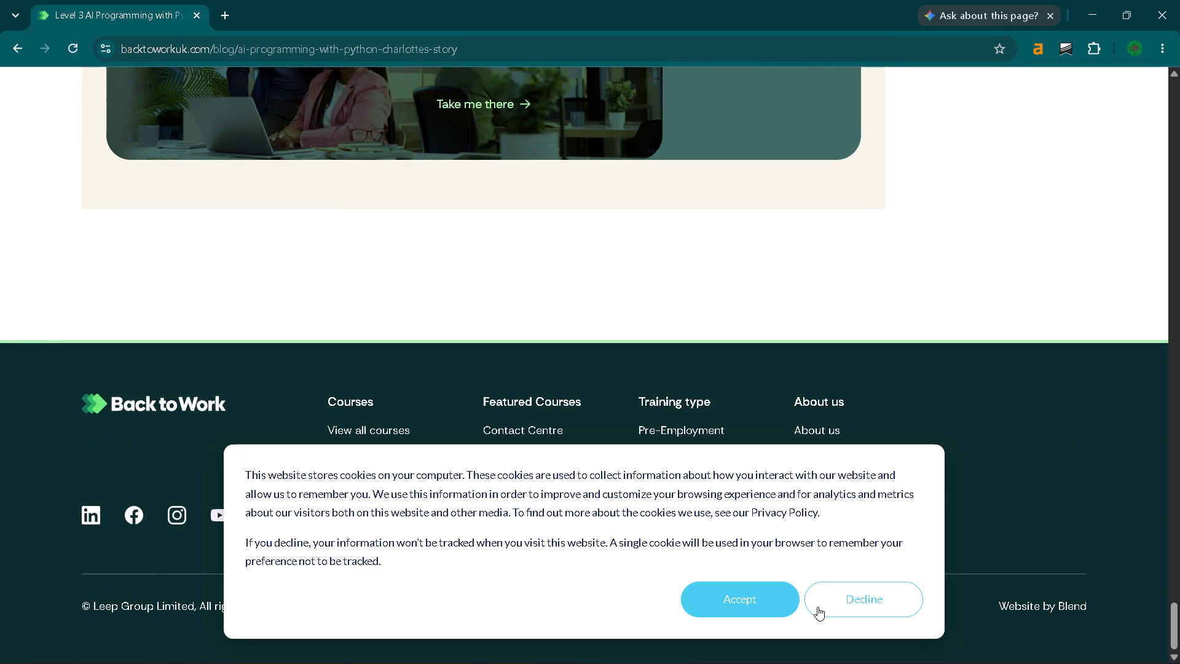
Decline cookies on the Back to Work site.
left_click(842, 601)
scroll(480, 463, "down", 6)
Return to the Back to Work blog listing and examine its posts down to the pagination and footer.
left_click(23, 49)
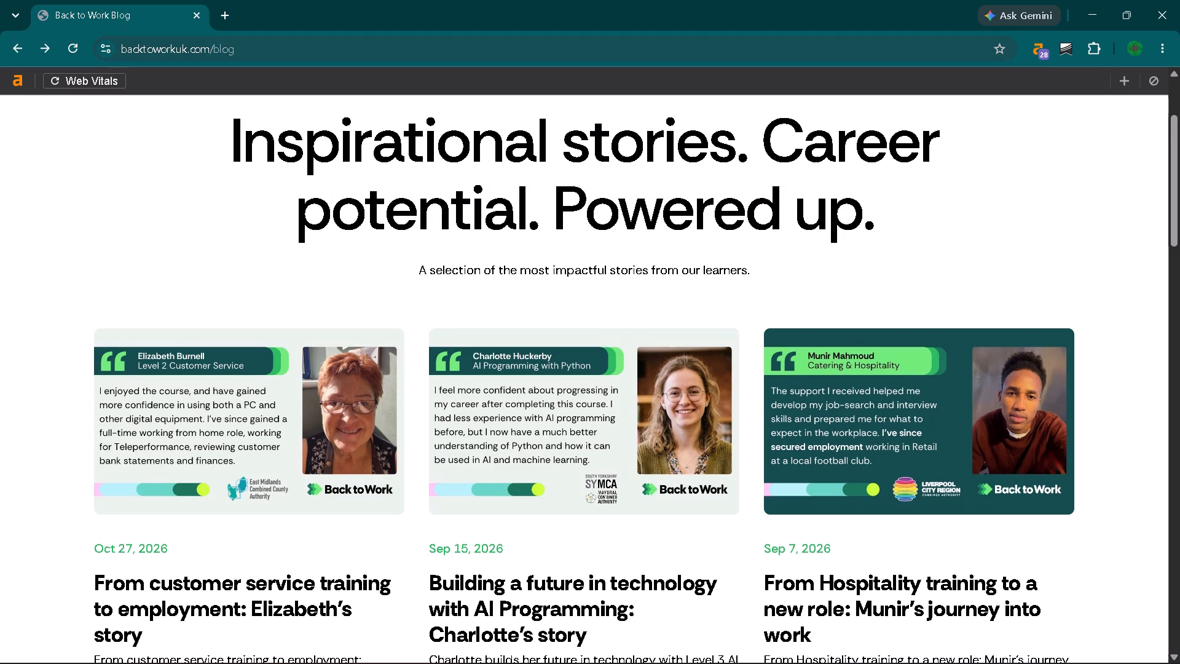
scroll(419, 93, "down", 5)
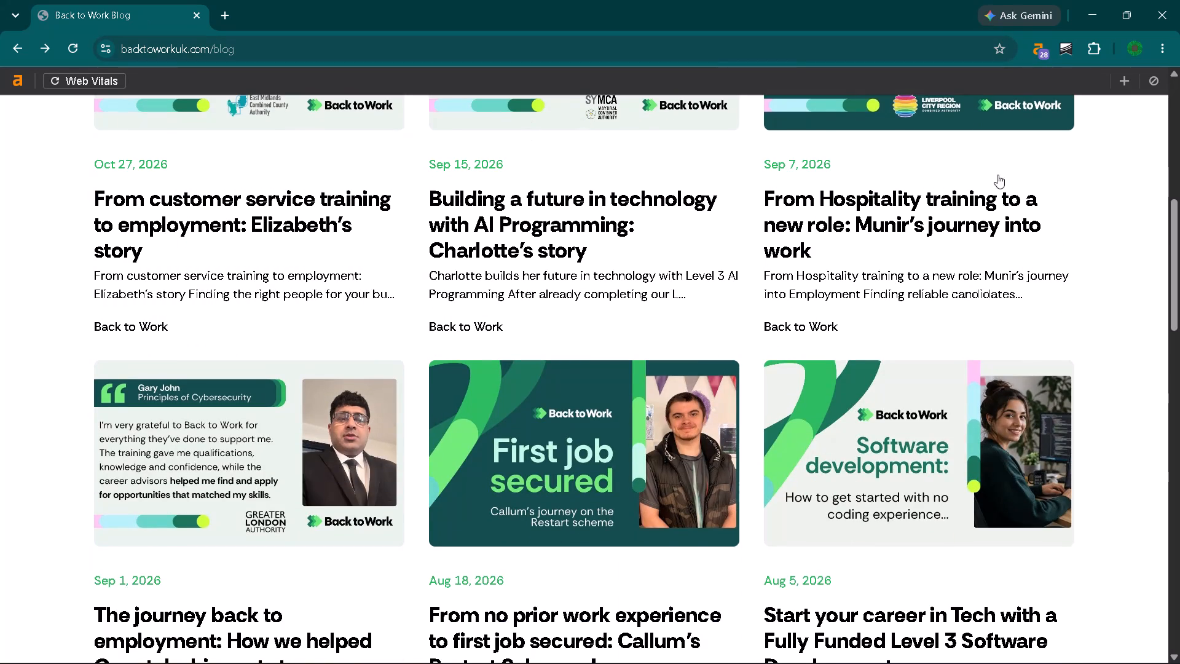
scroll(619, 301, "down", 2)
scroll(414, 309, "down", 3)
scroll(226, 258, "down", 7)
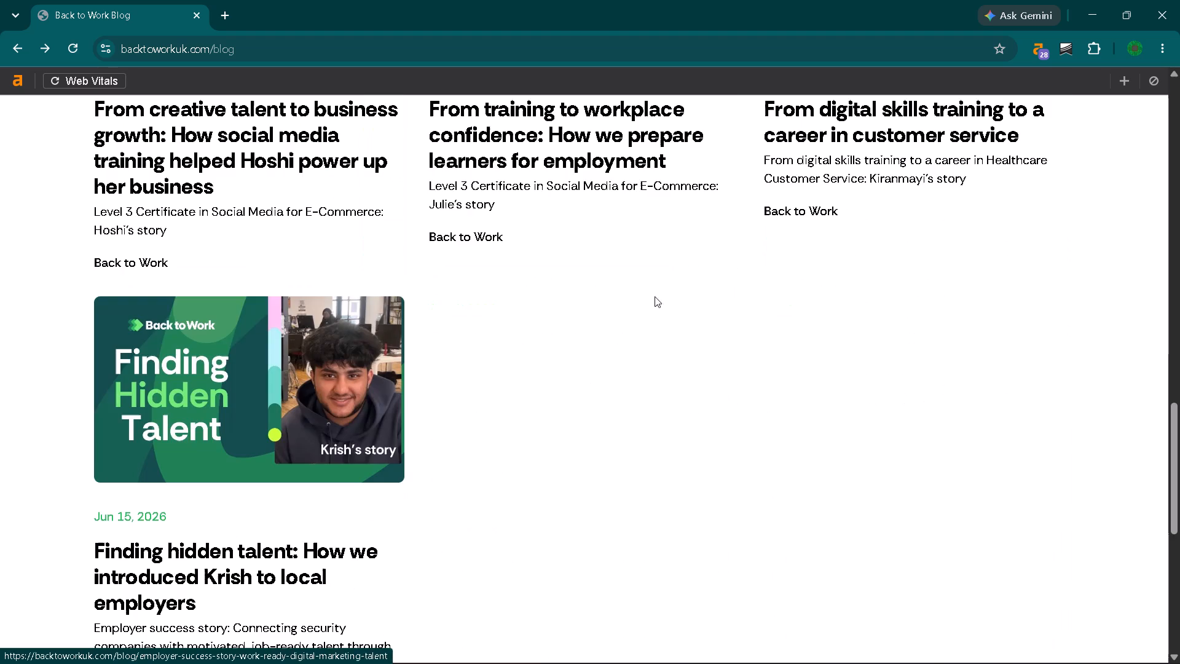
scroll(450, 293, "down", 6)
scroll(583, 331, "down", 8)
left_click(1087, 457)
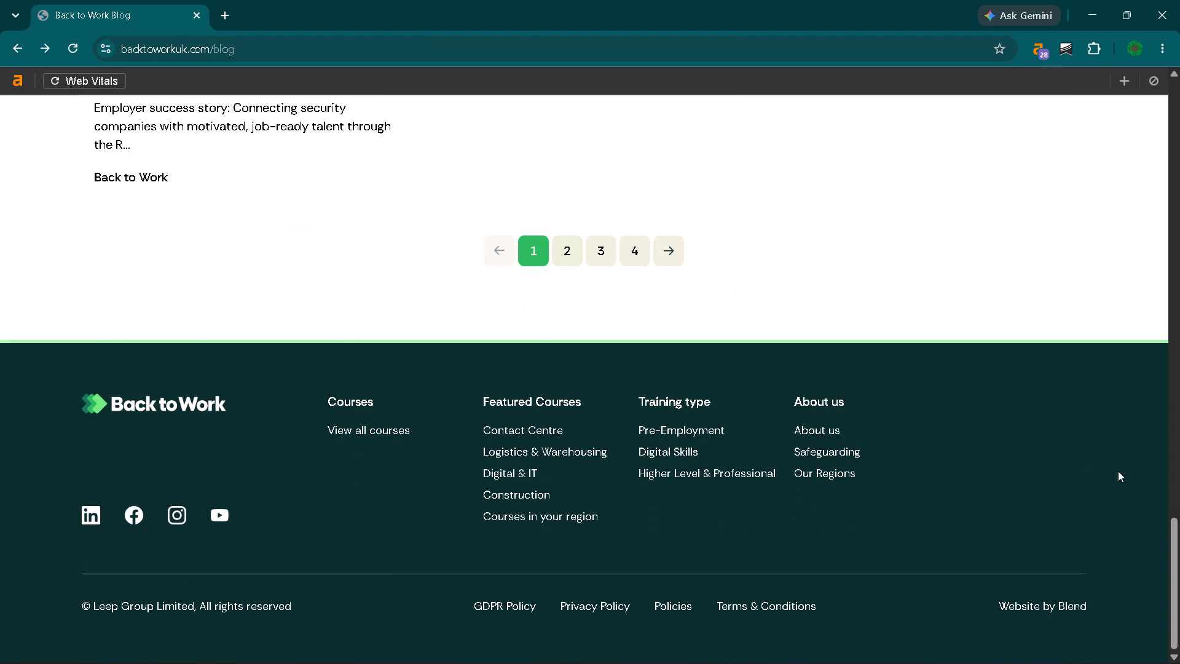
Switch back to the BuzzStream research window, close Back to Work as rejected and go to the next site.
key("alt+Tab")
left_click(1017, 584)
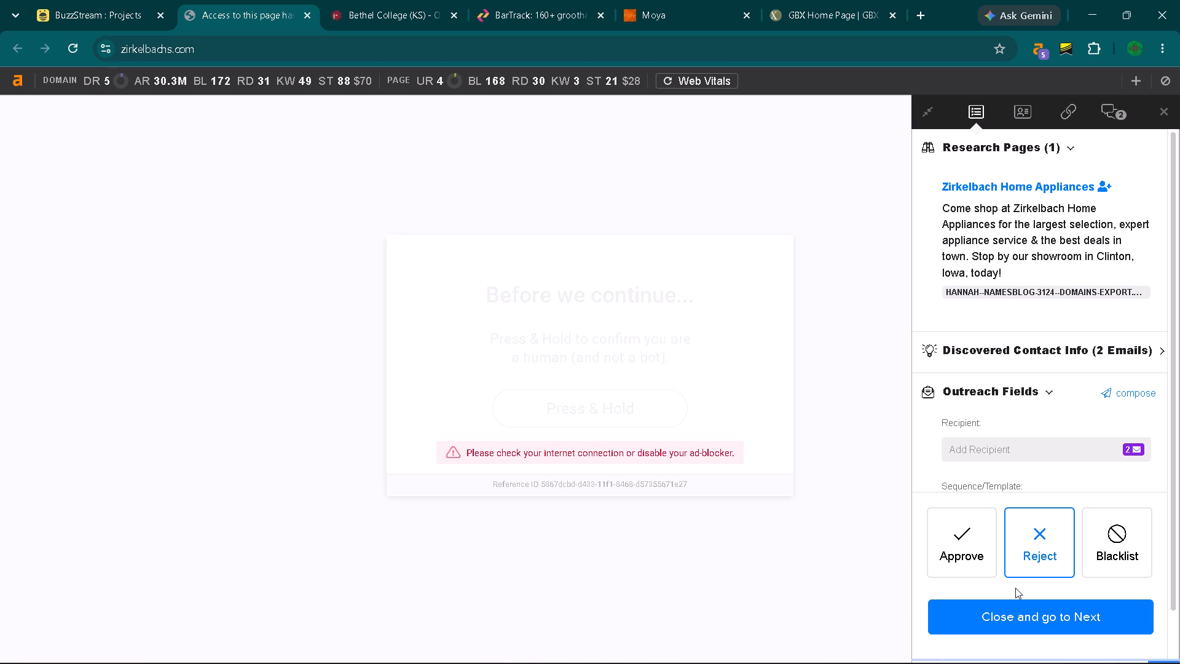
Close Zirkelbach Home Appliances as rejected and go to the next site.
left_click(1043, 633)
Dismiss the cookie notice on the Bethel College athletics site, then close the site as rejected along with its tab.
scroll(399, 382, "down", 3)
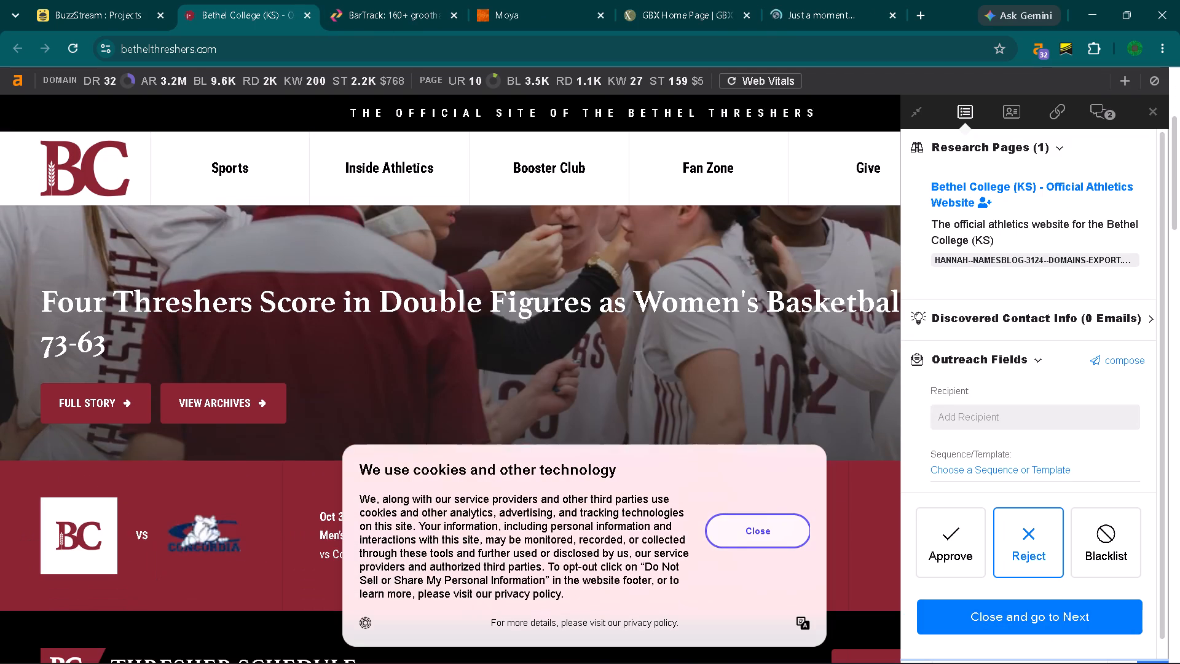
left_click(718, 517)
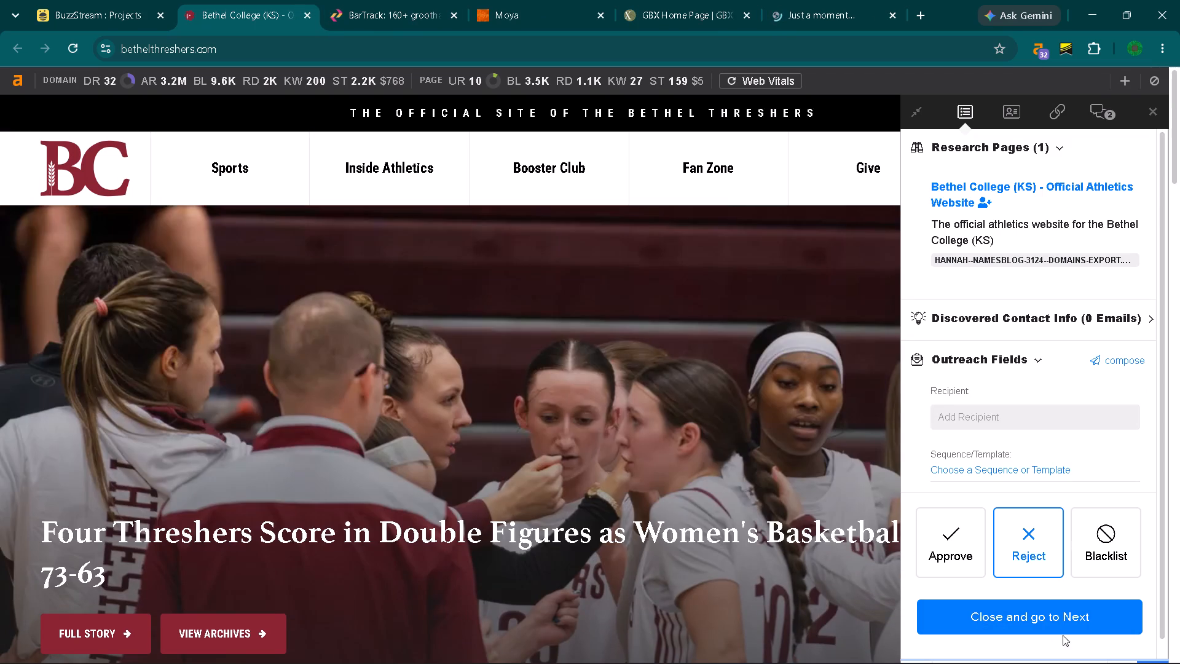
left_click(1045, 635)
left_click(1037, 619)
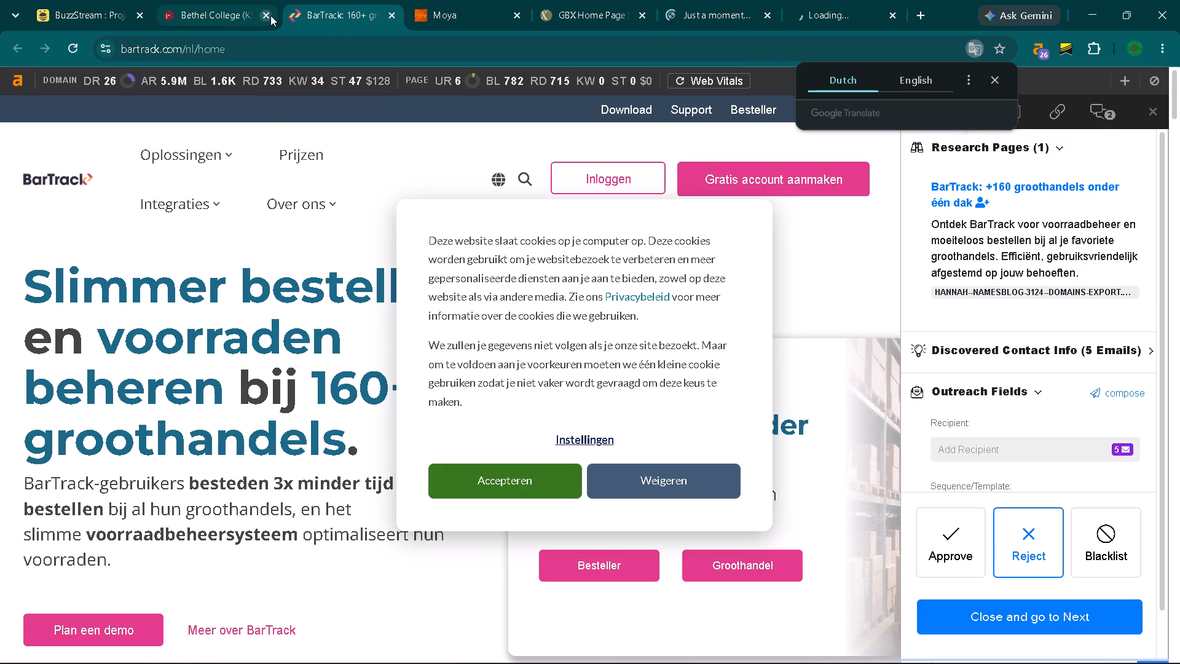
left_click(270, 15)
Close the BarTrack tab.
left_click(473, 370)
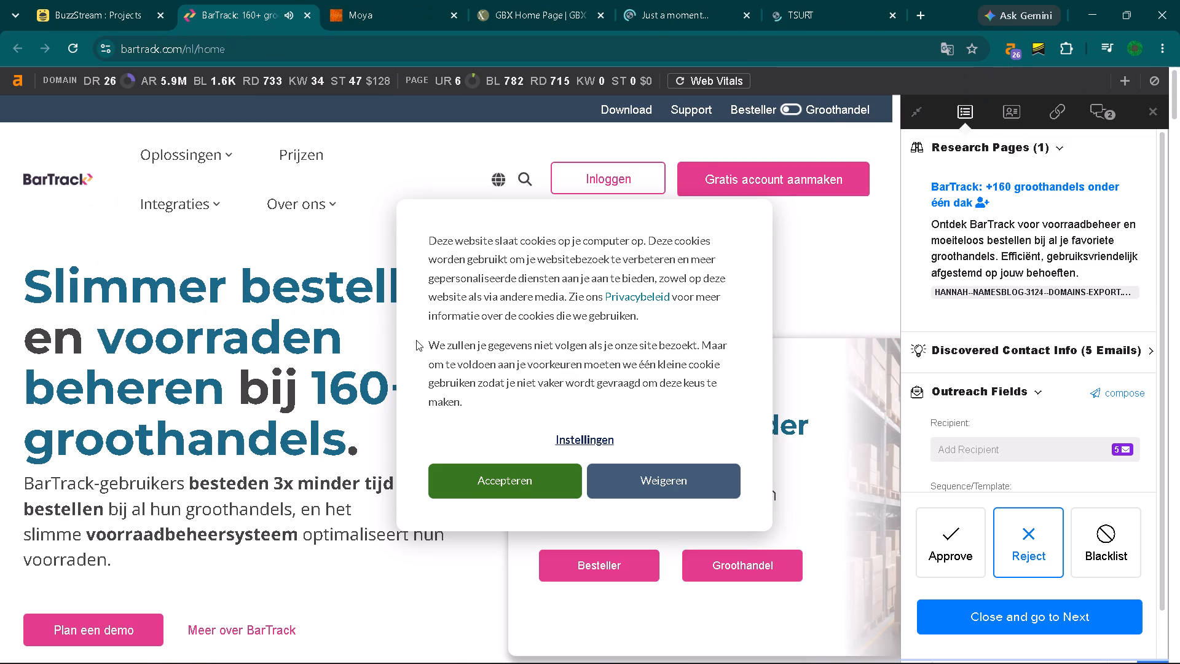
key("ctrl+w")
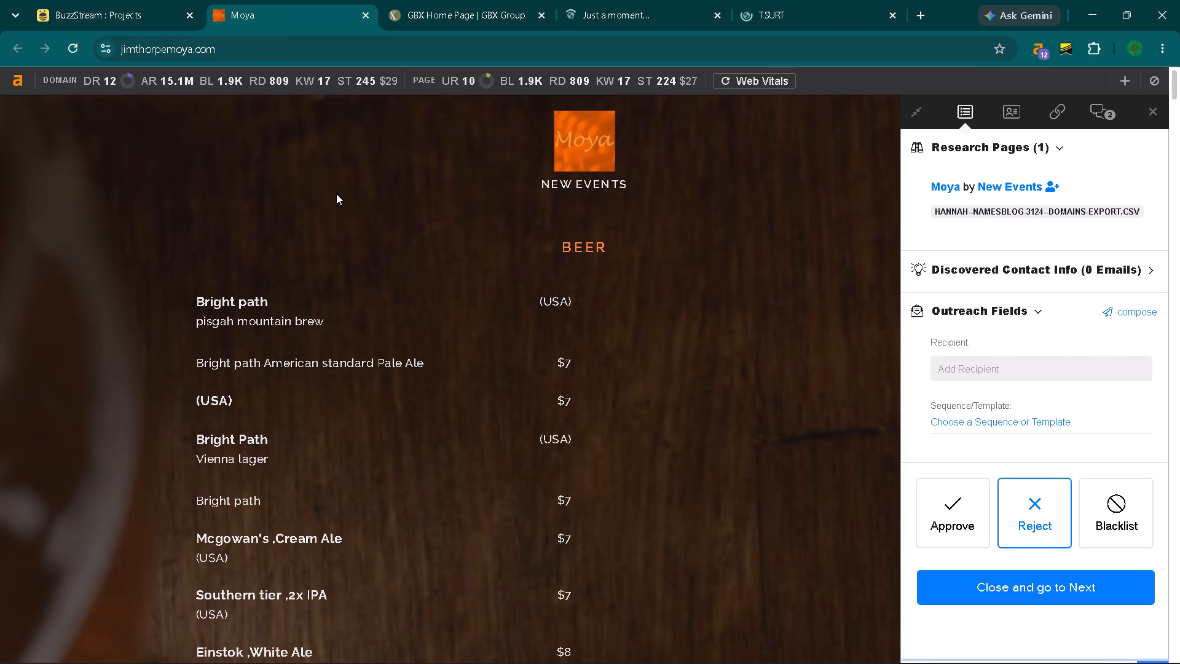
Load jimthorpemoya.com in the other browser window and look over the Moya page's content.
left_click(275, 56)
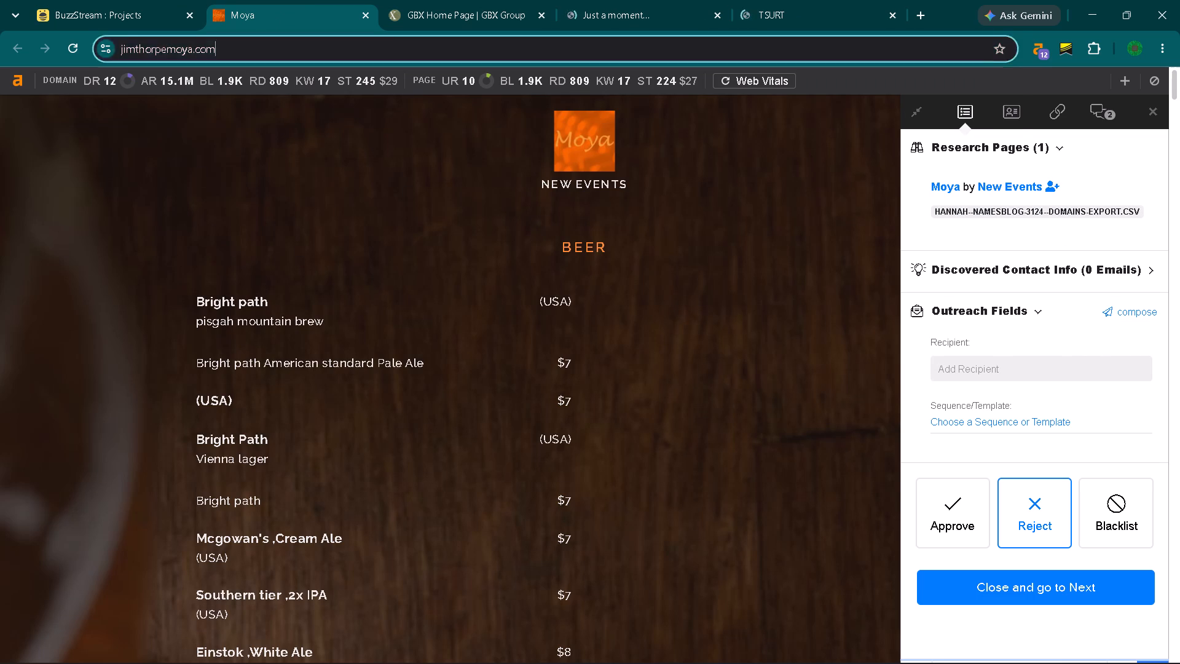
key("ctrl+c")
key("ctrl+c")
key("ctrl+c")
key("alt+Tab")
left_click(275, 56)
key("ctrl+v")
key("Return")
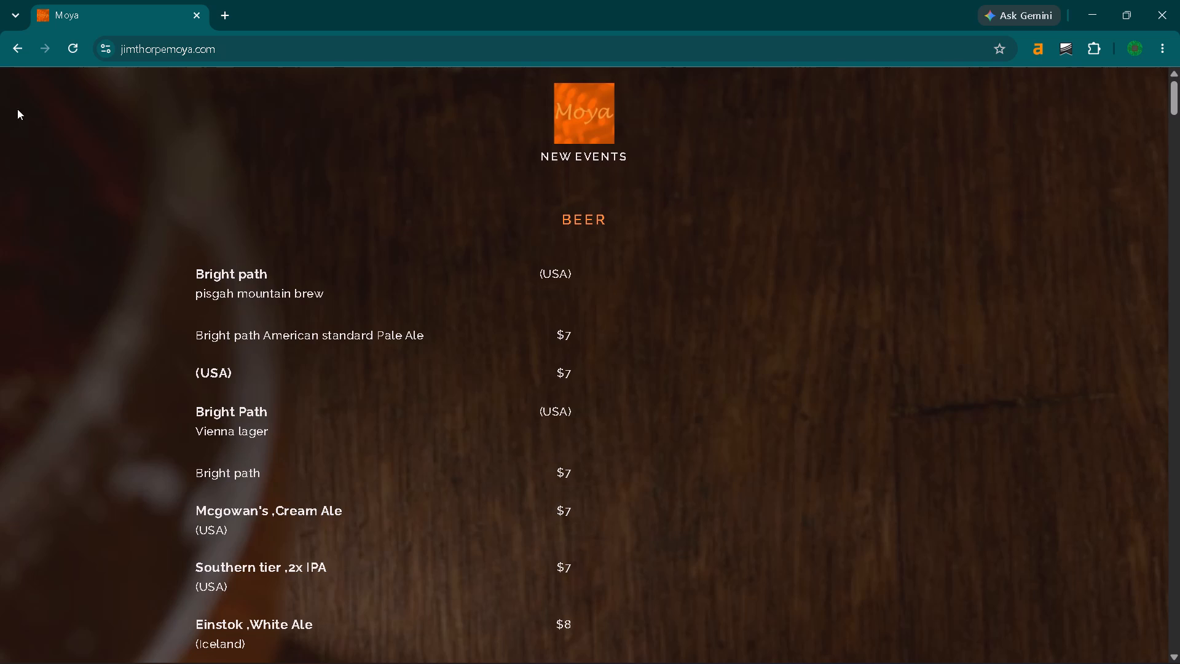
scroll(317, 344, "down", 19)
scroll(616, 419, "up", 2)
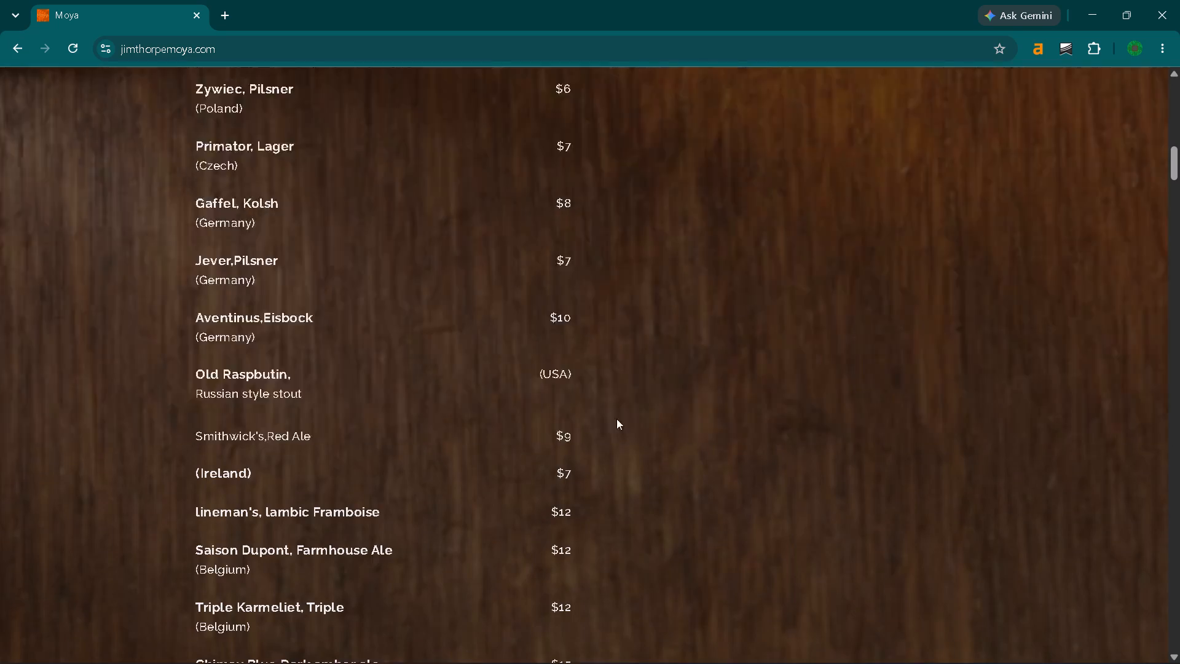
scroll(616, 419, "up", 10)
scroll(439, 270, "up", 5)
scroll(681, 302, "up", 5)
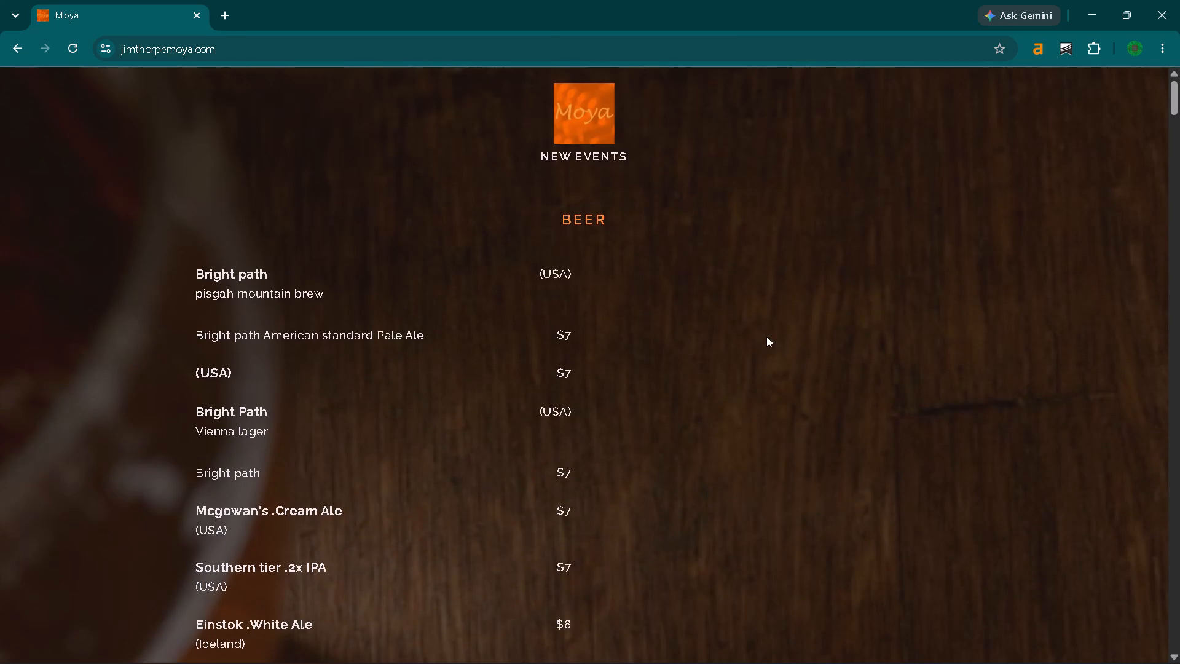
Switch back to the BuzzStream research window and close Moya as rejected along with its tab.
key("alt+Tab")
left_click(1021, 575)
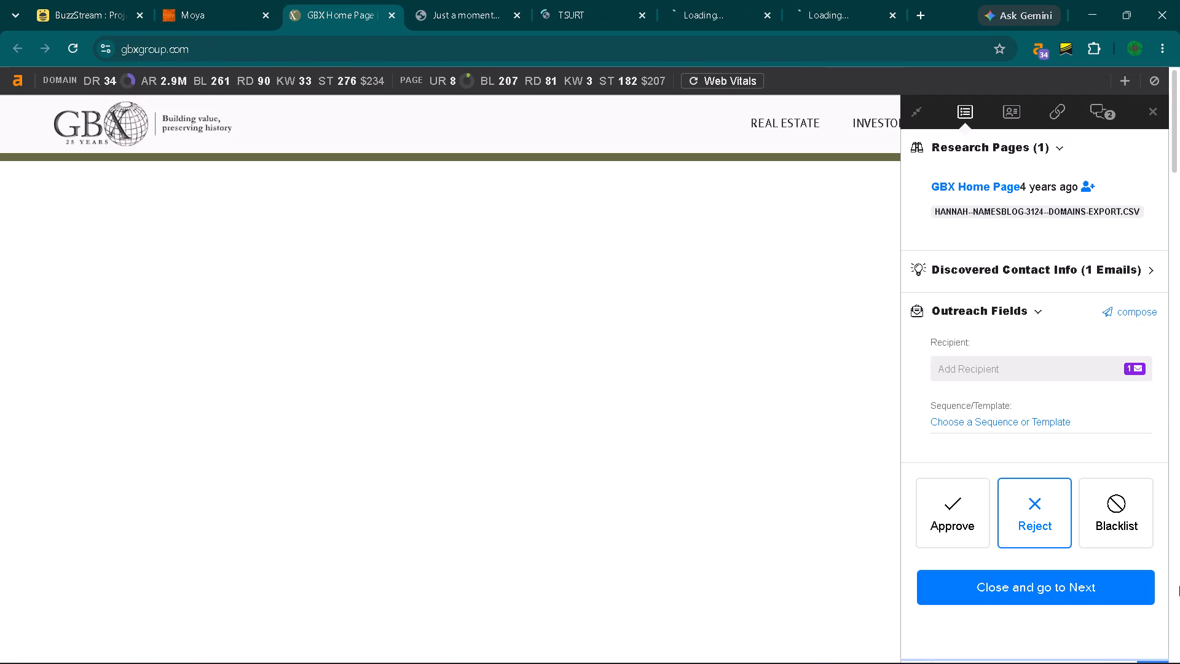
left_click(262, 16)
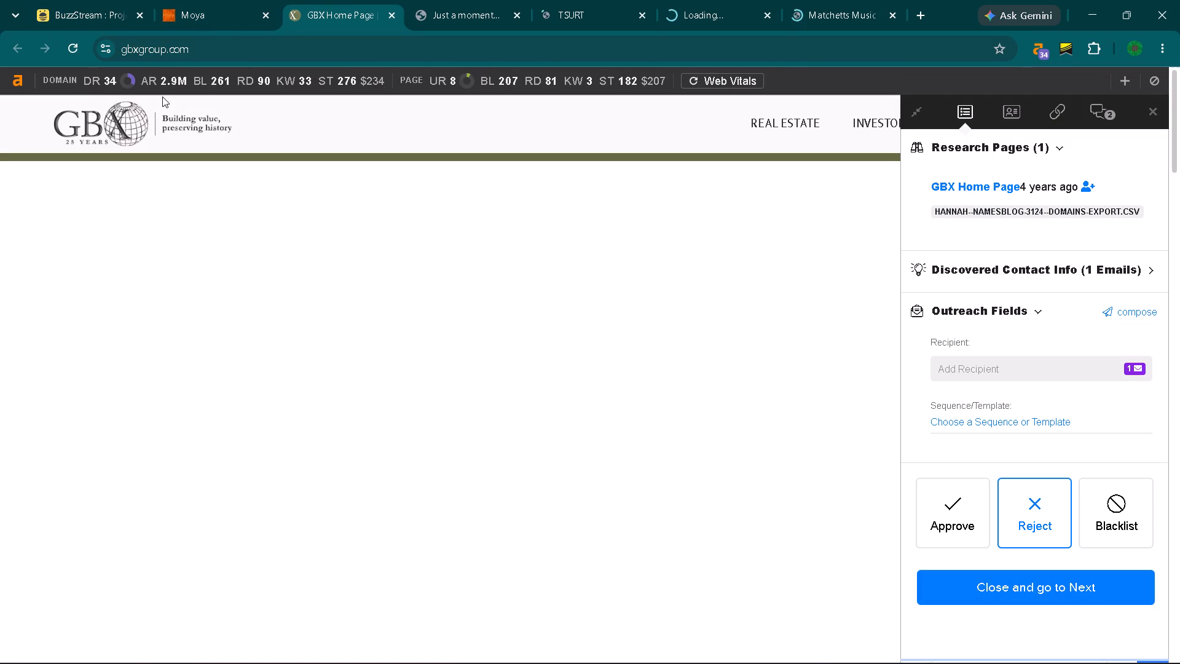
Copy the gbxgroup.com address and load the site in the other browser window.
left_click(222, 41)
key("ctrl+c")
key("ctrl+c")
key("ctrl+c")
left_click(229, 47)
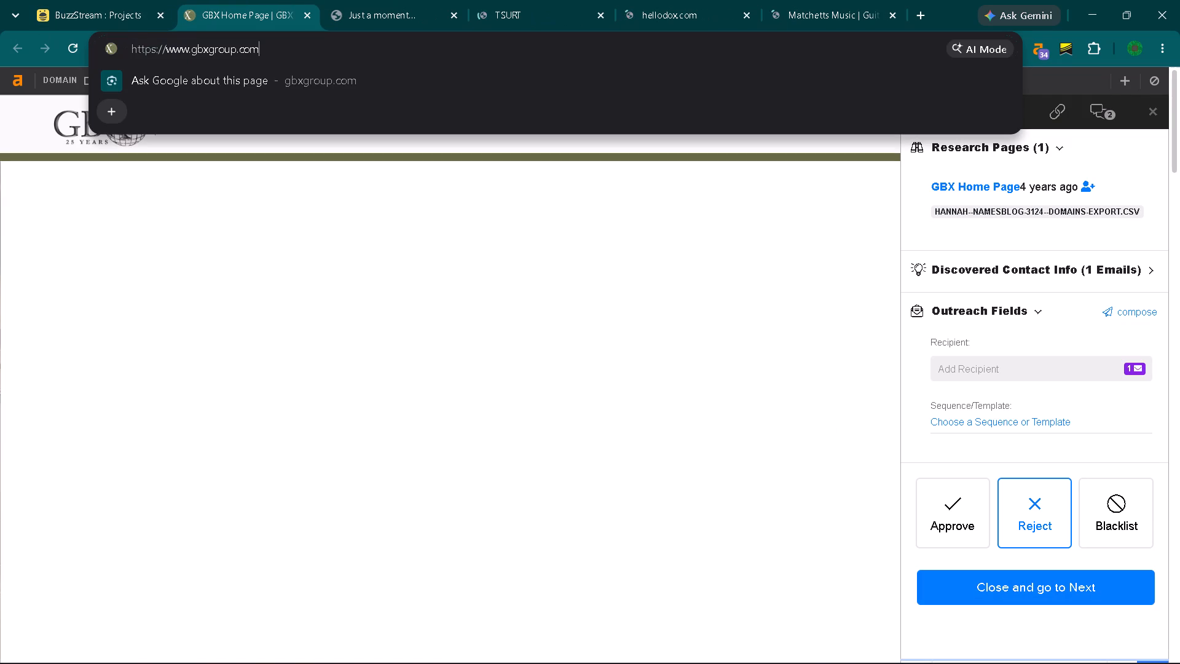
key("alt+Tab")
left_click(229, 47)
key("ctrl+v")
key("Return")
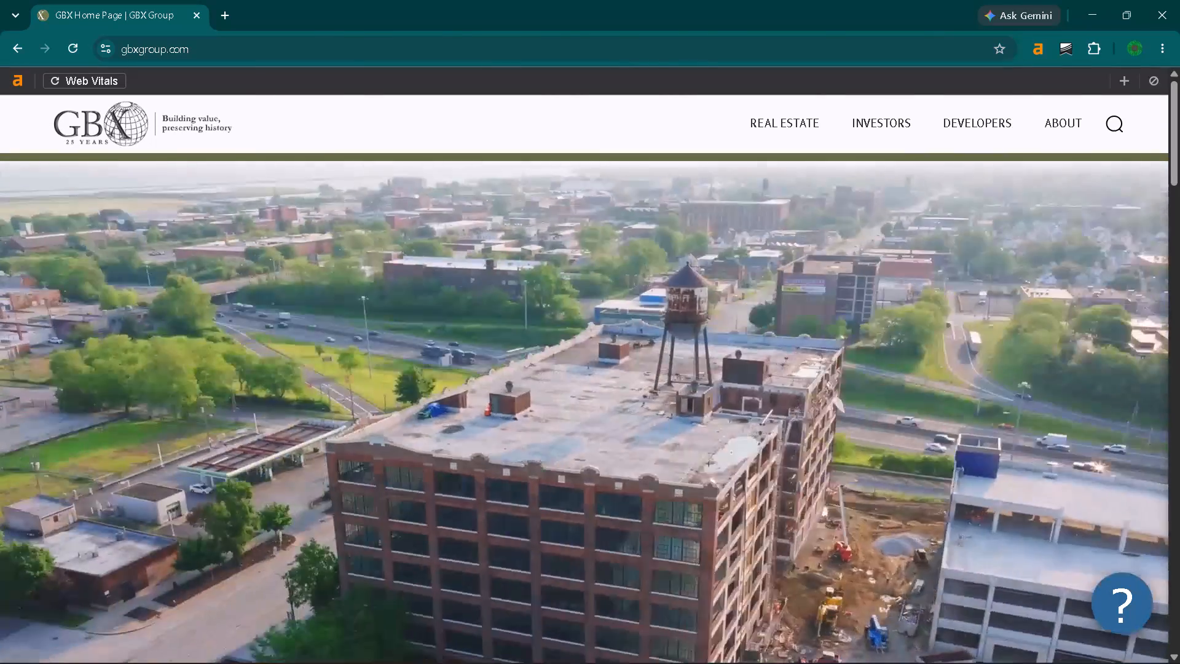
Examine the GBX Group home page, including its footer links and the sections above it.
scroll(241, 55, "down", 1)
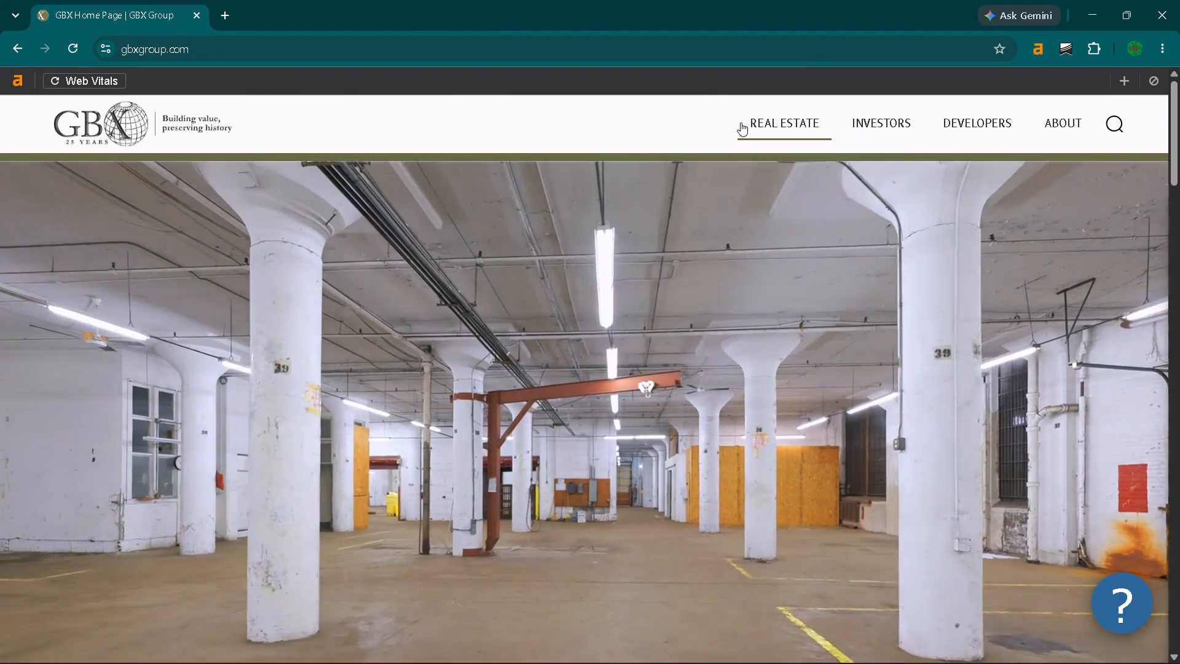
left_click_drag(1179, 135, 1176, 609)
scroll(478, 452, "down", 2)
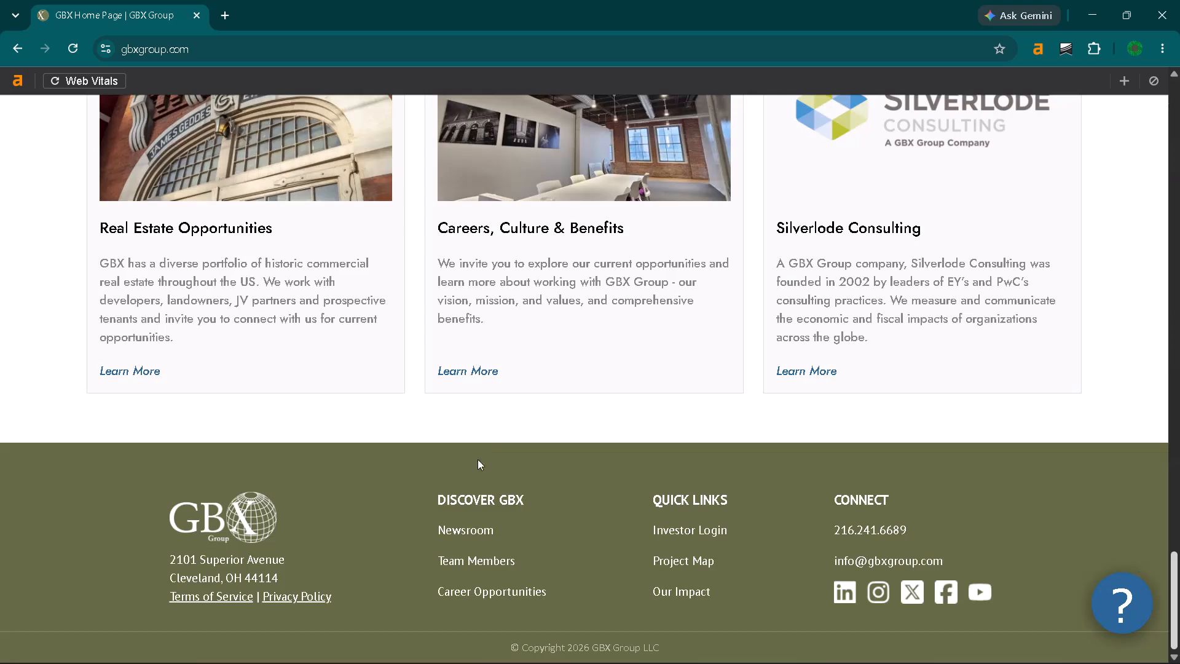
scroll(478, 459, "down", 6)
scroll(467, 338, "up", 3)
scroll(451, 337, "down", 7)
scroll(564, 456, "up", 6)
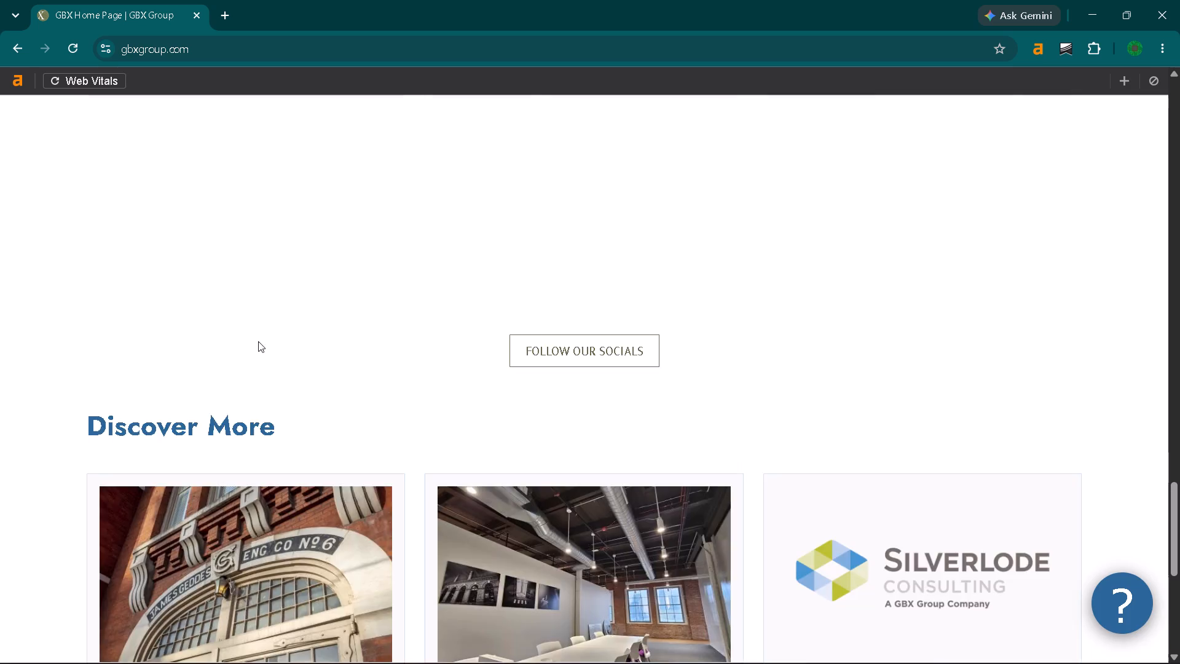
scroll(258, 341, "up", 6)
scroll(0, 340, "down", 1)
scroll(23, 288, "up", 11)
scroll(466, 319, "down", 7)
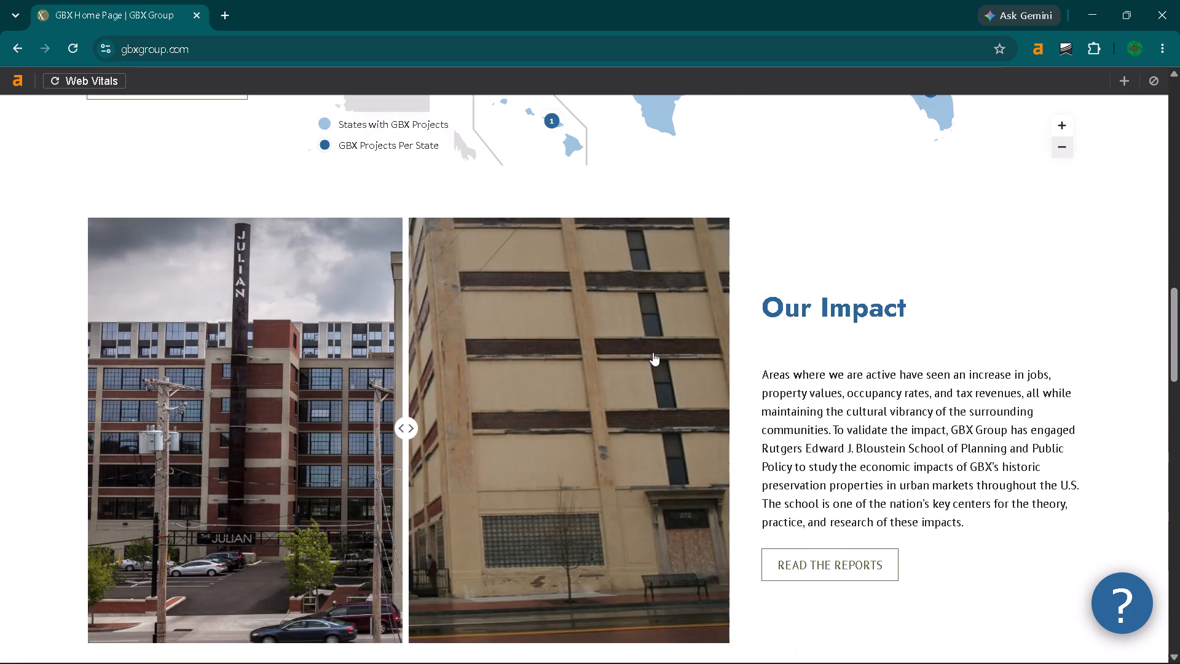
Switch back to the BuzzStream research window and close GBX Group as rejected along with its tab.
key("alt+Tab")
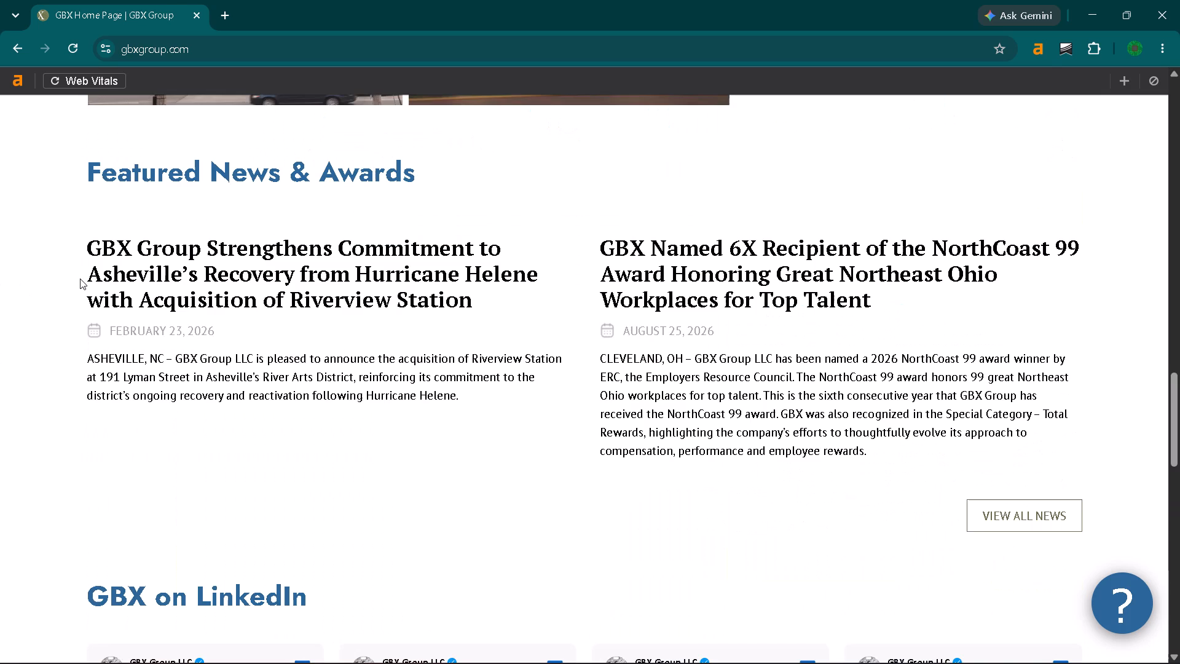
left_click(962, 581)
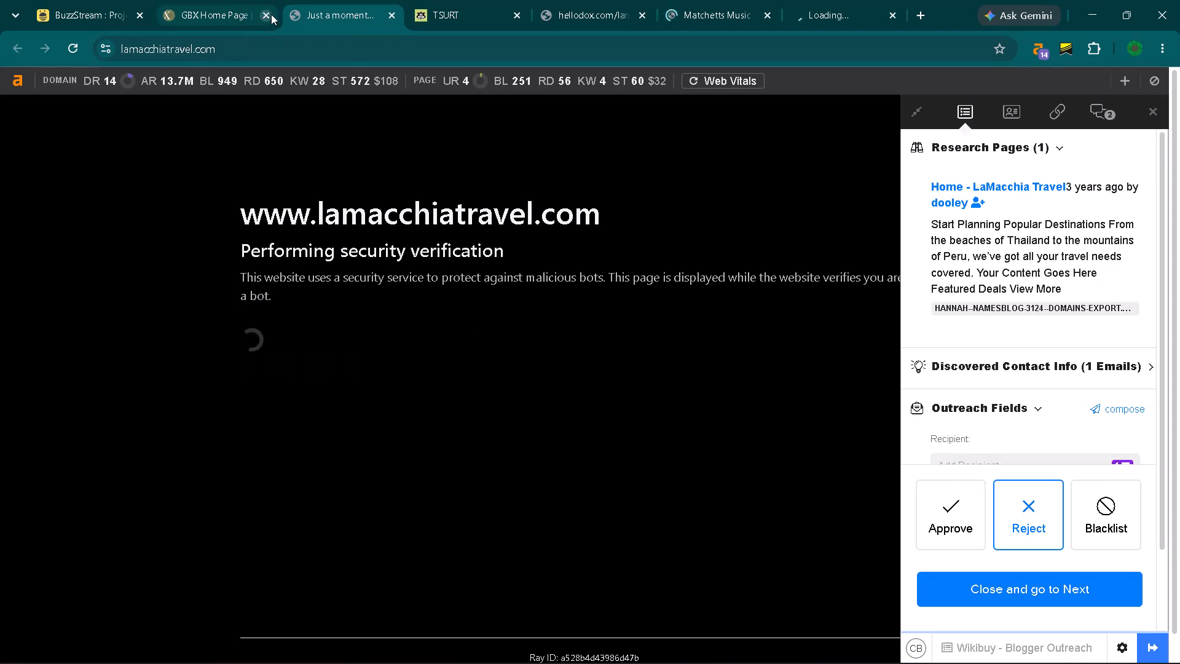
left_click(270, 14)
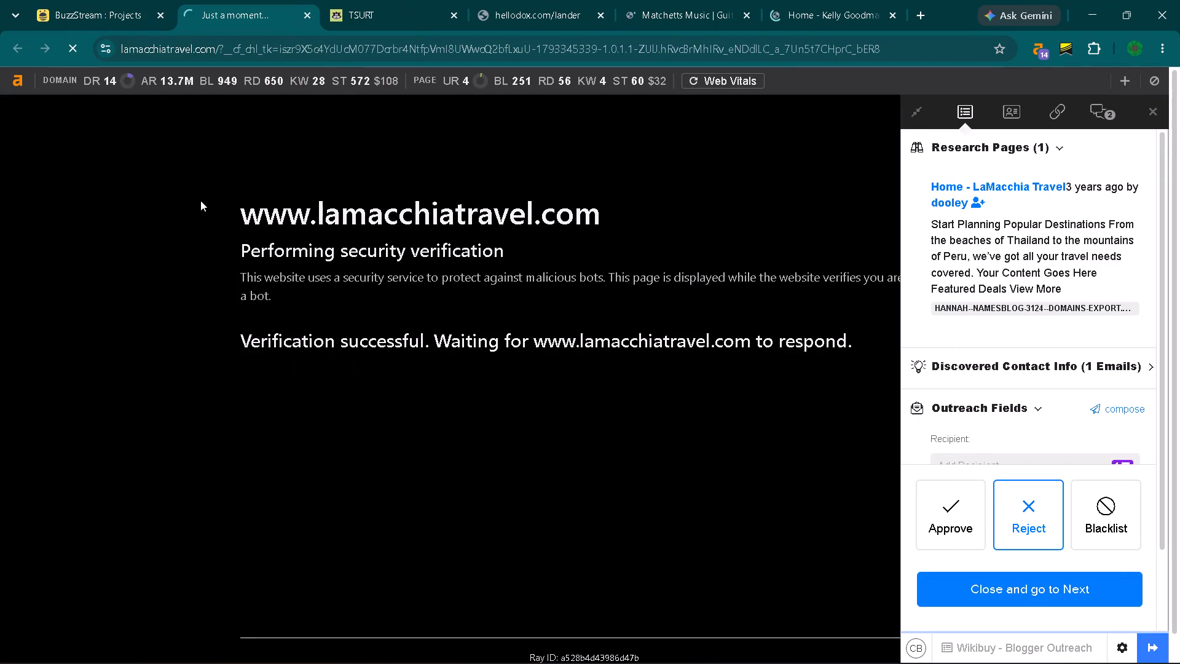
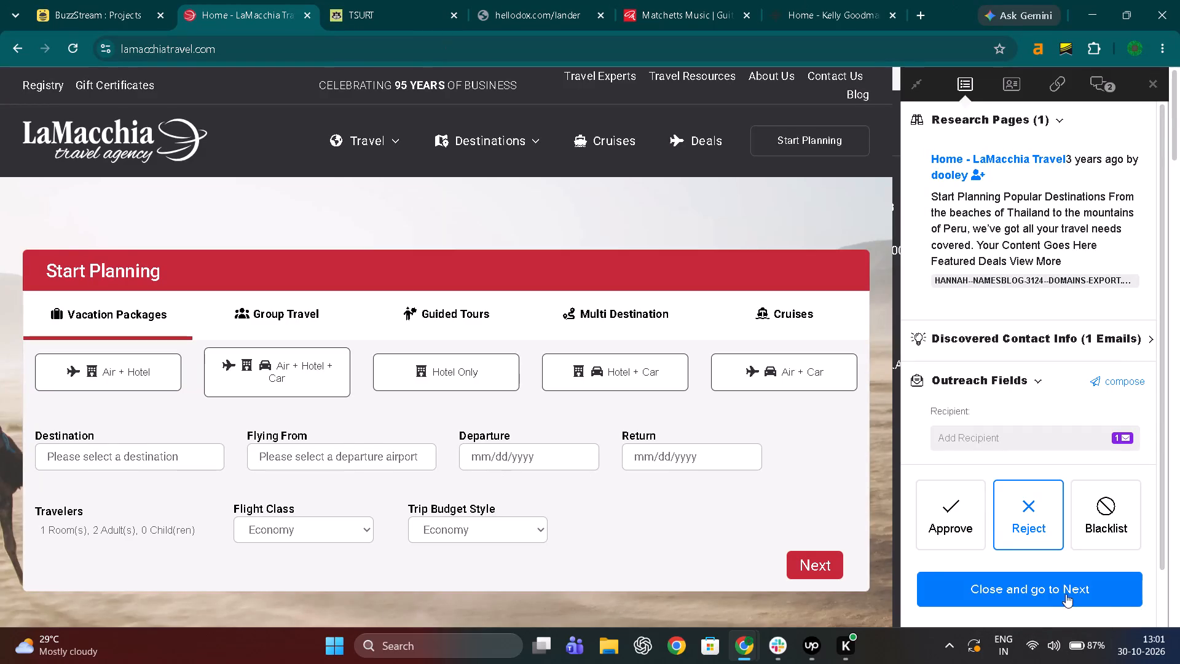
Close LaMacchia Travel as rejected along with its tab.
left_click(989, 601)
left_click(980, 593)
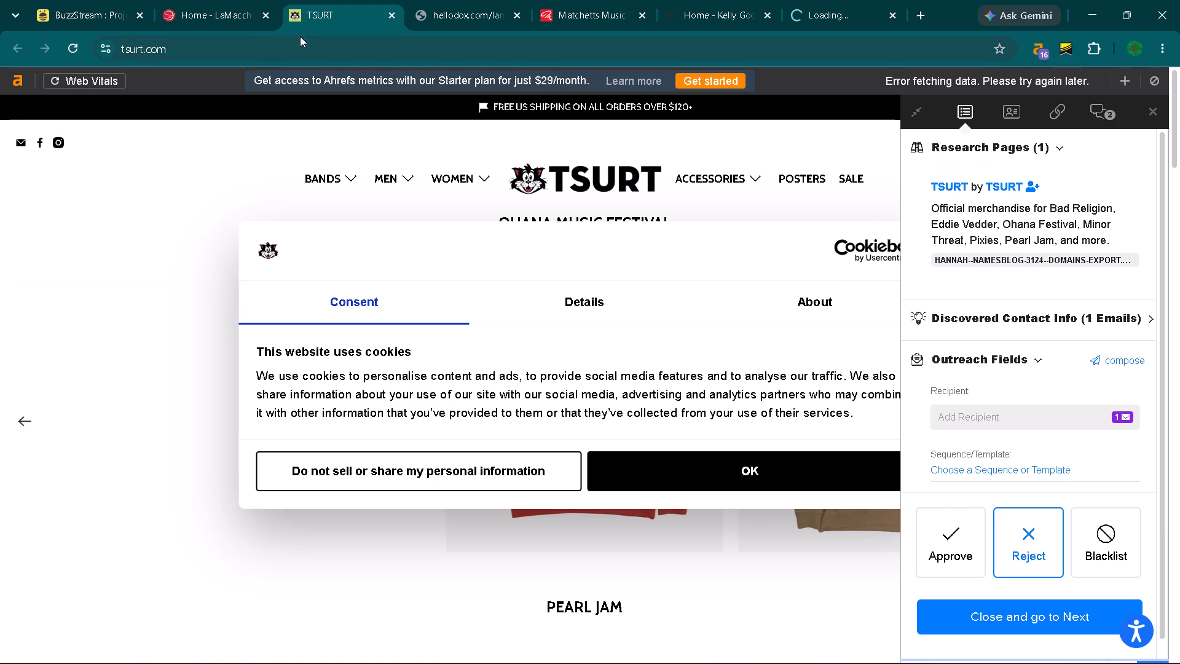
left_click(267, 19)
Check the TSURT merchandise store page, accepting its cookies, and close TSURT as rejected along with its tab.
left_click(724, 467)
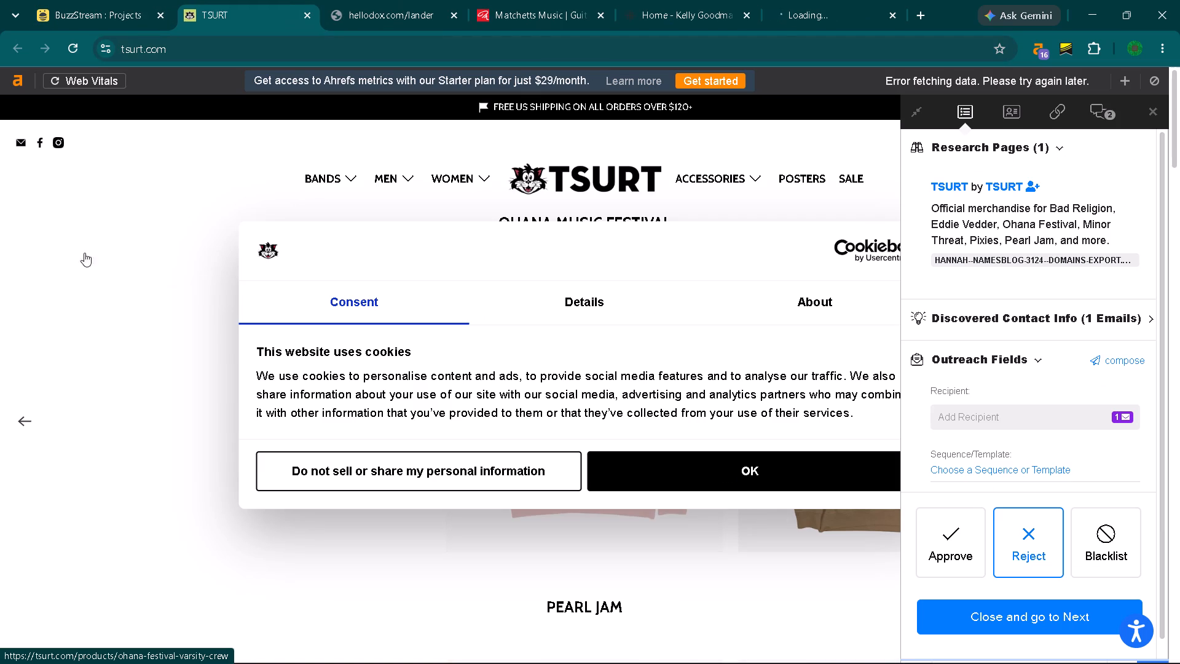
scroll(458, 273, "down", 2)
scroll(642, 207, "down", 7)
left_click(994, 607)
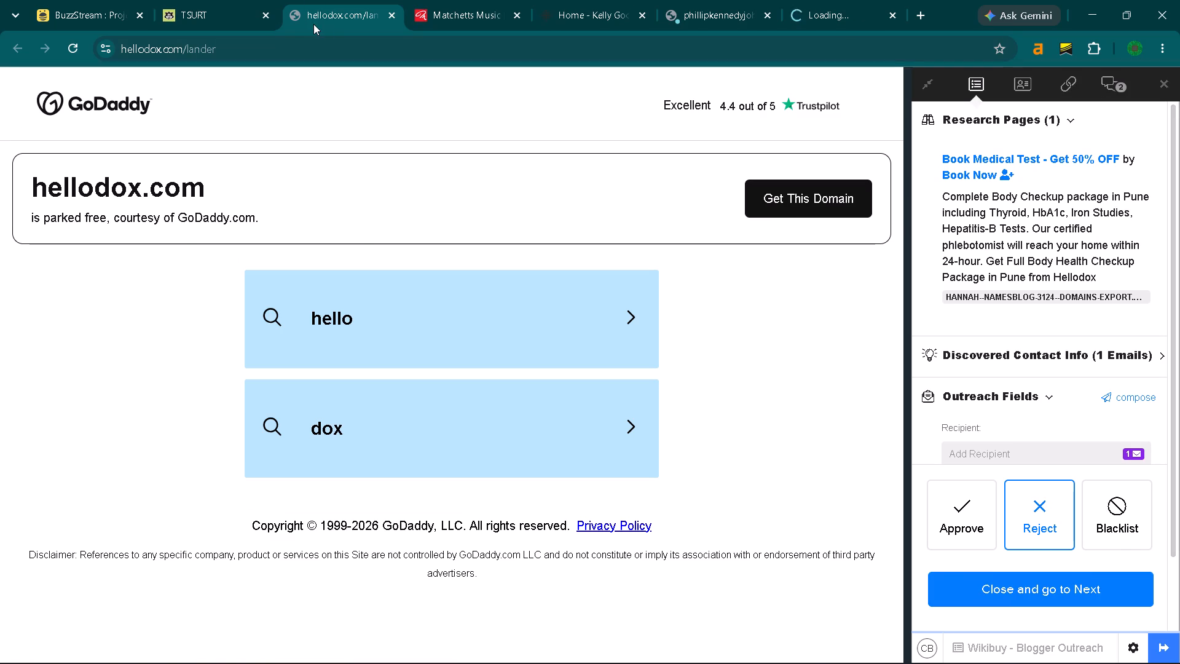
left_click(18, 267)
Close the parked hellodox.com site as rejected along with its tab.
left_click(1043, 611)
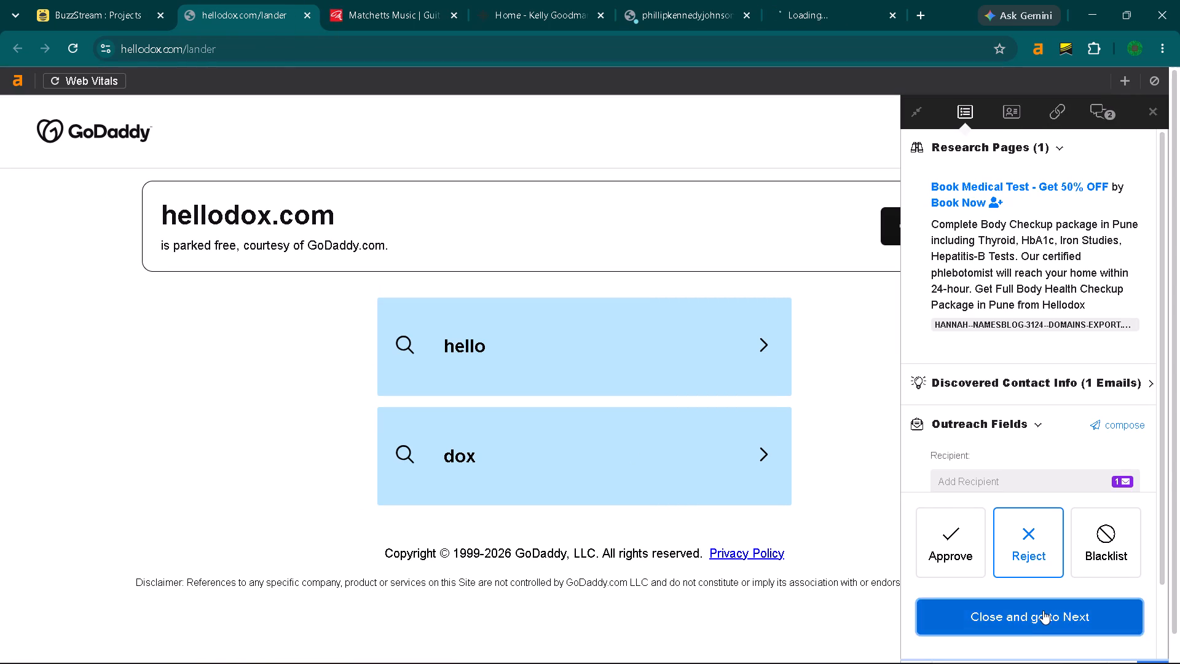
left_click(272, 13)
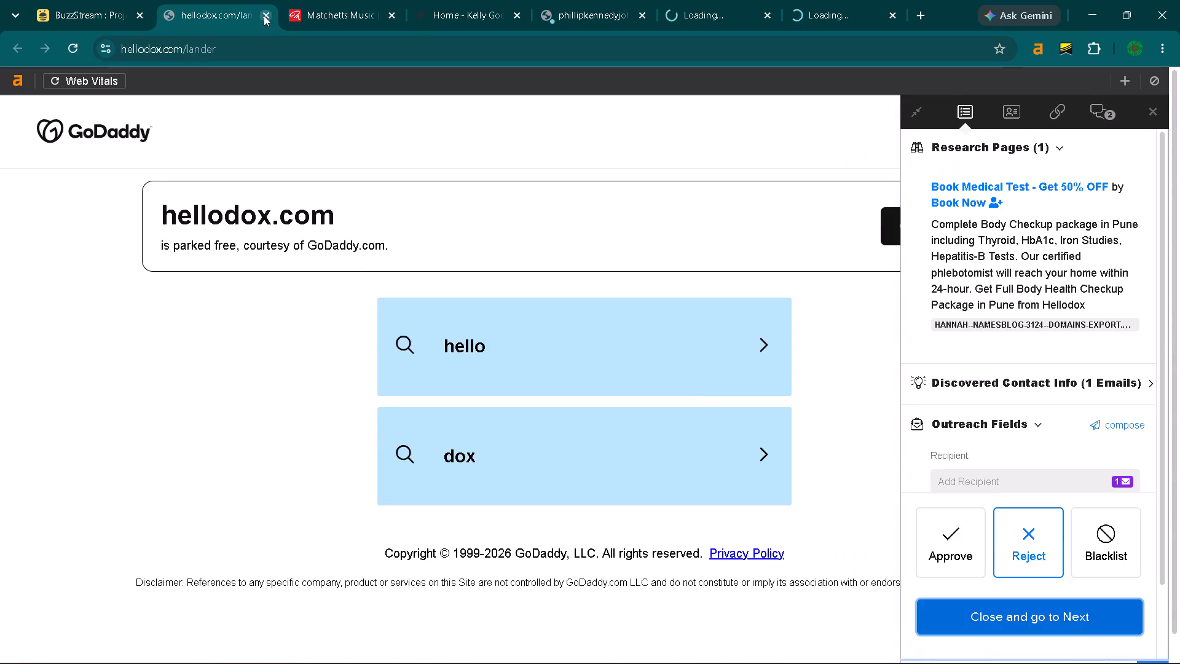
left_click(264, 15)
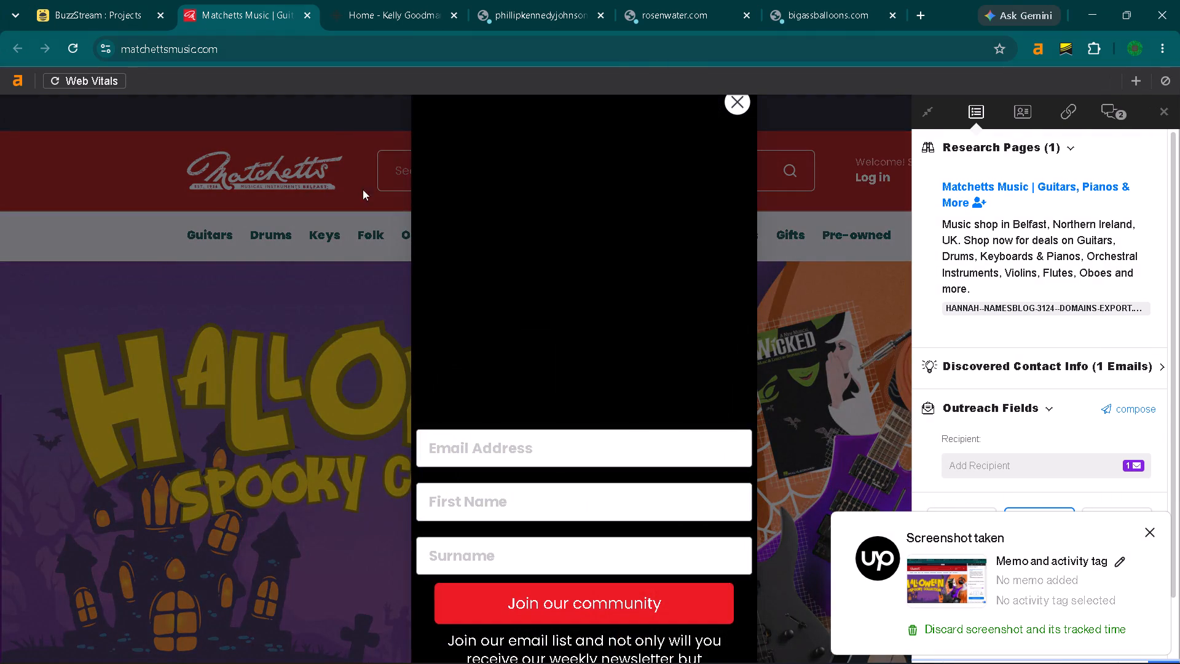
Dismiss the Matchetts Music mailing-list popup and examine the home page down to its footer links.
left_click(739, 104)
scroll(496, 307, "down", 6)
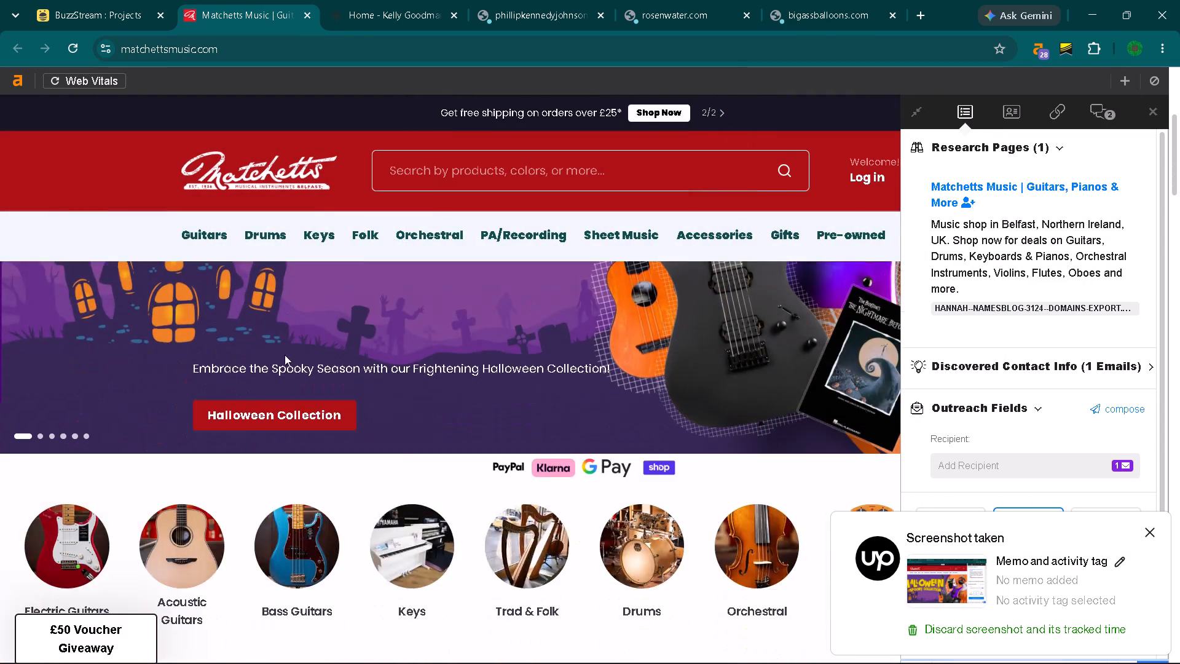
scroll(285, 355, "down", 13)
scroll(574, 333, "up", 1)
scroll(374, 419, "down", 14)
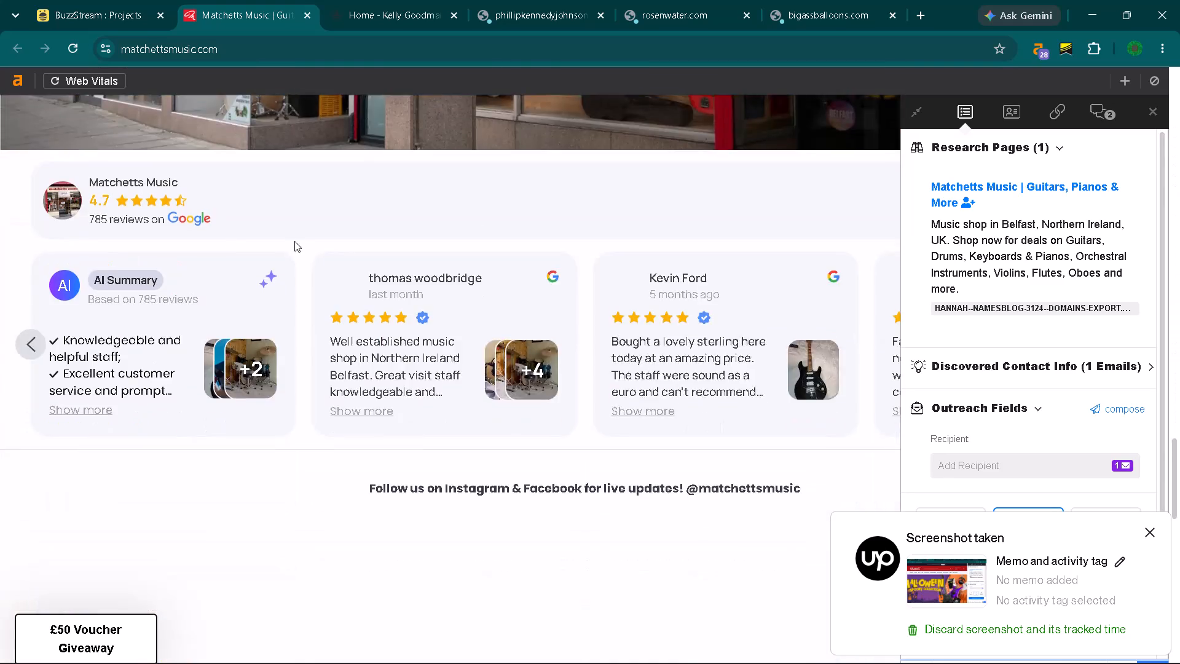
scroll(294, 241, "down", 10)
double_click(74, 159)
left_click_drag(74, 159, 84, 176)
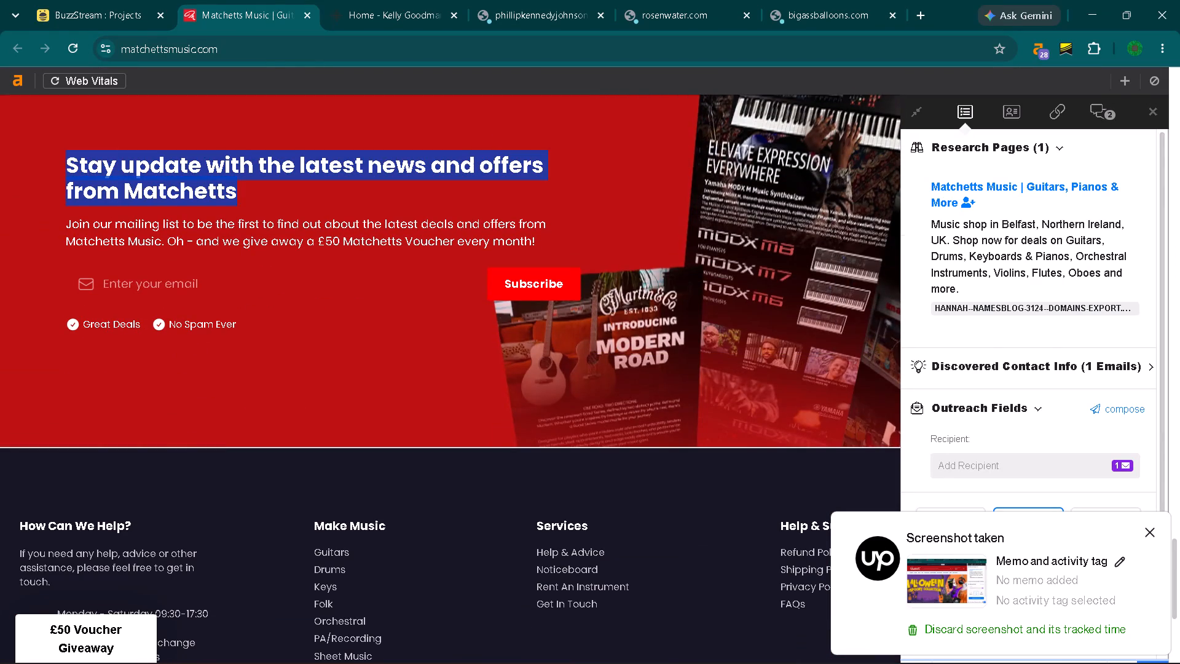
left_click_drag(84, 176, 784, 654)
scroll(508, 508, "down", 10)
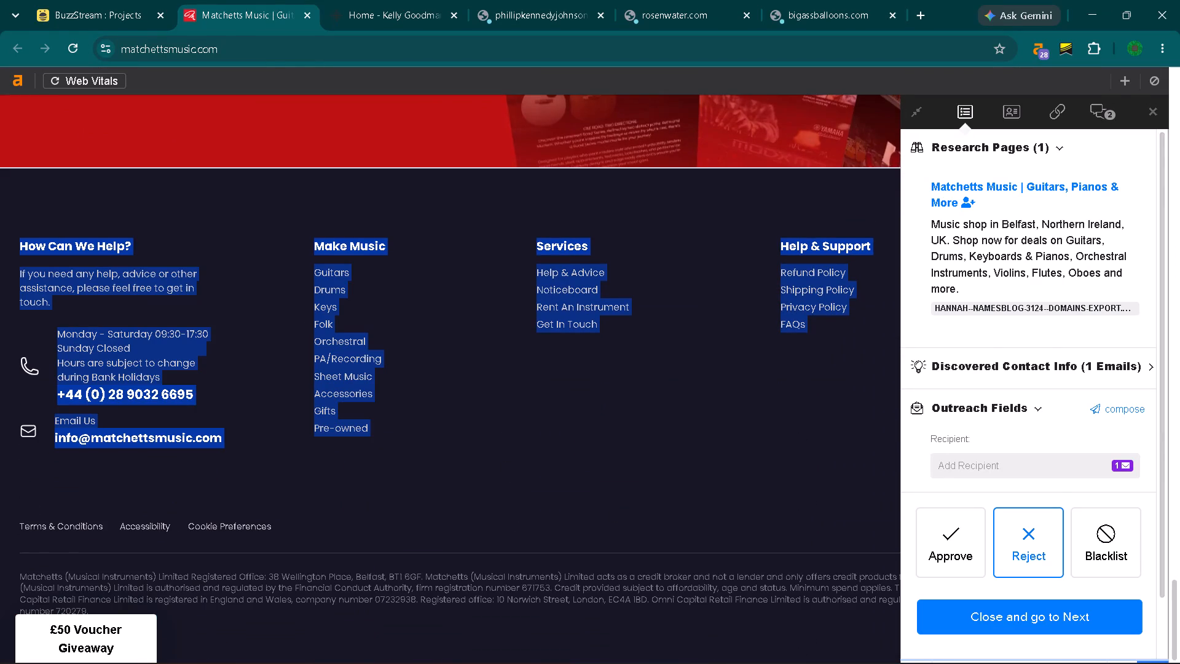
left_click(557, 518)
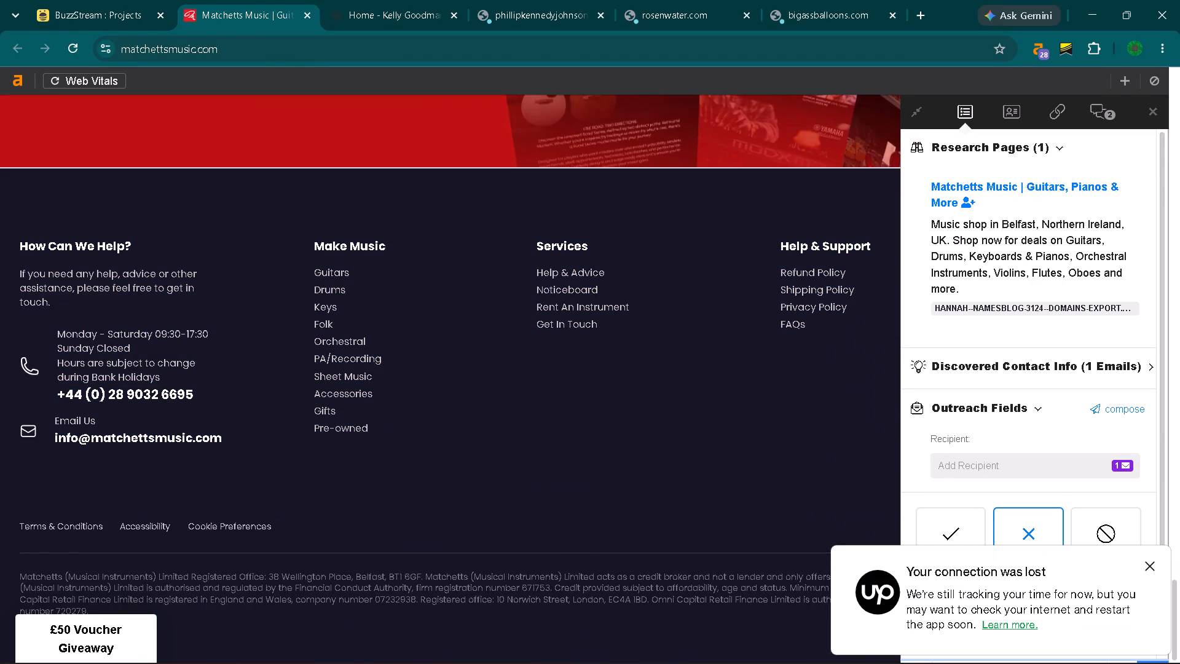
Dismiss the time tracker's notification and close Matchetts Music as rejected.
left_click(1146, 565)
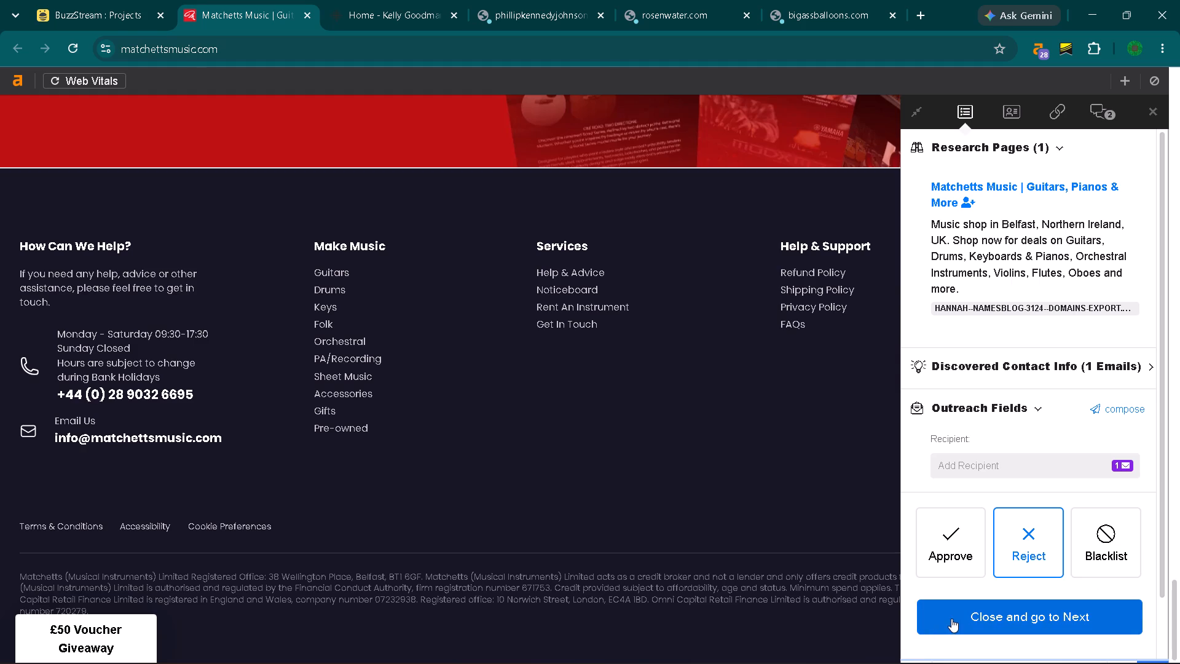
left_click(951, 619)
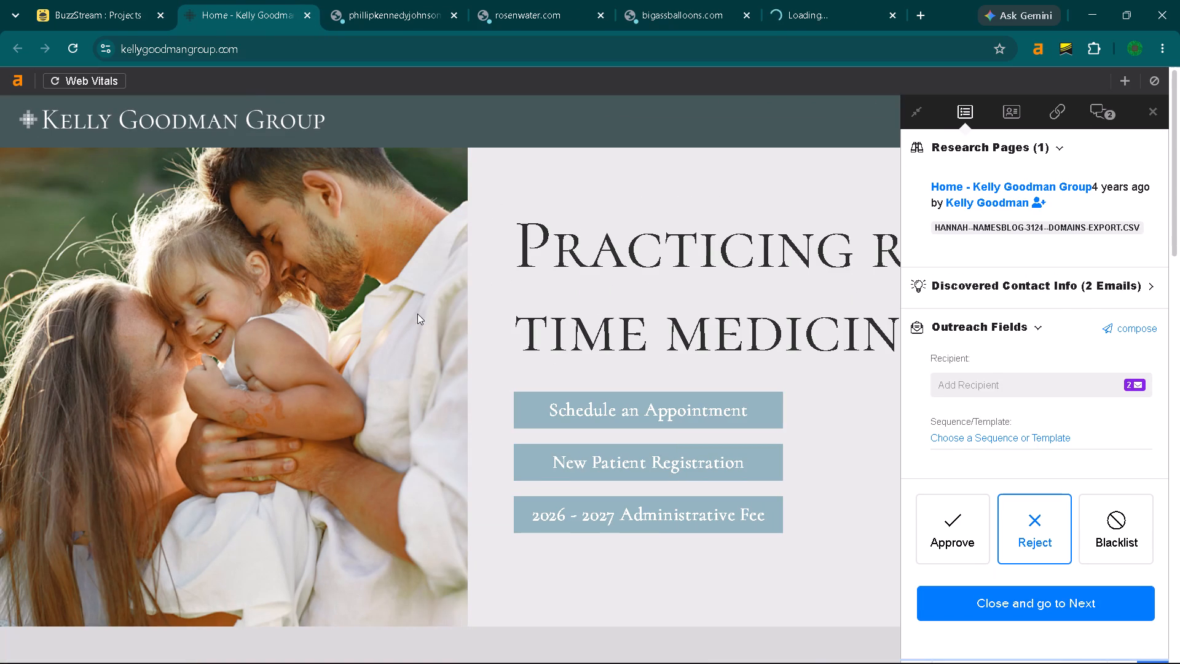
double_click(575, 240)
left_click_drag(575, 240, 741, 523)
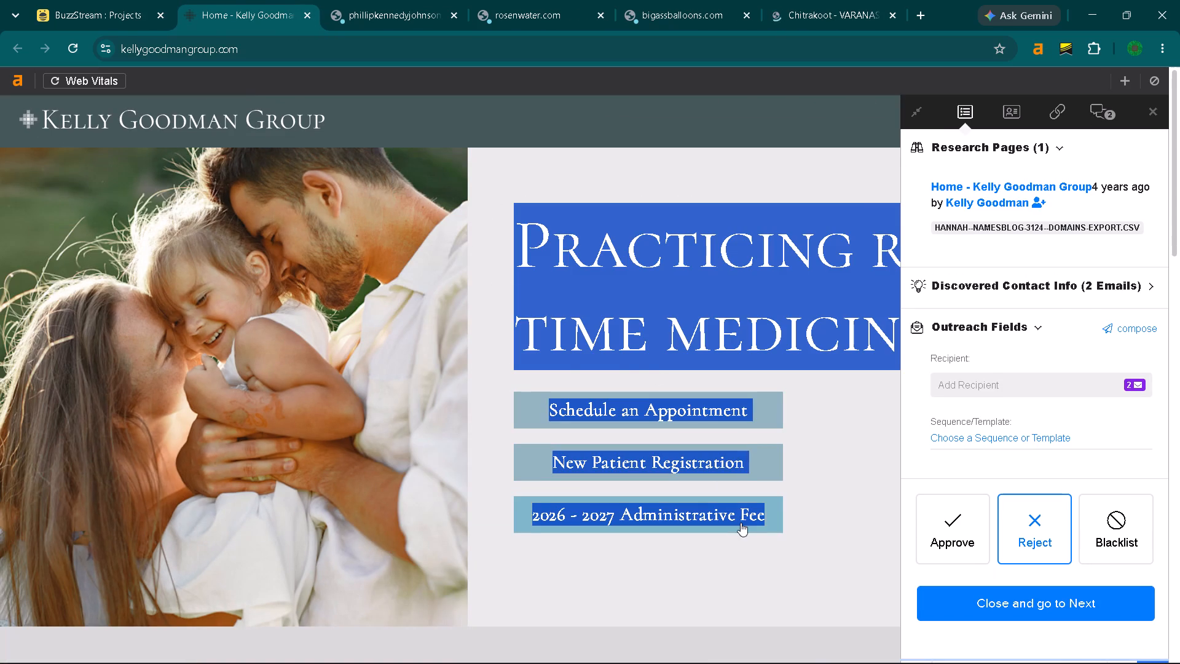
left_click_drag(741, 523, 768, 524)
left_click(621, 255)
Continue to the next three queued sites despite their lack of a secure connection, ending with bigassballoons.com.
left_click(377, 0)
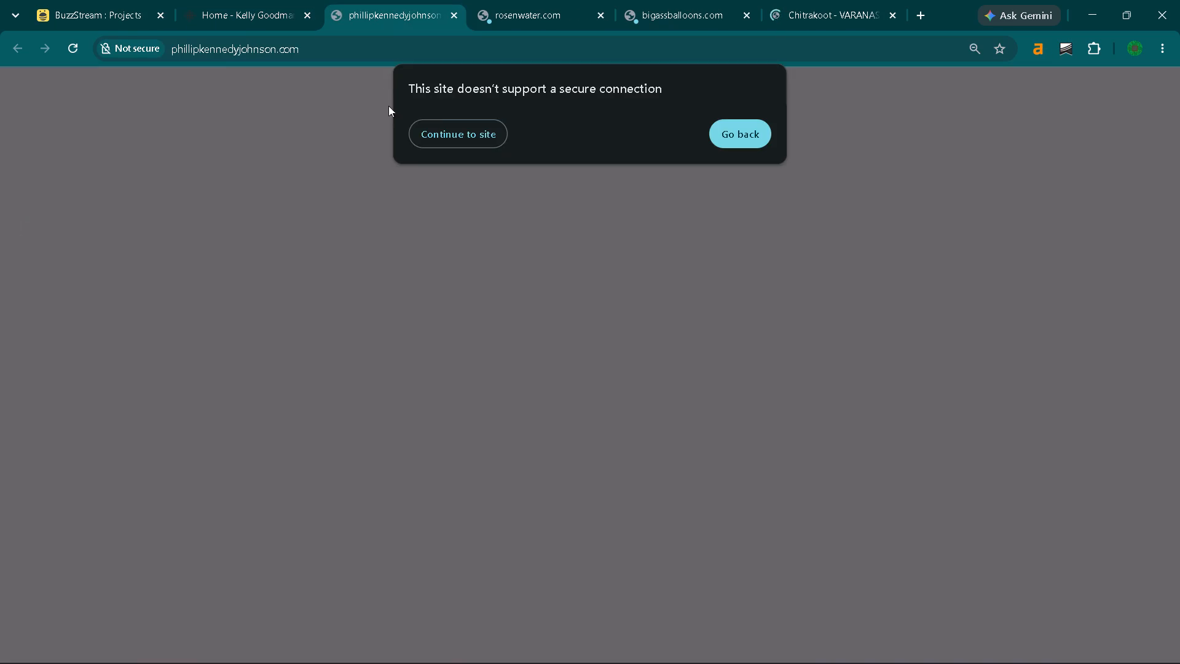
left_click(479, 138)
left_click(559, 0)
left_click(481, 131)
left_click(670, 0)
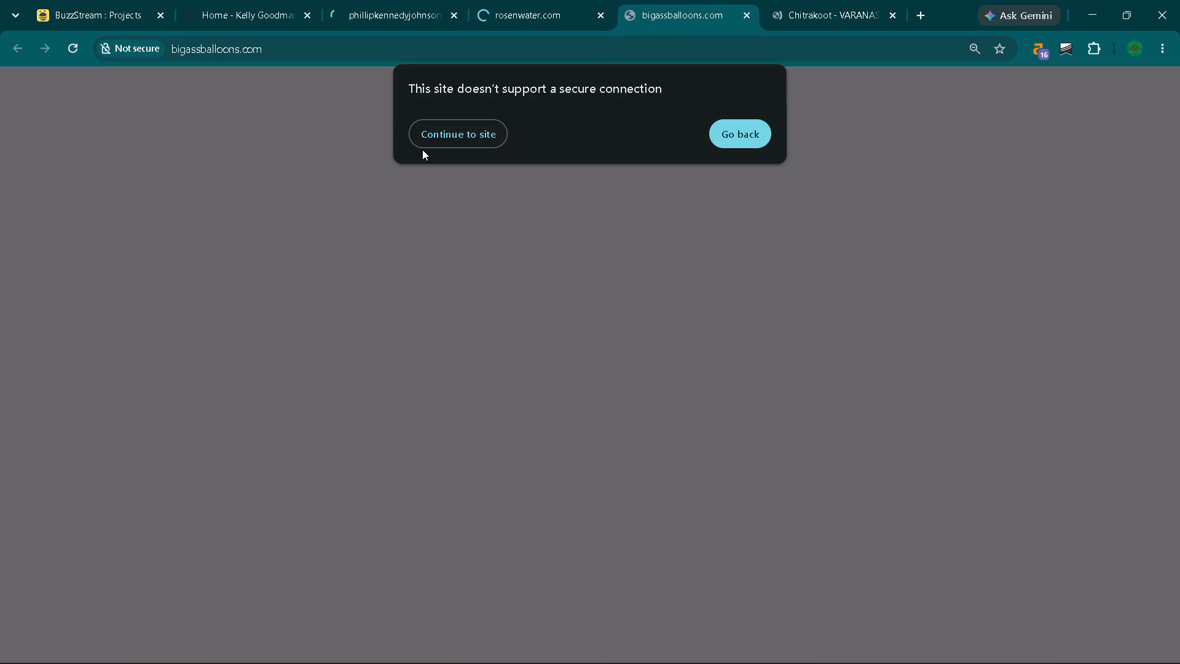
left_click(417, 135)
Return to the Kelly Goodman Group tab, copy the kellygoodmangroup.com address and load the site in the other browser window.
left_click(266, 0)
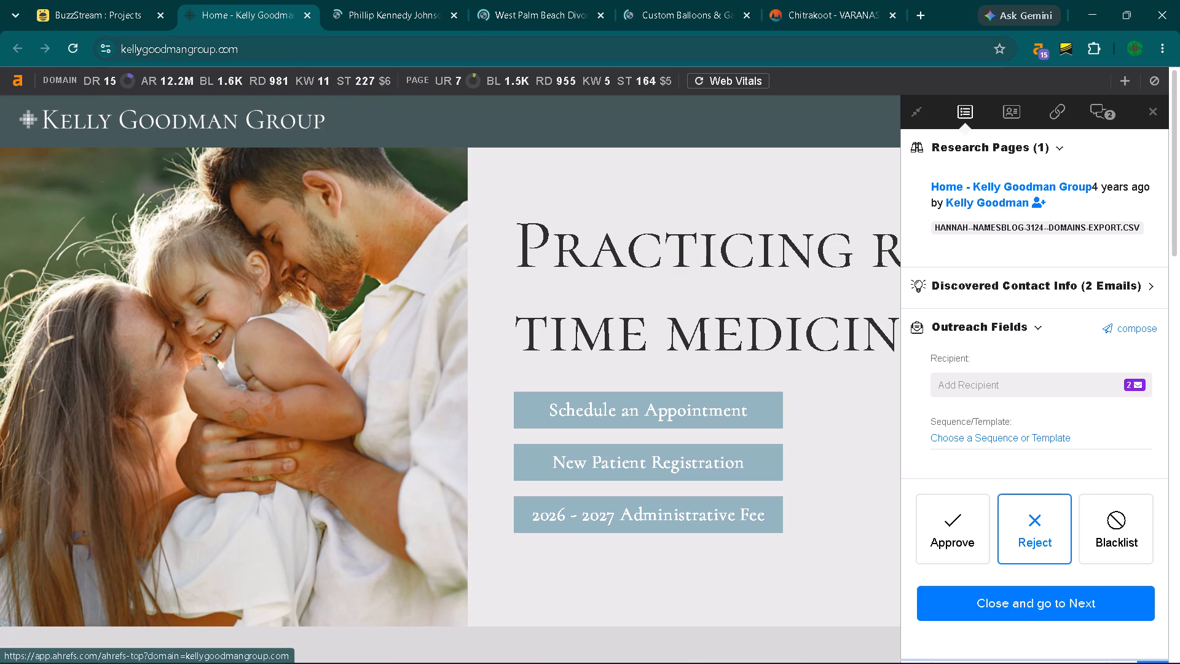
left_click(269, 49)
key("ctrl+c")
key("ctrl+c")
key("ctrl+c")
key("alt+Tab")
left_click(269, 49)
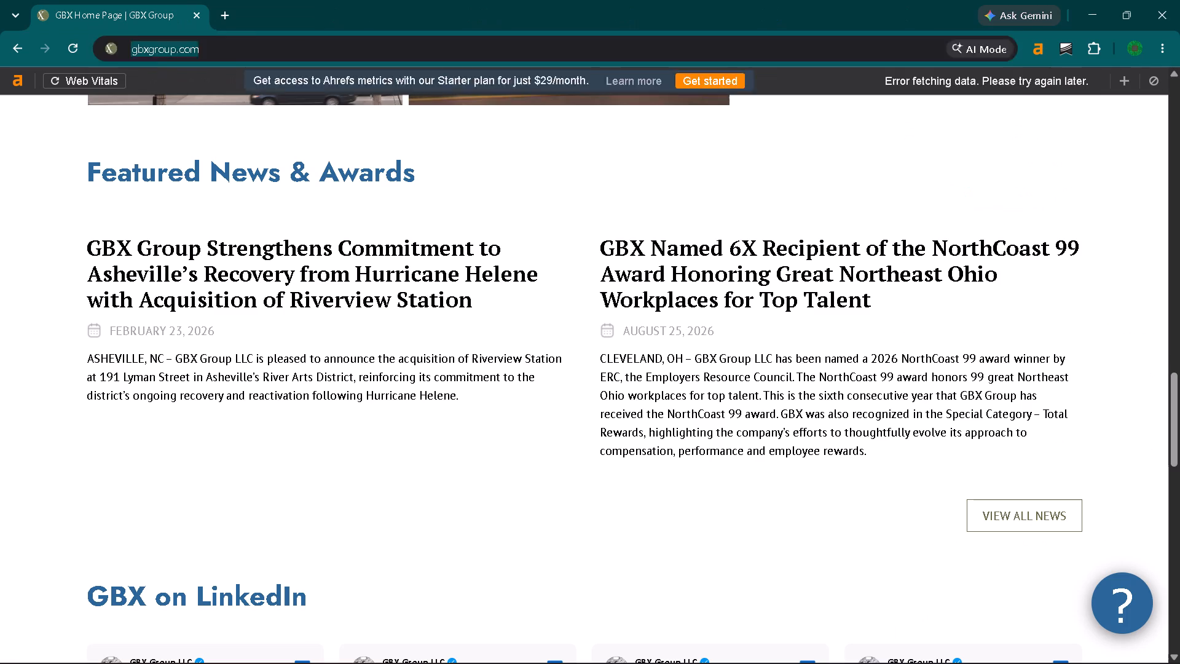
key("ctrl+v")
key("Return")
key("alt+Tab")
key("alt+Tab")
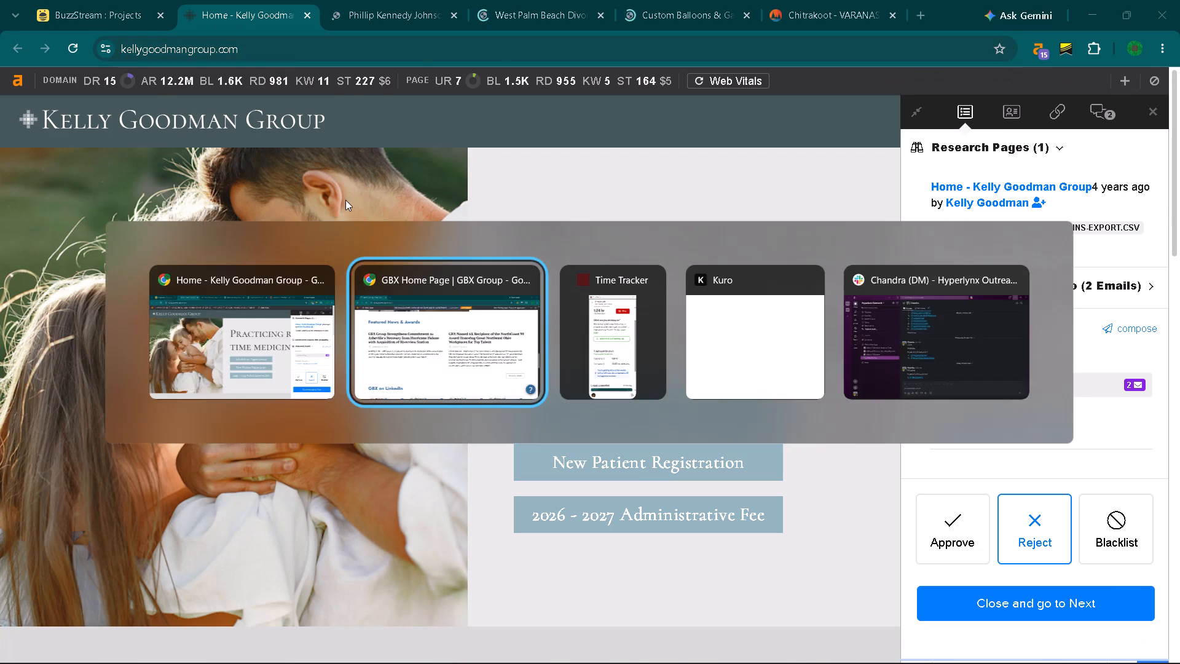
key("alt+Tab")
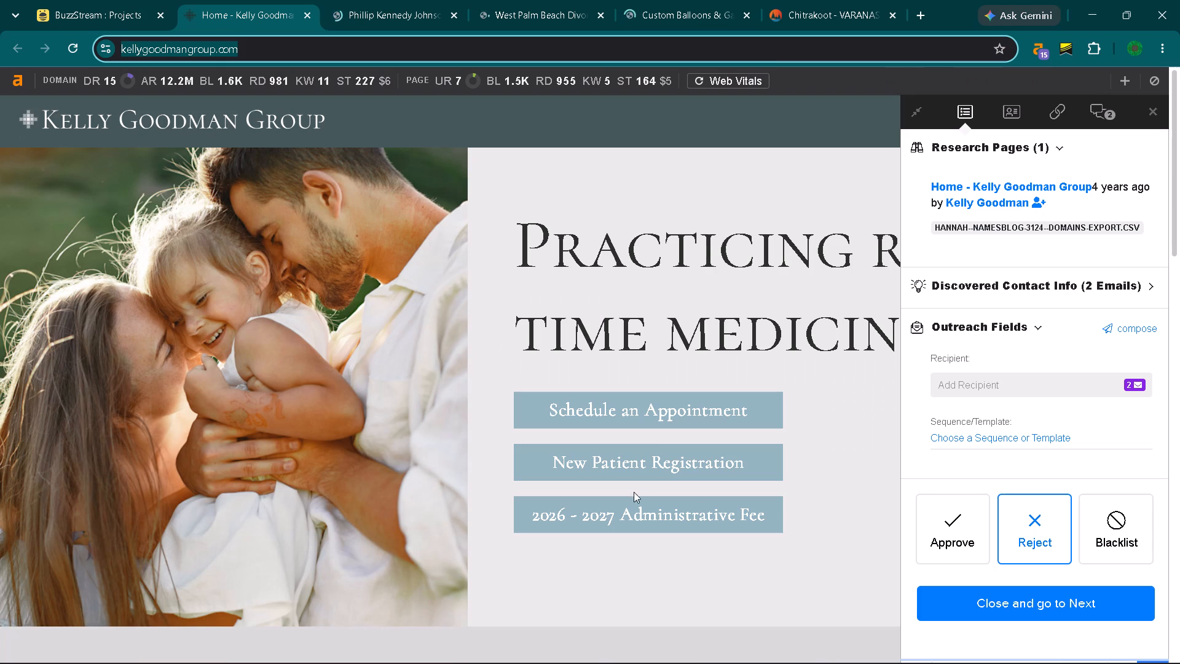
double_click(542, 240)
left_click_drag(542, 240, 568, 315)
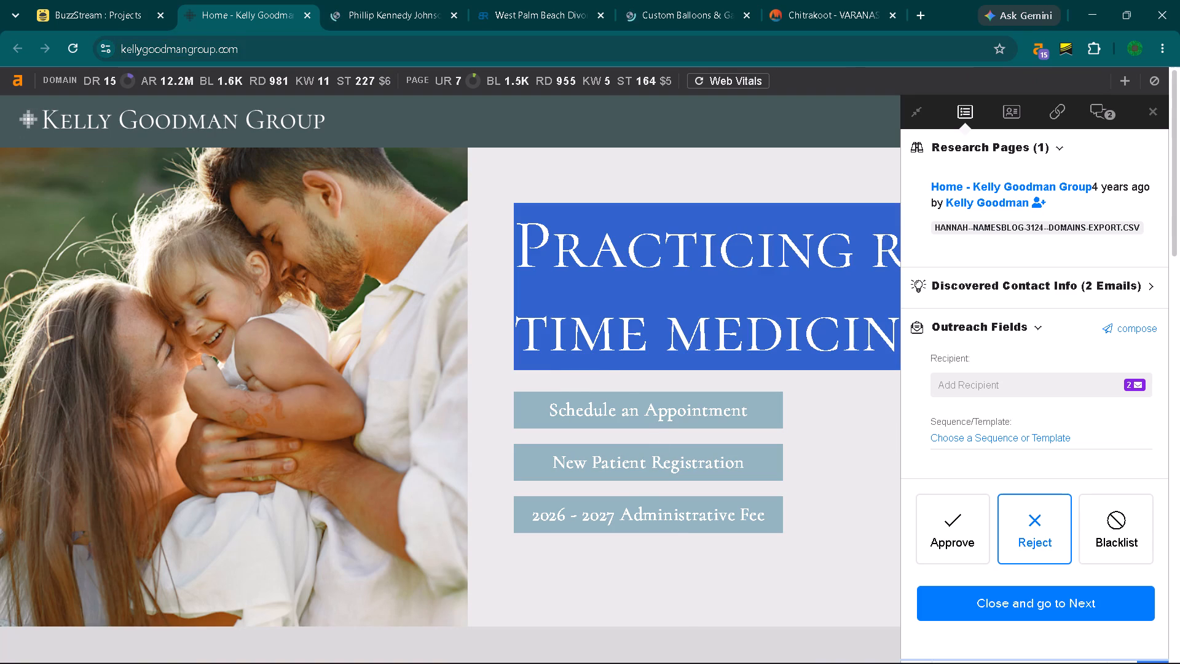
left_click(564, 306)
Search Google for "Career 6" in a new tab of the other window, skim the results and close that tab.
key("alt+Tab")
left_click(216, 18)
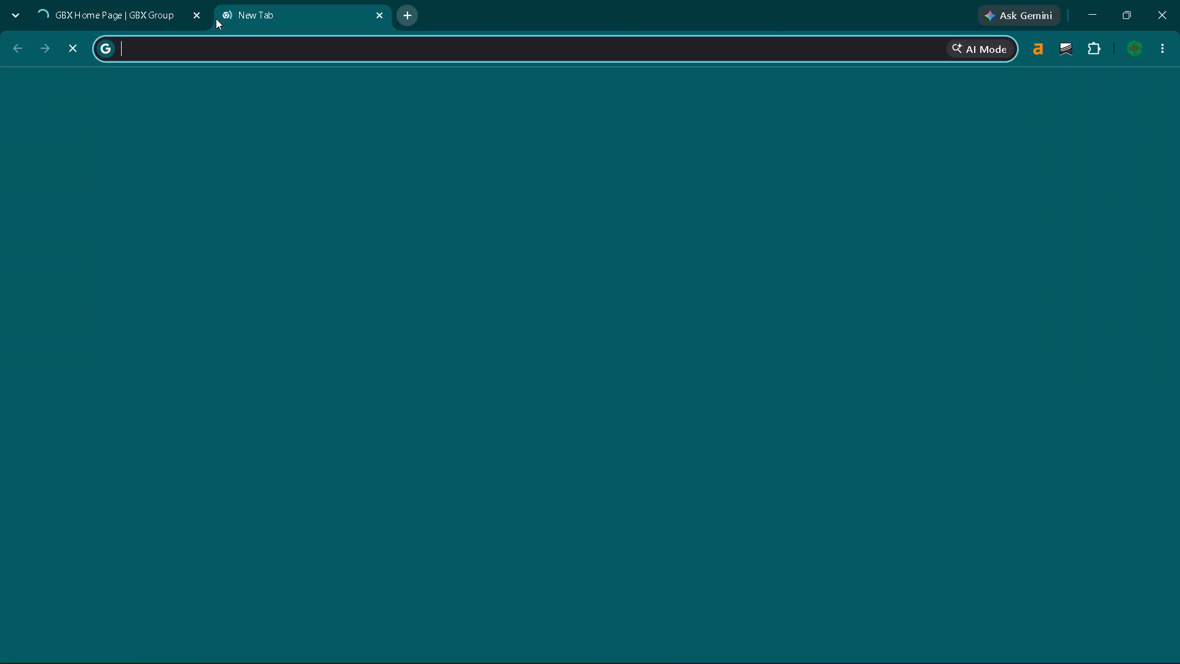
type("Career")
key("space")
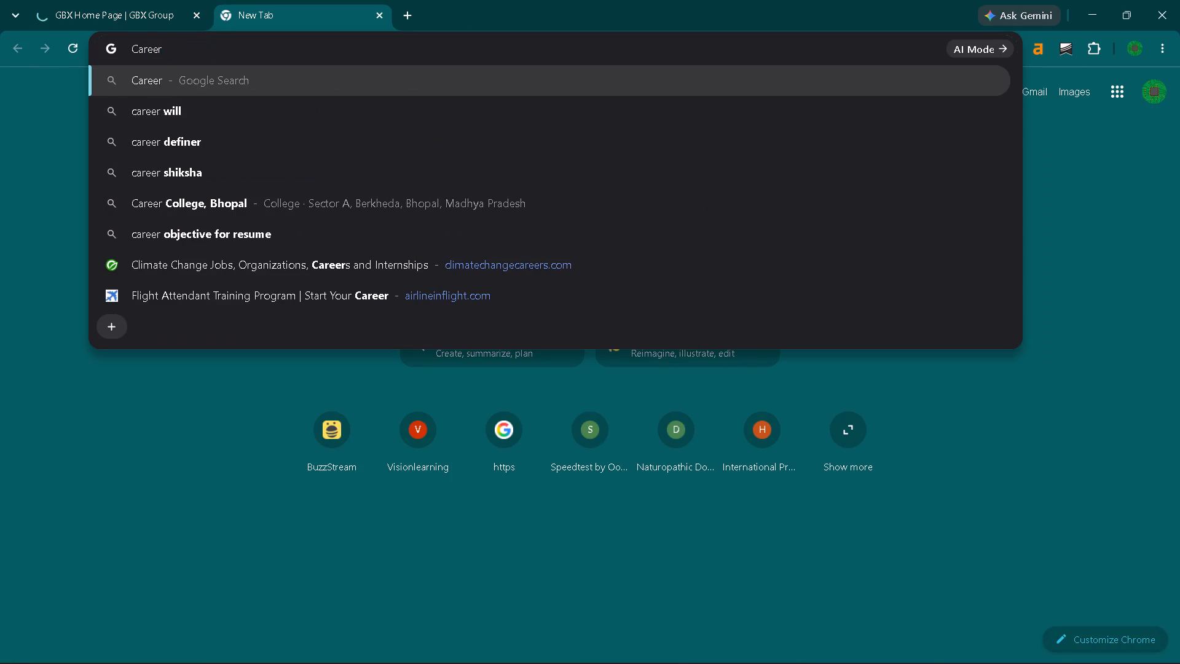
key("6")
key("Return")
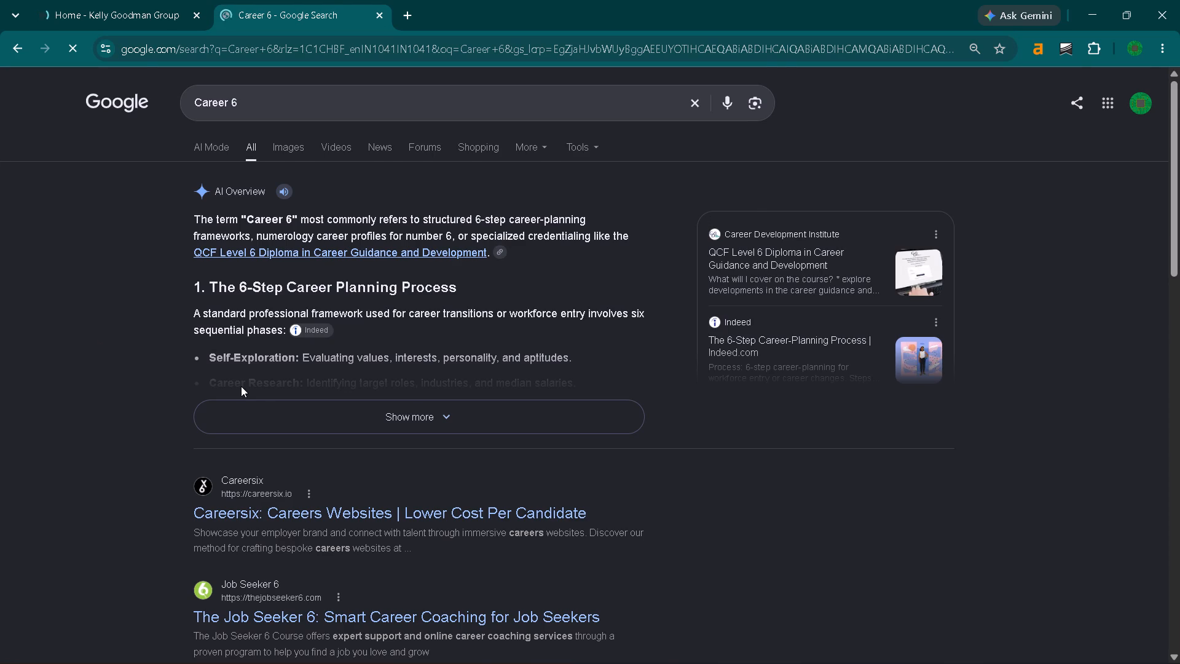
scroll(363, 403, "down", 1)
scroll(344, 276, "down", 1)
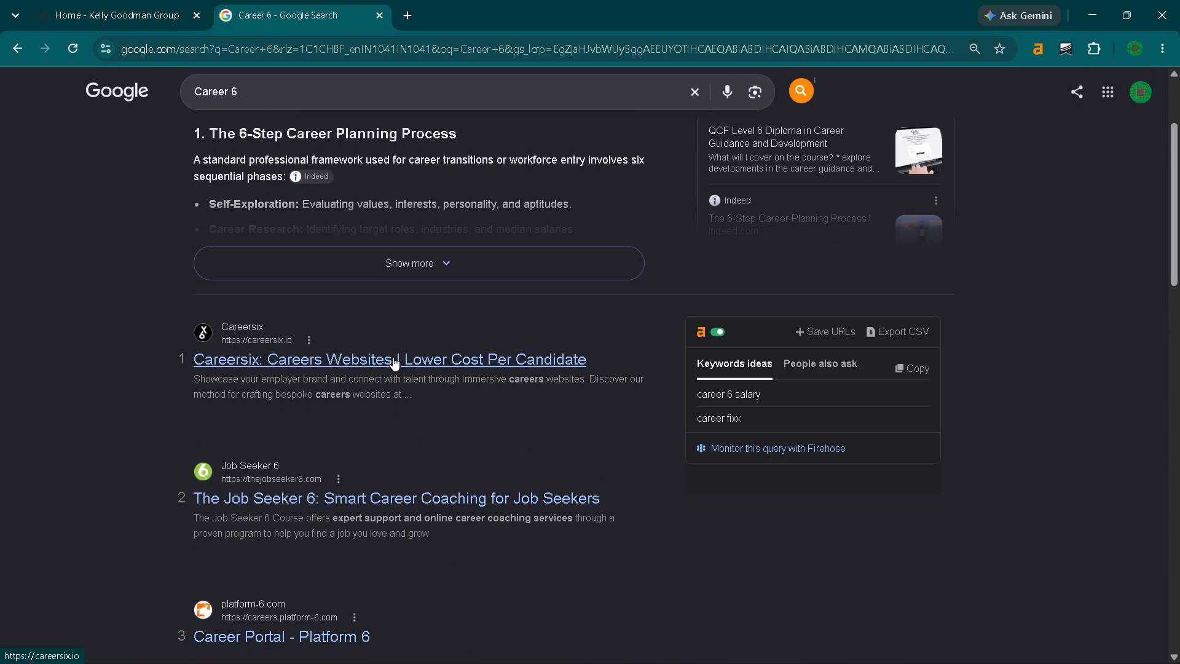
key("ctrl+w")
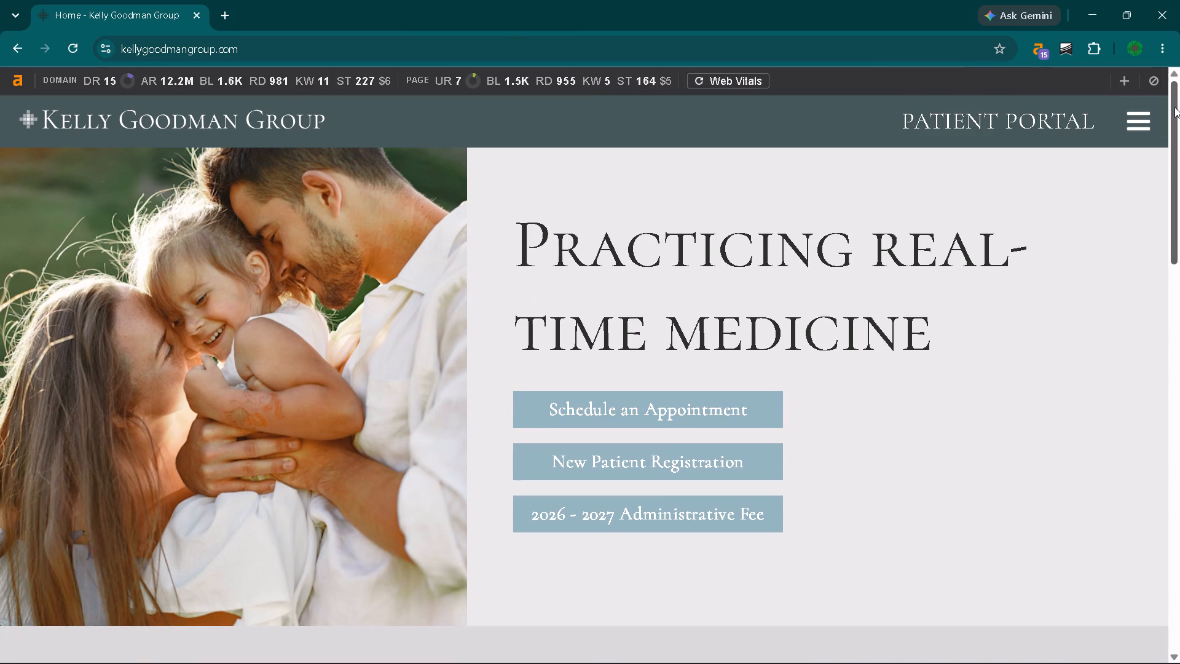
Examine the Kelly Goodman Group site's navigation menu links and the bottom of its home page.
left_click(1129, 119)
scroll(746, 424, "down", 5)
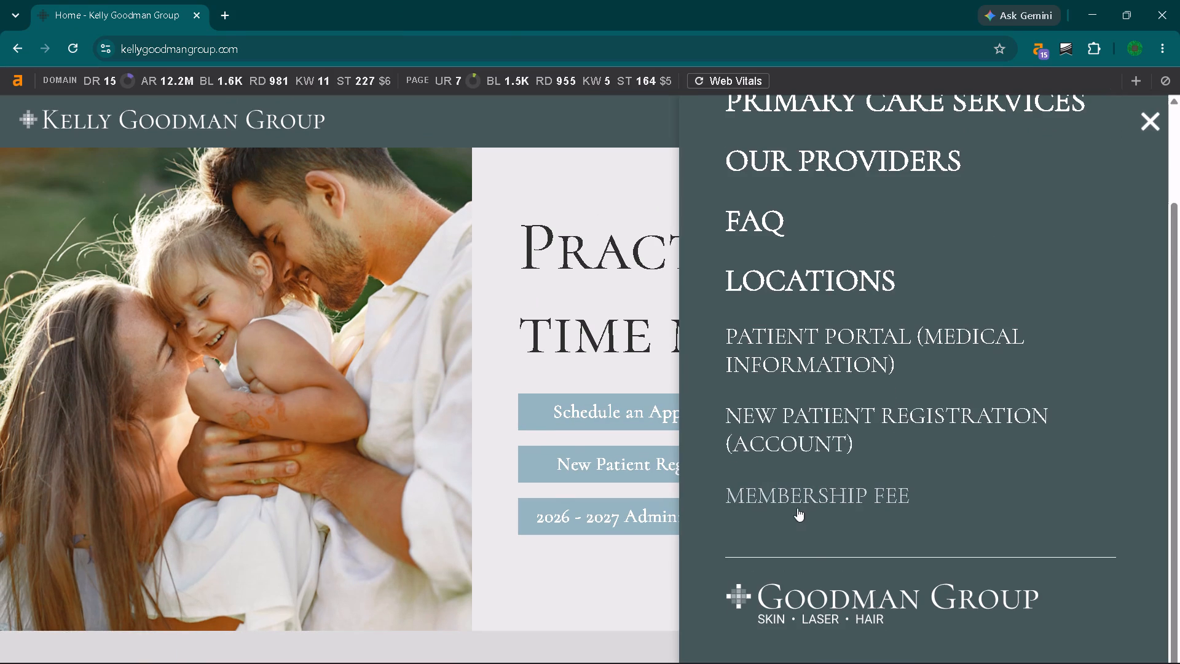
scroll(808, 416, "up", 2)
scroll(738, 318, "up", 2)
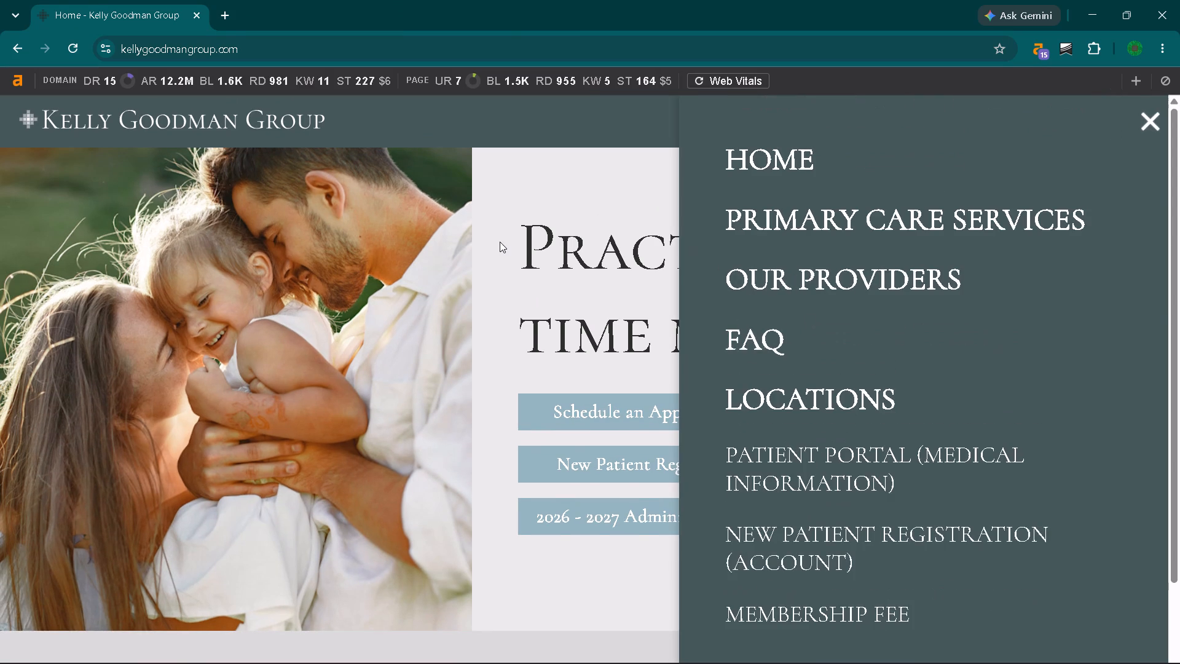
left_click(500, 242)
left_click_drag(1179, 160, 1179, 663)
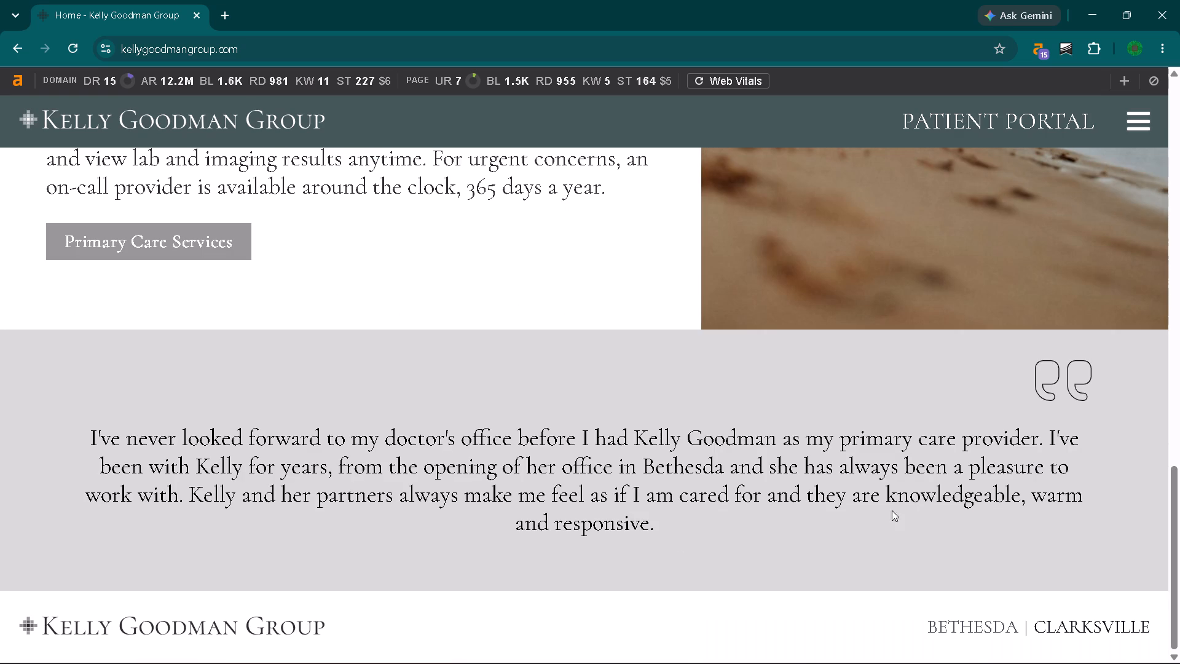
scroll(650, 646, "down", 8)
scroll(950, 650, "up", 6)
scroll(0, 472, "down", 8)
scroll(151, 611, "down", 1)
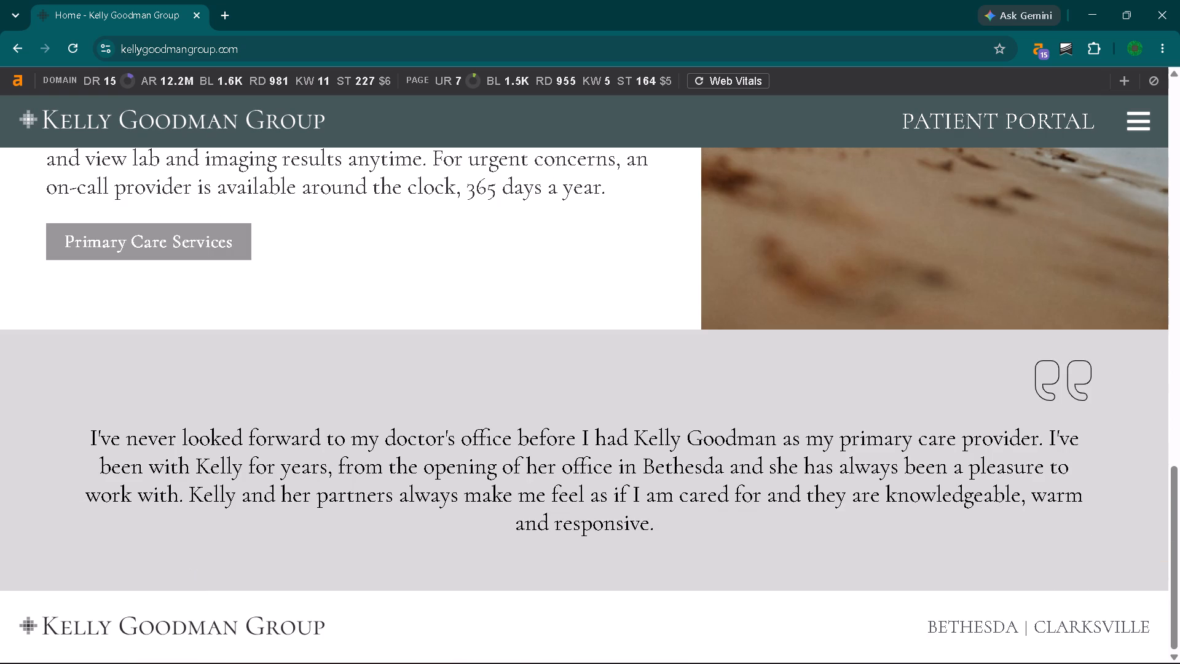
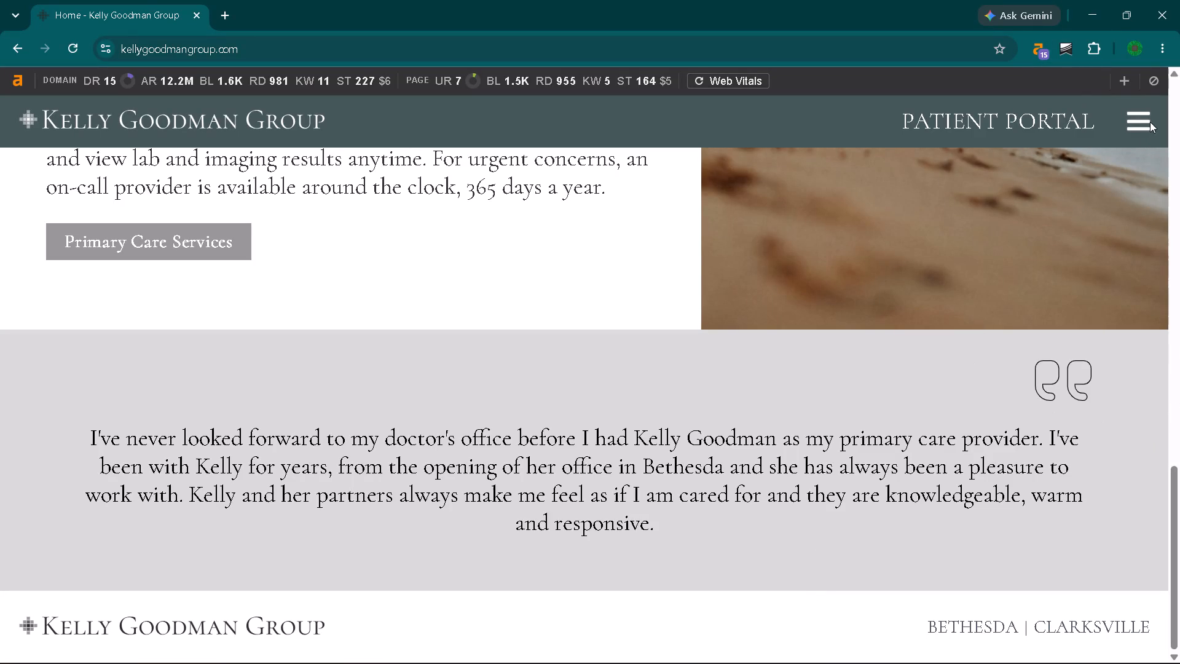
Reopen the Kelly Goodman Group site's navigation menu and check its page links again.
left_click(1133, 118)
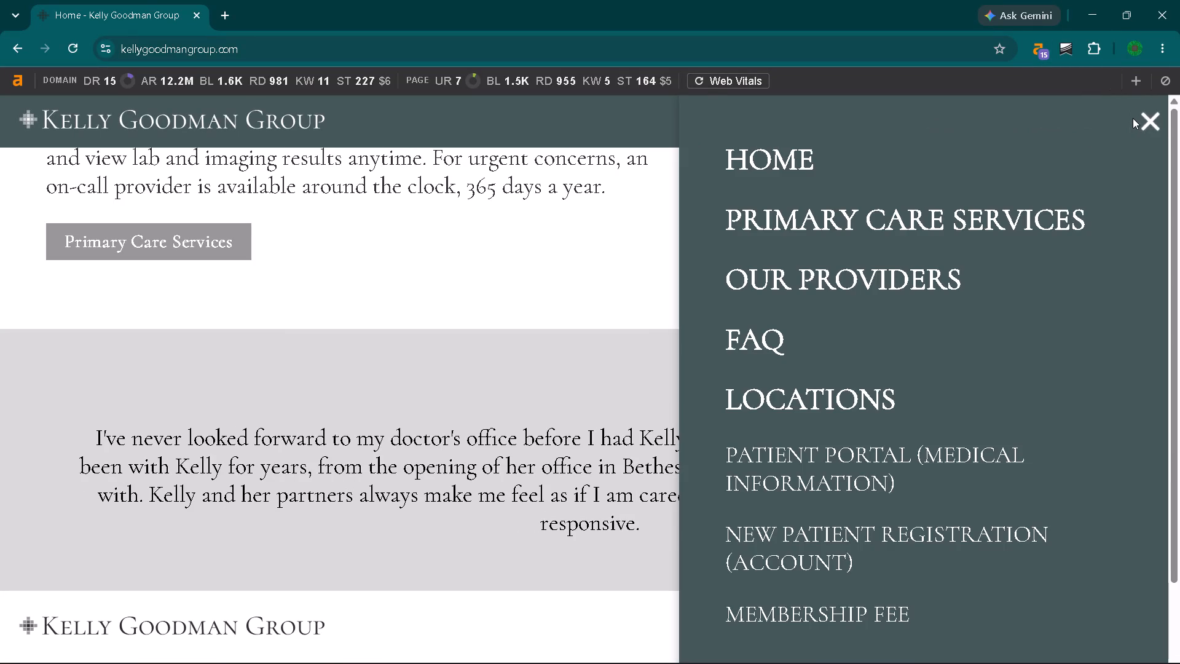
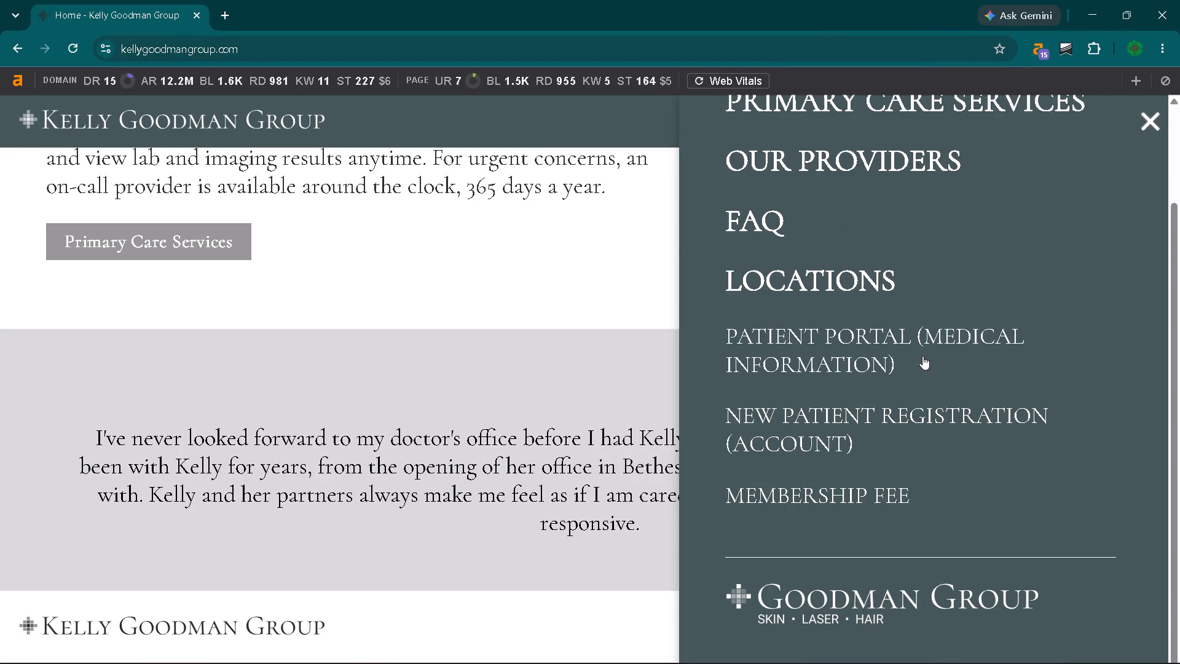
Close the Kelly Goodman Group site's navigation menu and look over the homepage's footer and top section.
scroll(887, 437, "down", 4)
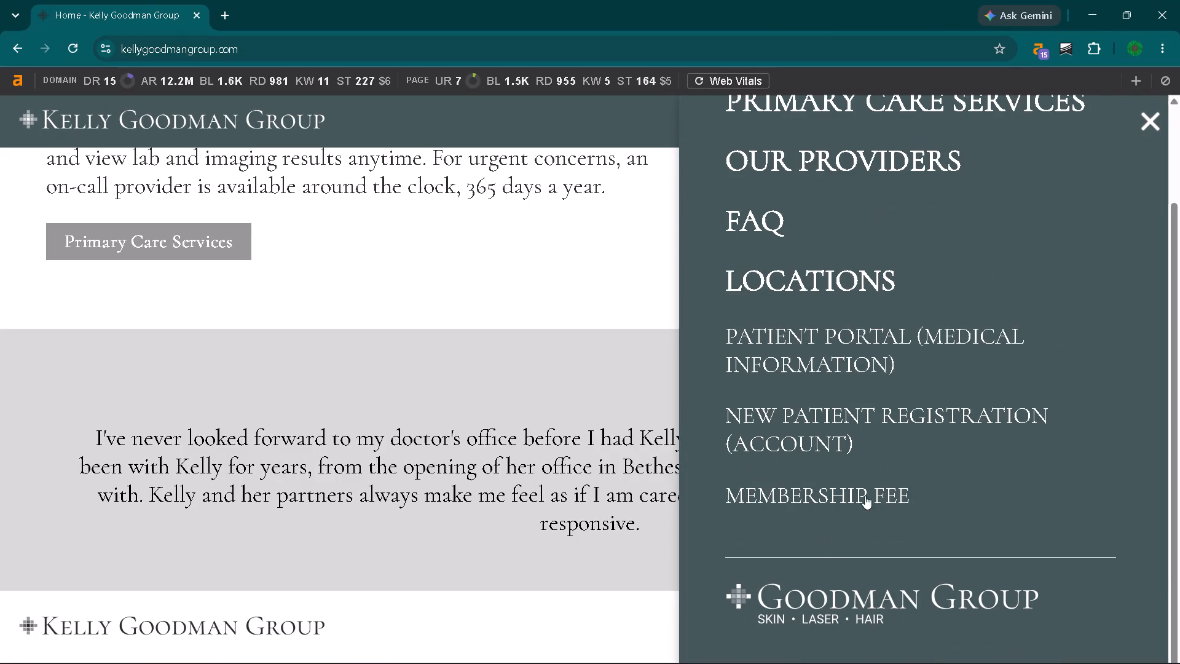
scroll(844, 419, "up", 3)
left_click(1154, 123)
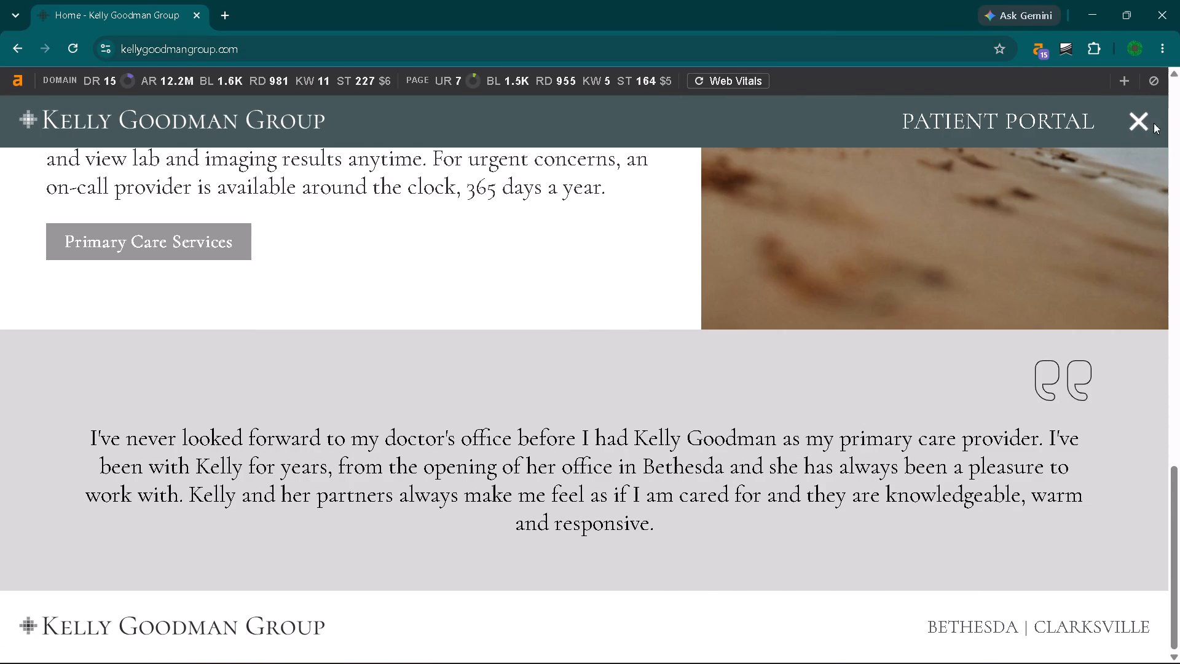
scroll(864, 305, "down", 6)
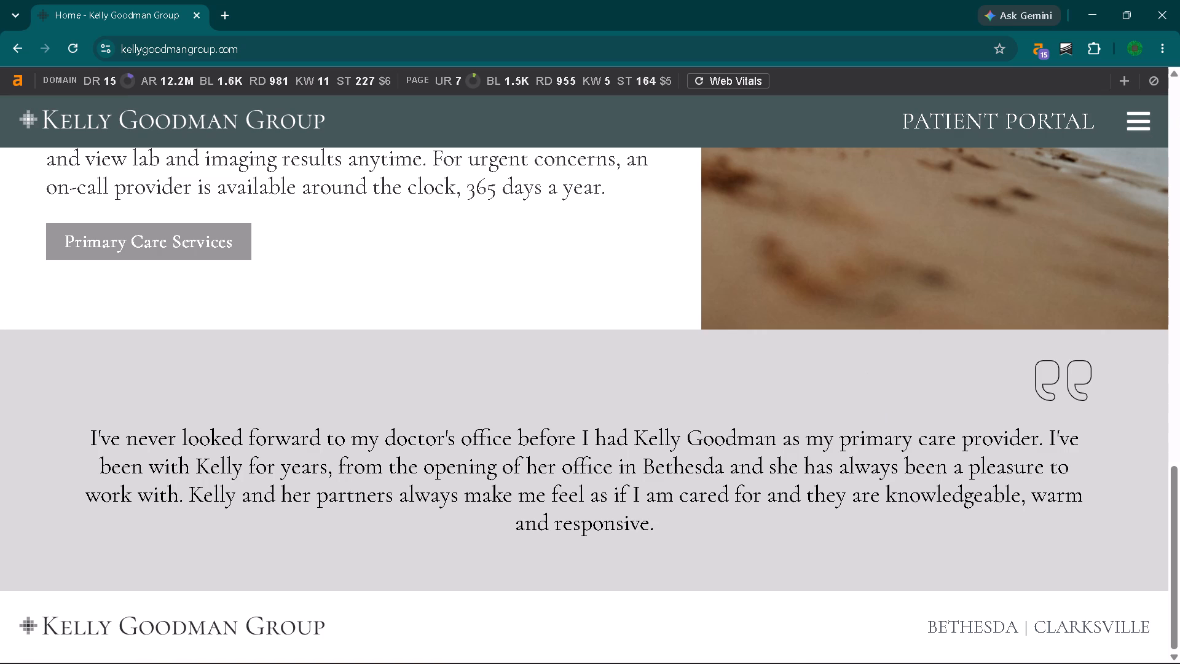
scroll(617, 486, "down", 2)
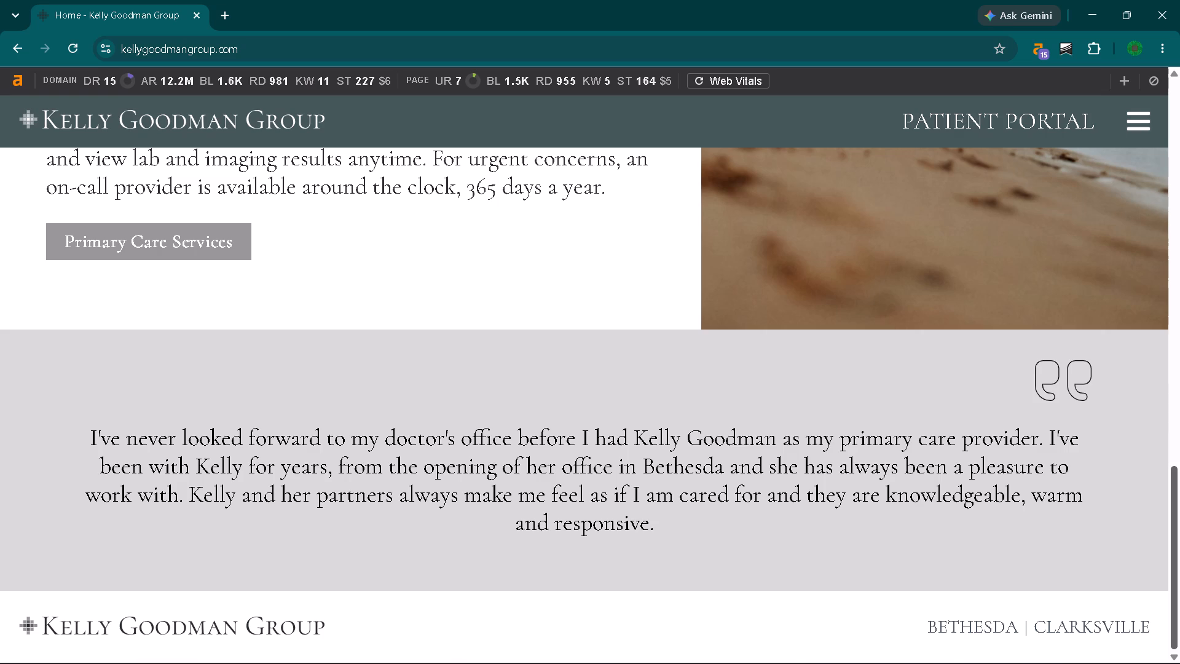
scroll(515, 567, "down", 9)
scroll(1086, 588, "up", 20)
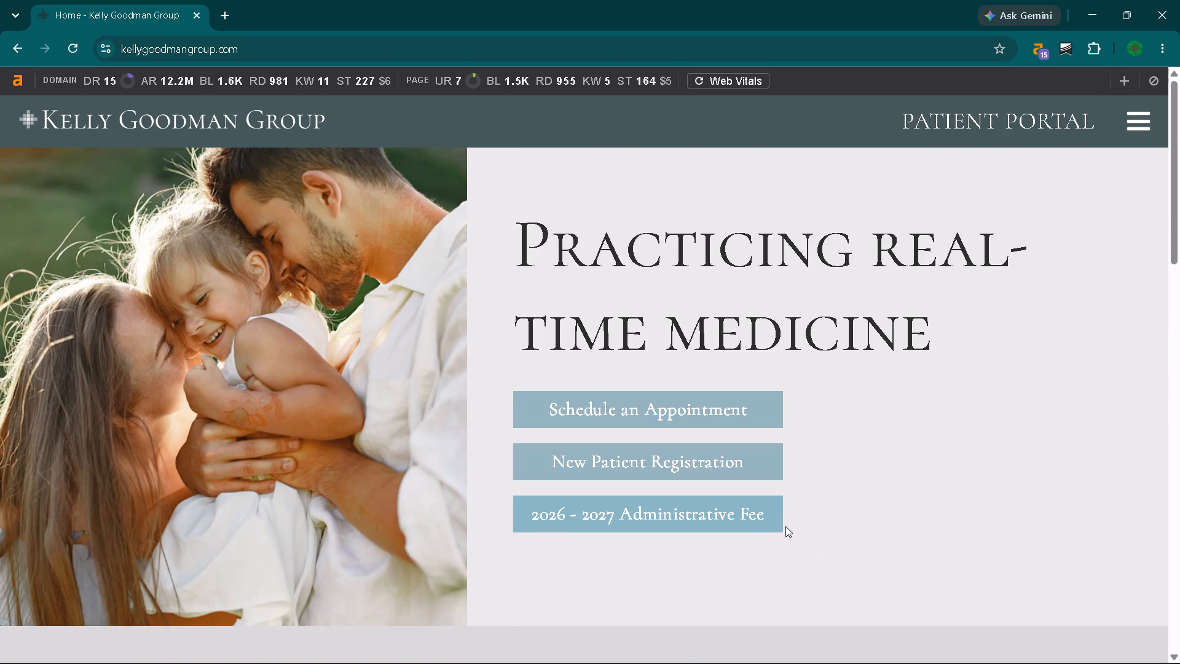
scroll(785, 526, "up", 5)
Reopen the Kelly Goodman Group navigation menu, examine all its page links, and close it.
left_click(1125, 117)
left_click(1136, 123)
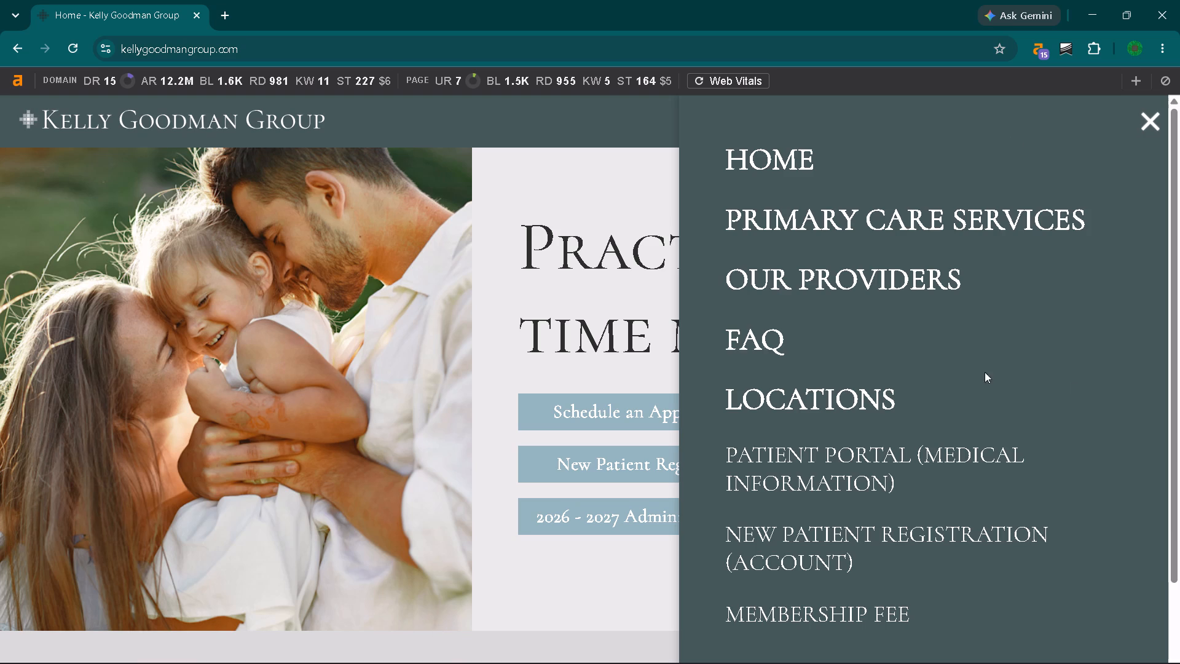
scroll(956, 500, "down", 2)
scroll(837, 477, "down", 5)
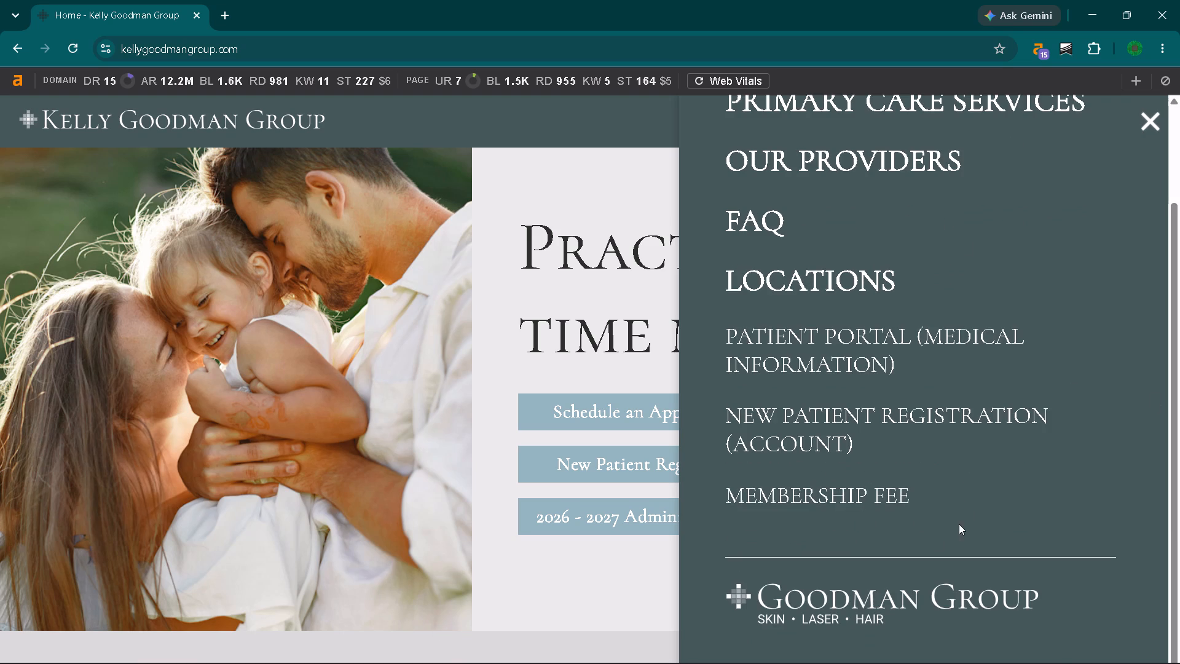
scroll(943, 392, "up", 3)
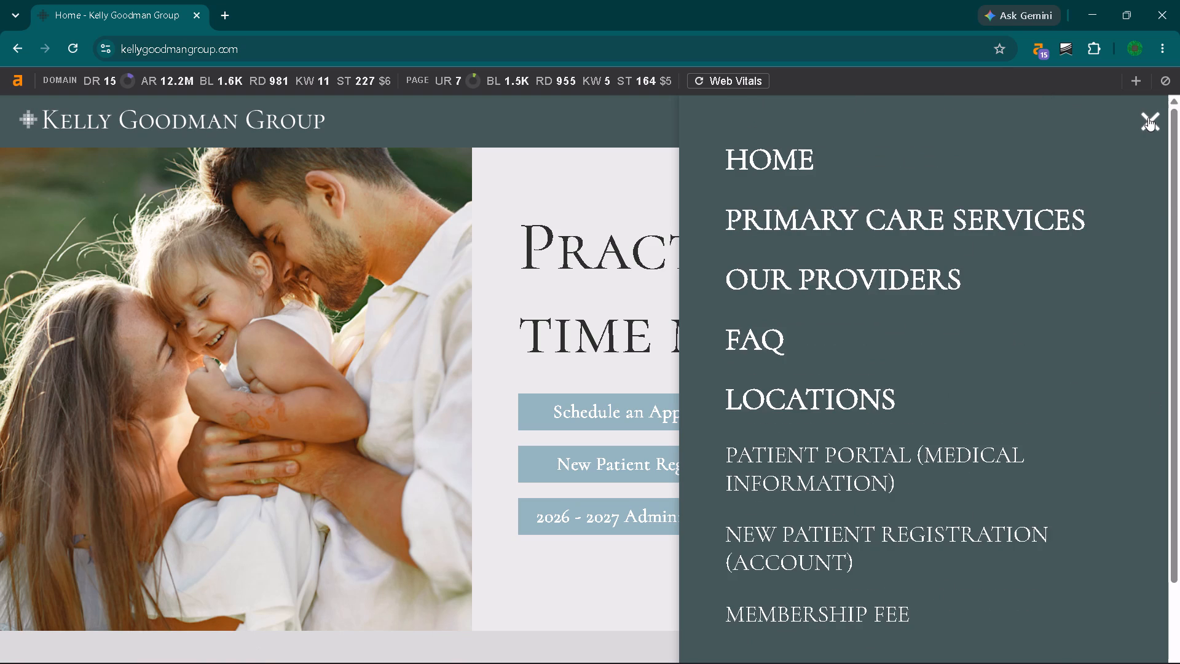
scroll(637, 289, "down", 5)
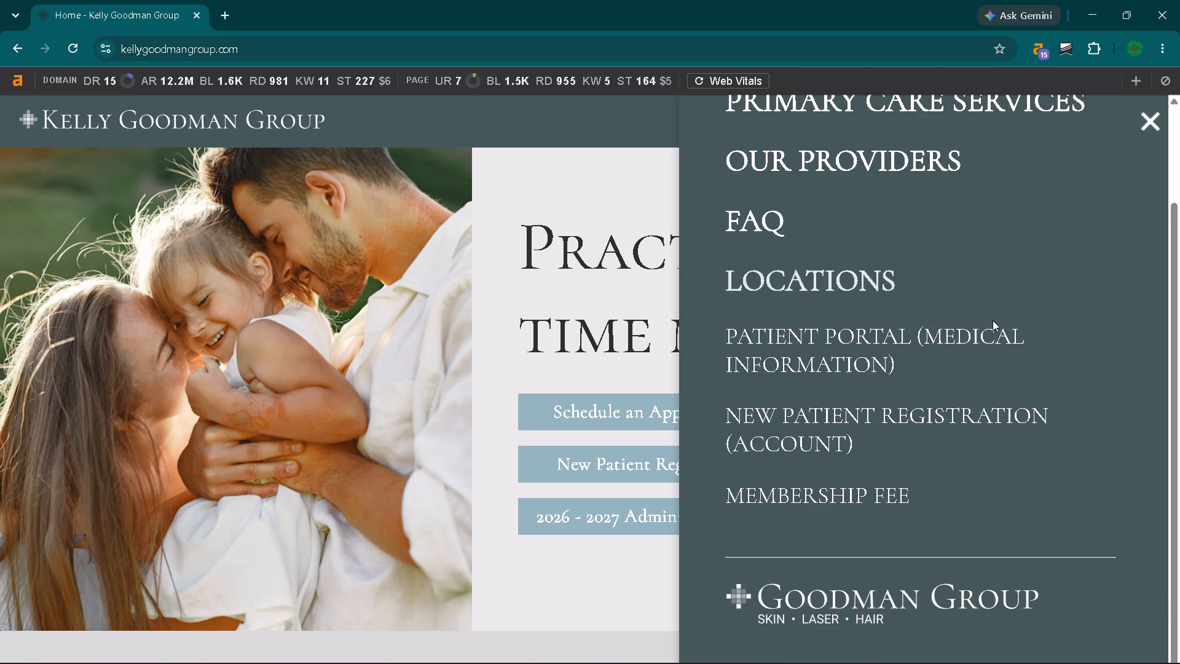
scroll(1053, 322, "down", 1)
scroll(935, 320, "up", 5)
scroll(665, 242, "up", 4)
left_click(565, 205)
Examine the Kelly Goodman Group homepage down to its footer for blog content.
left_click_drag(1179, 149, 1179, 292)
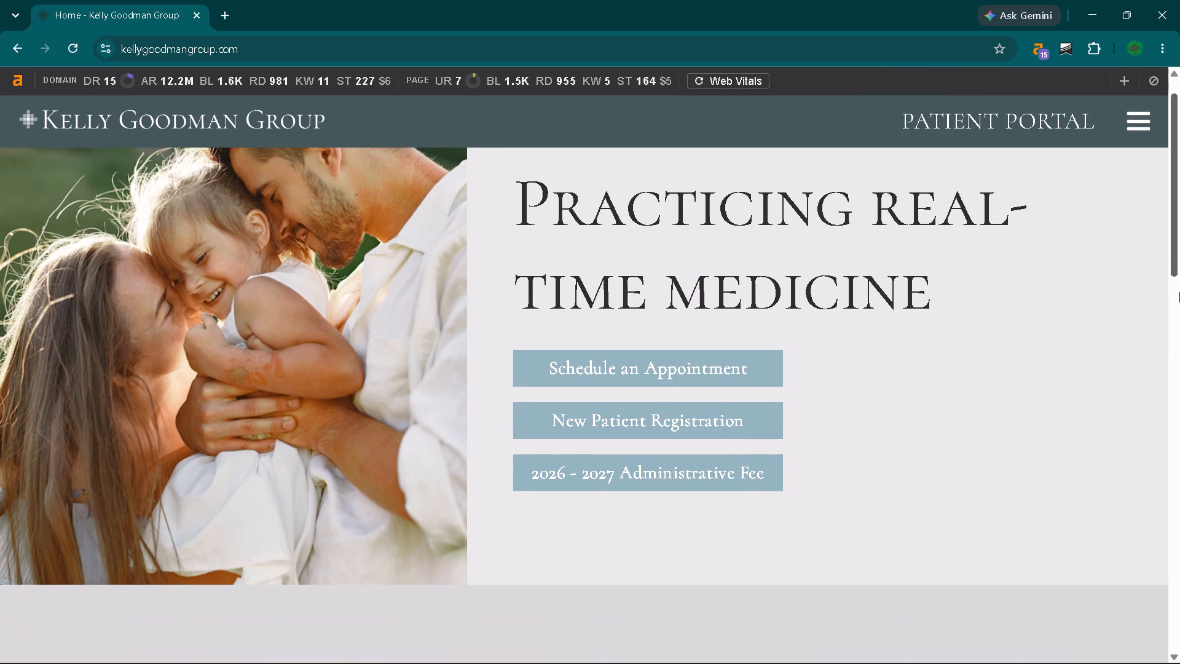
left_click_drag(1179, 292, 1179, 660)
scroll(491, 484, "down", 5)
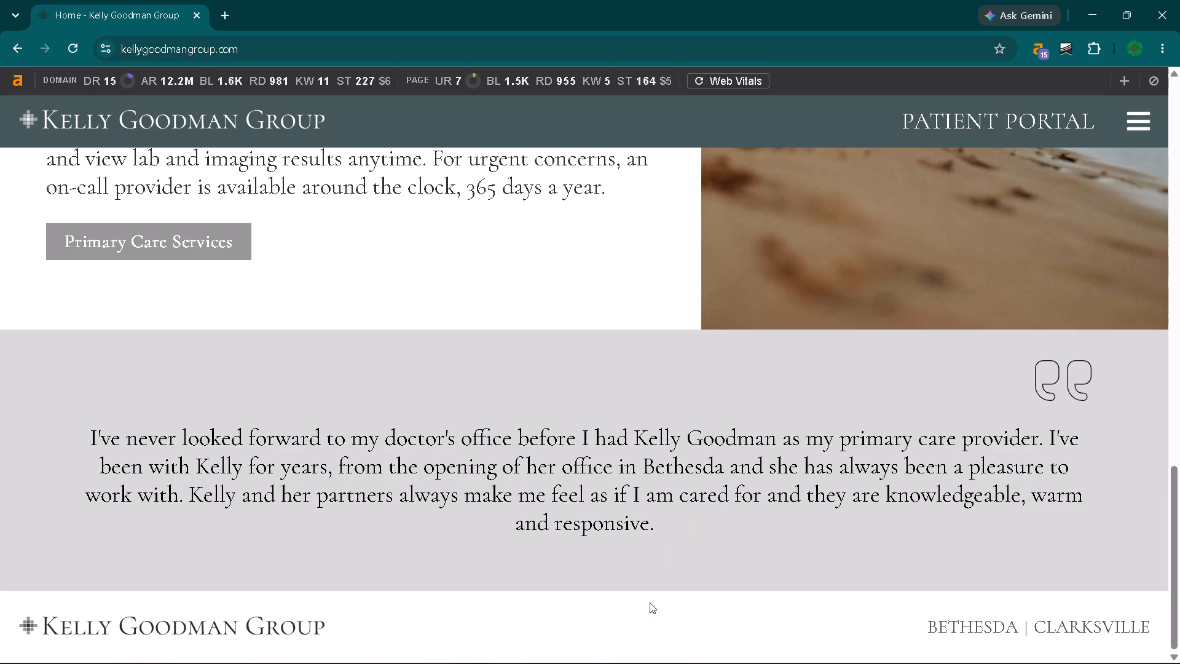
scroll(898, 592, "down", 5)
scroll(525, 472, "up", 8)
scroll(521, 472, "down", 1)
scroll(520, 472, "up", 16)
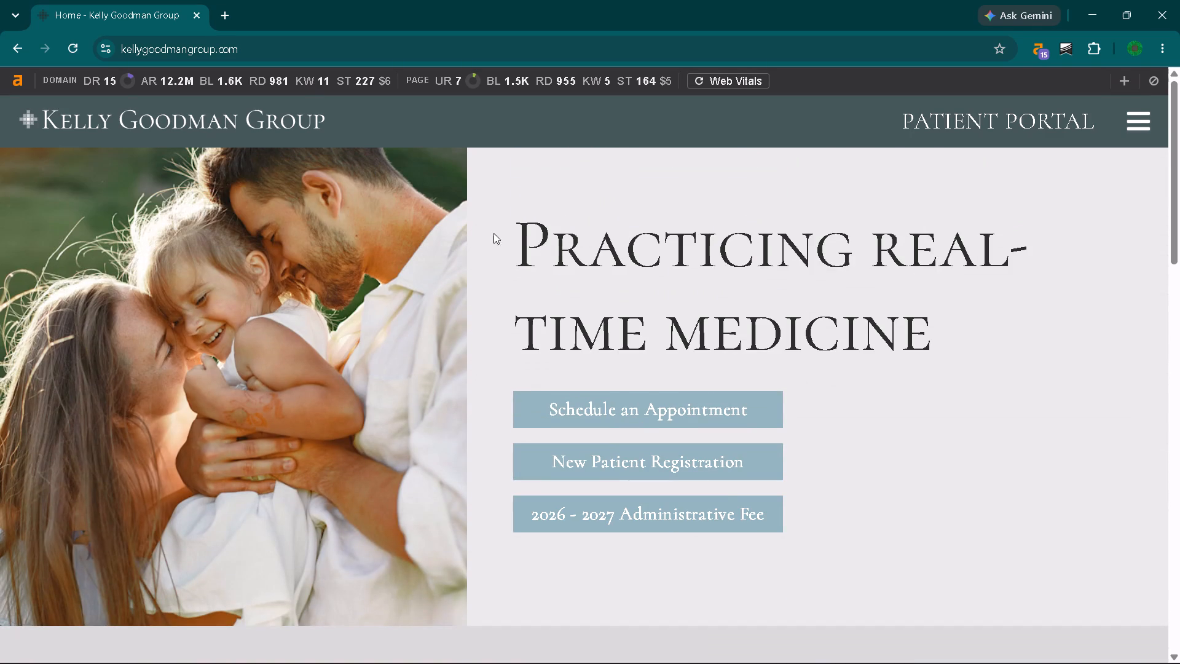
Switch back to the BuzzStream browser window, reject the Kelly Goodman Group prospect, and close its leftover tab.
key("alt+Tab")
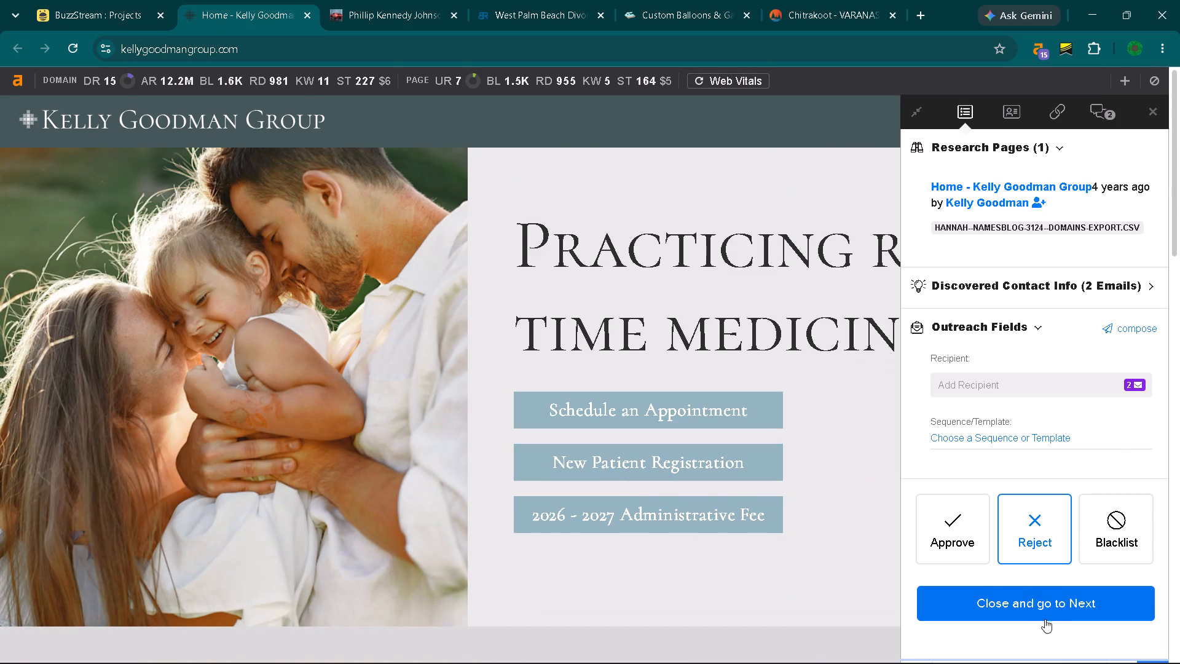
left_click(1029, 593)
left_click(990, 612)
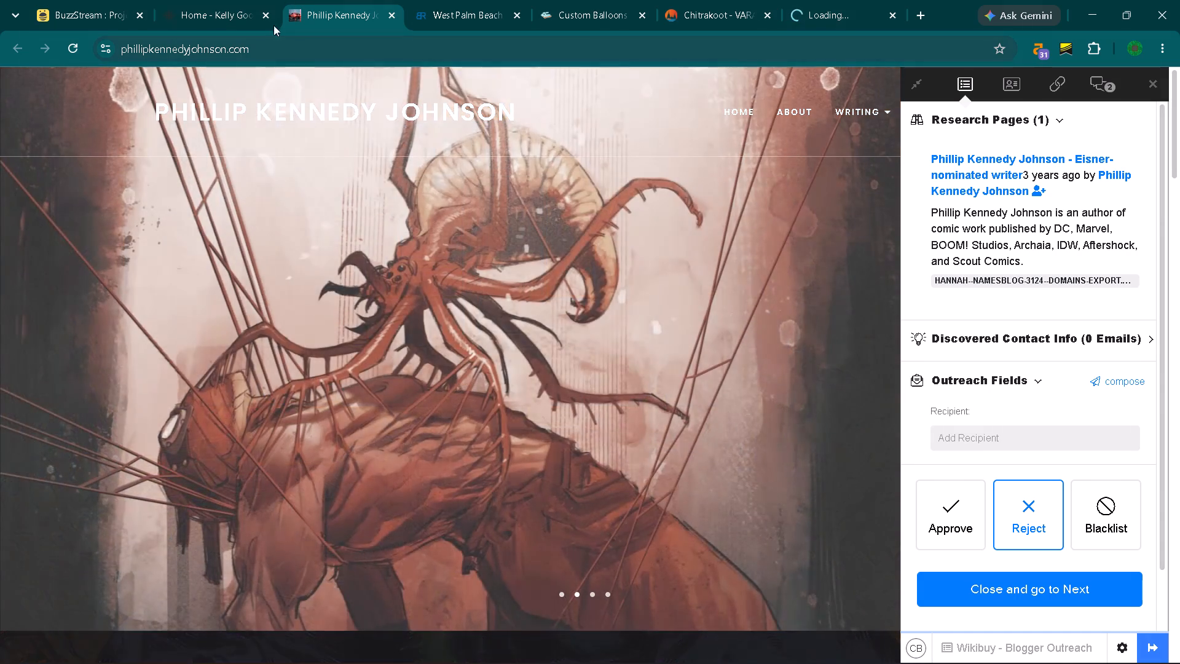
left_click(270, 18)
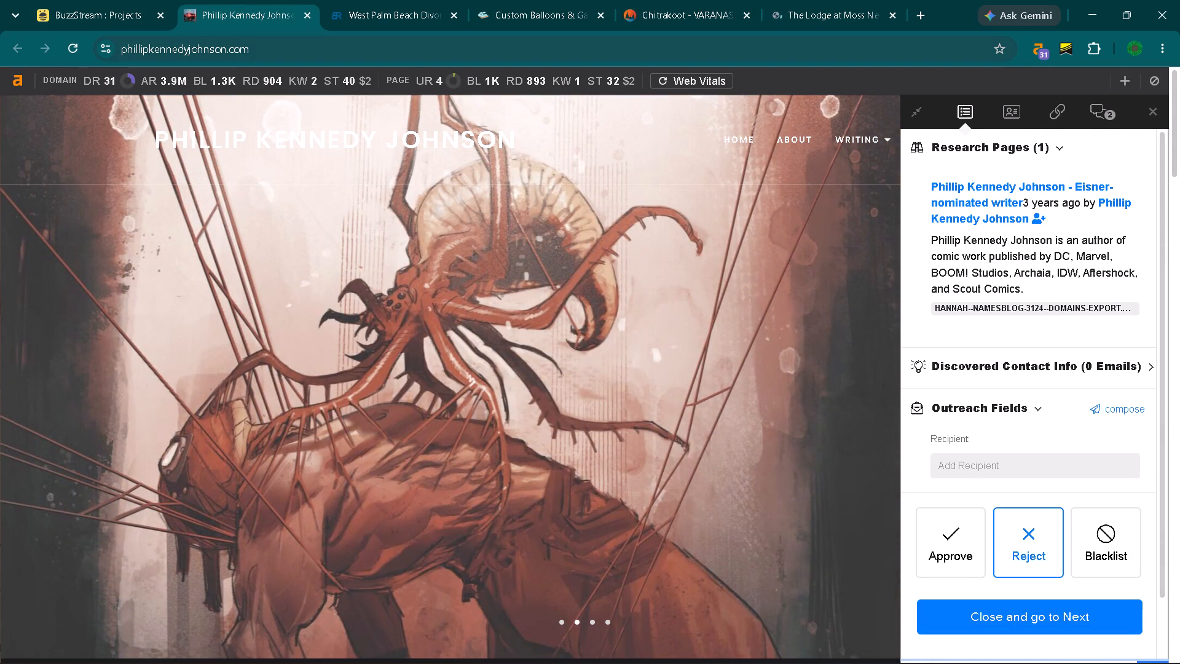
Reject the Phillip Kennedy Johnson comic writer site and move on to the next prospect.
left_click(1035, 615)
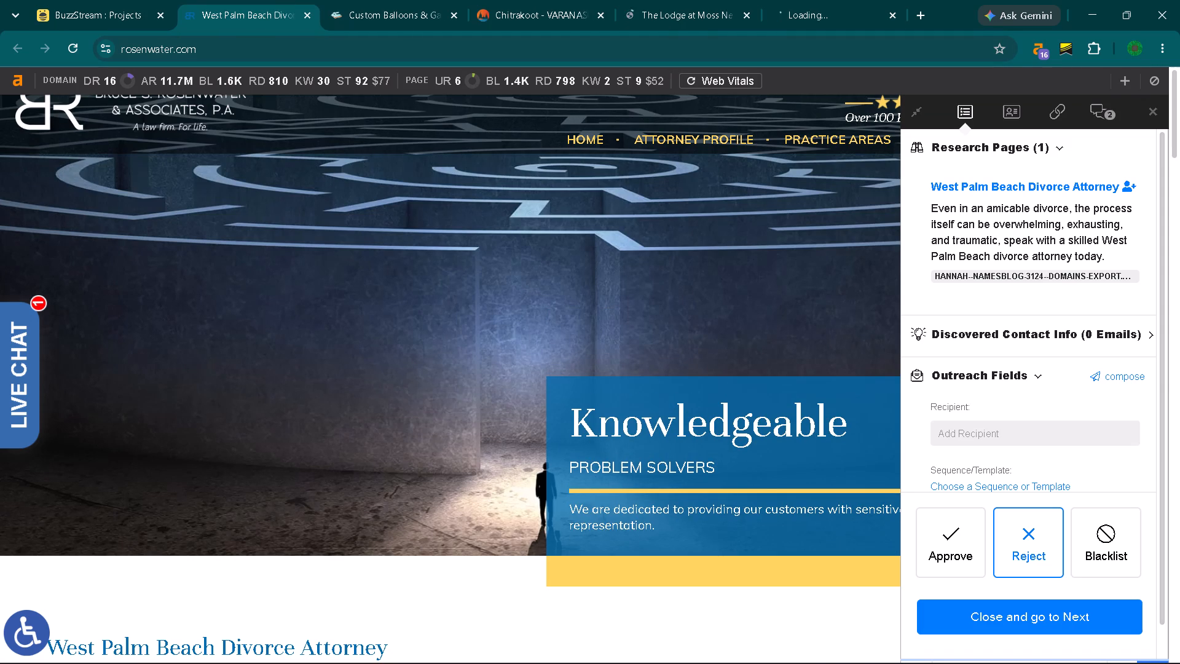
Check the West Palm Beach Divorce Attorney homepage, reject the prospect, and close its leftover tab.
scroll(789, 663, "down", 4)
scroll(895, 558, "down", 3)
left_click(1011, 620)
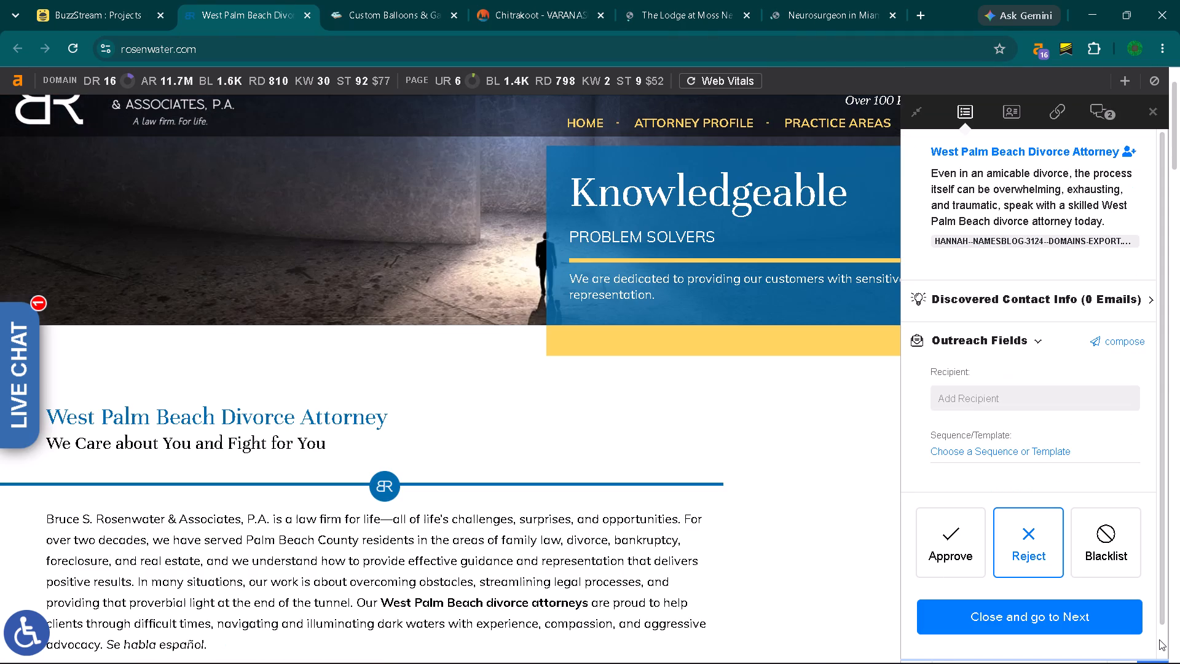
left_click(266, 20)
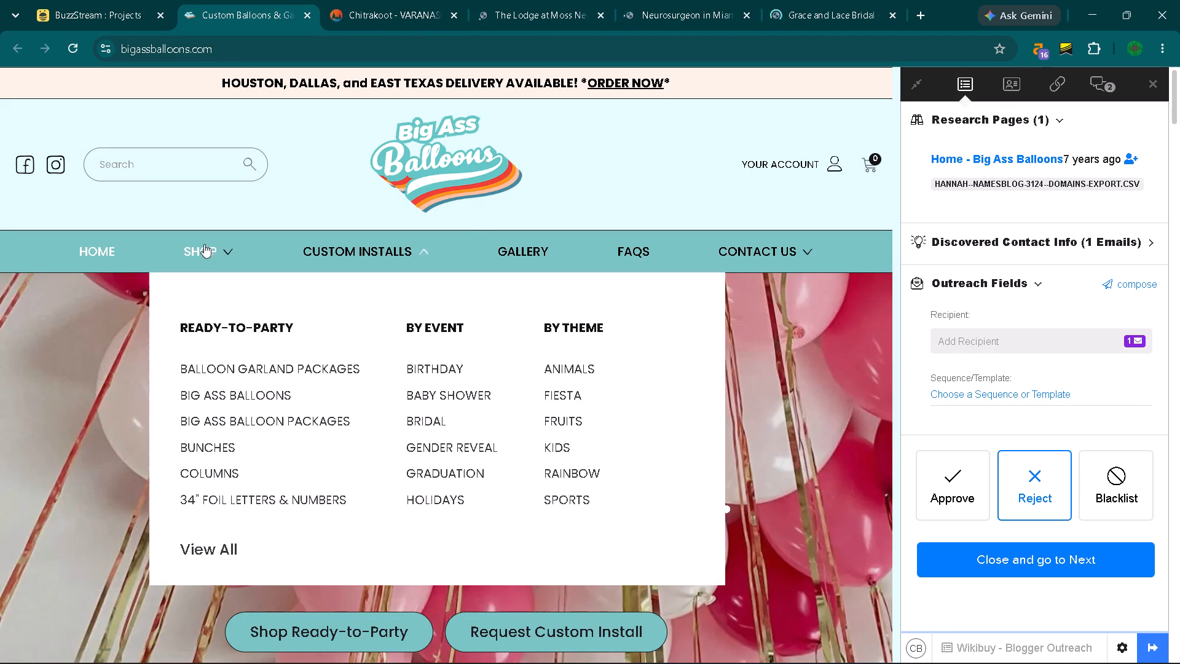
Check the Big Ass Balloons homepage and footer, reject the prospect, and close its leftover tab.
scroll(0, 377, "up", 2)
scroll(0, 416, "down", 11)
scroll(347, 406, "down", 9)
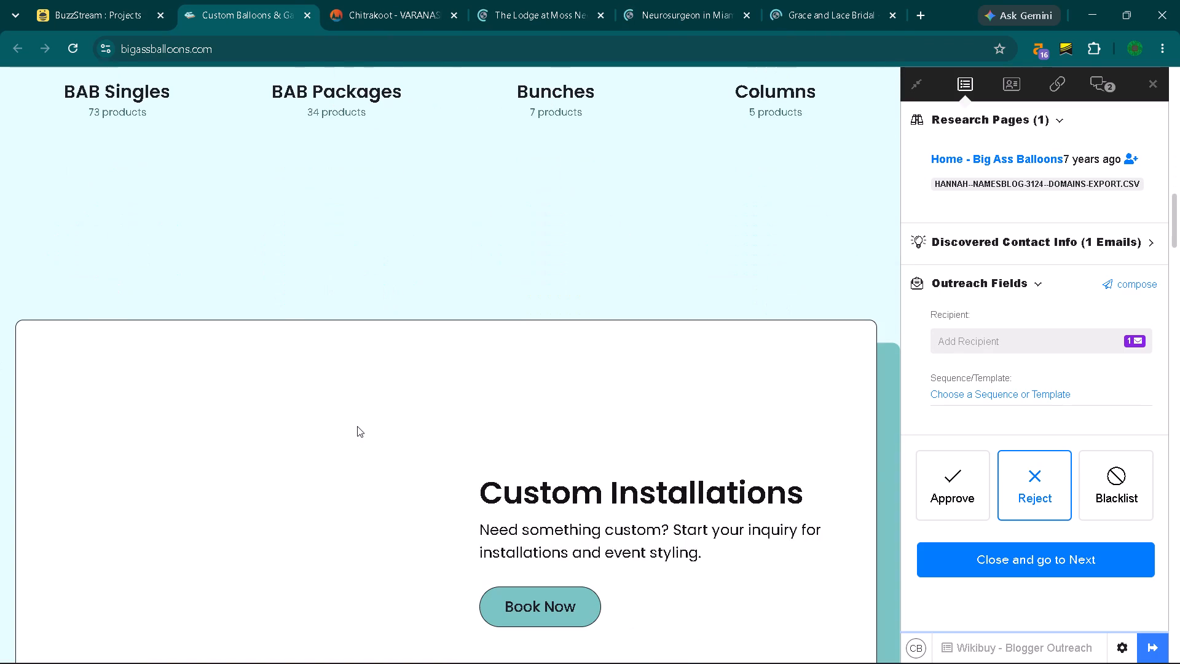
scroll(313, 453, "down", 6)
scroll(188, 458, "down", 10)
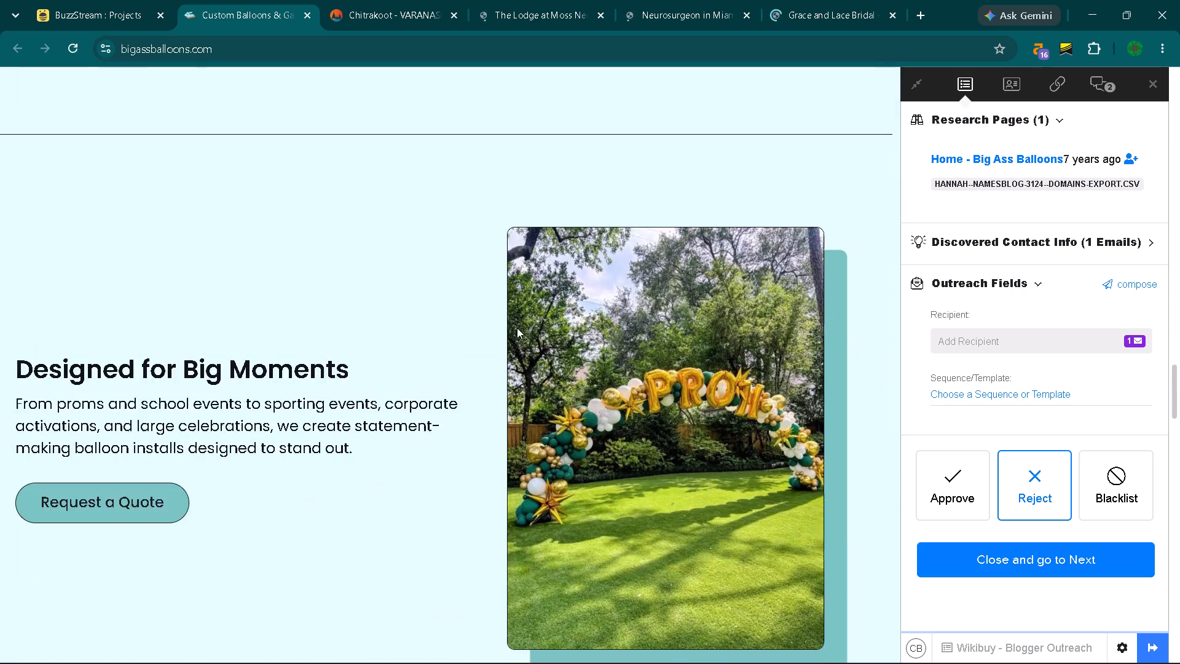
scroll(517, 328, "down", 20)
scroll(517, 328, "down", 12)
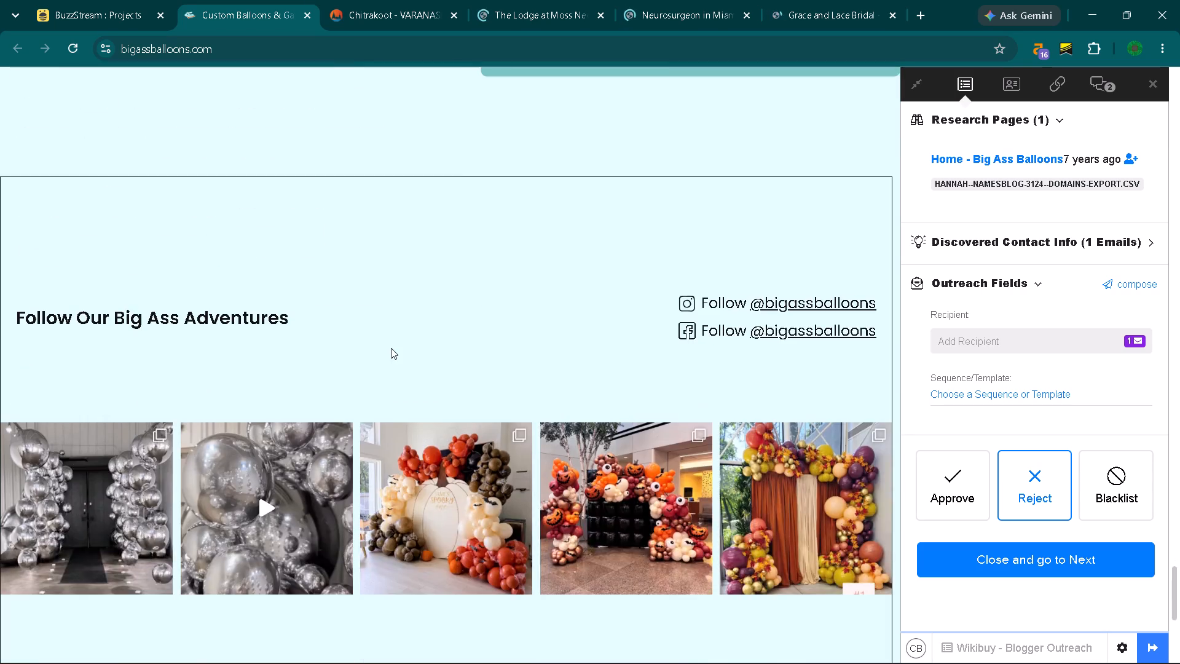
scroll(379, 352, "down", 1)
scroll(398, 360, "up", 1)
scroll(431, 363, "down", 2)
scroll(522, 397, "down", 1)
scroll(489, 601, "down", 1)
left_click(986, 557)
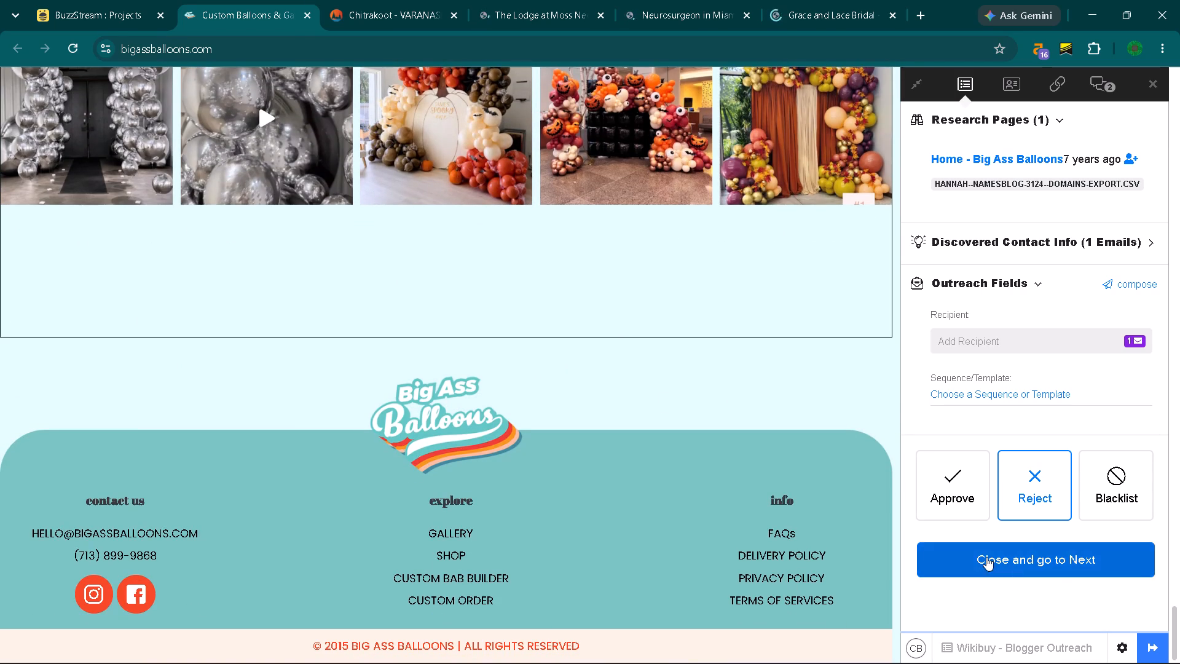
left_click(265, 14)
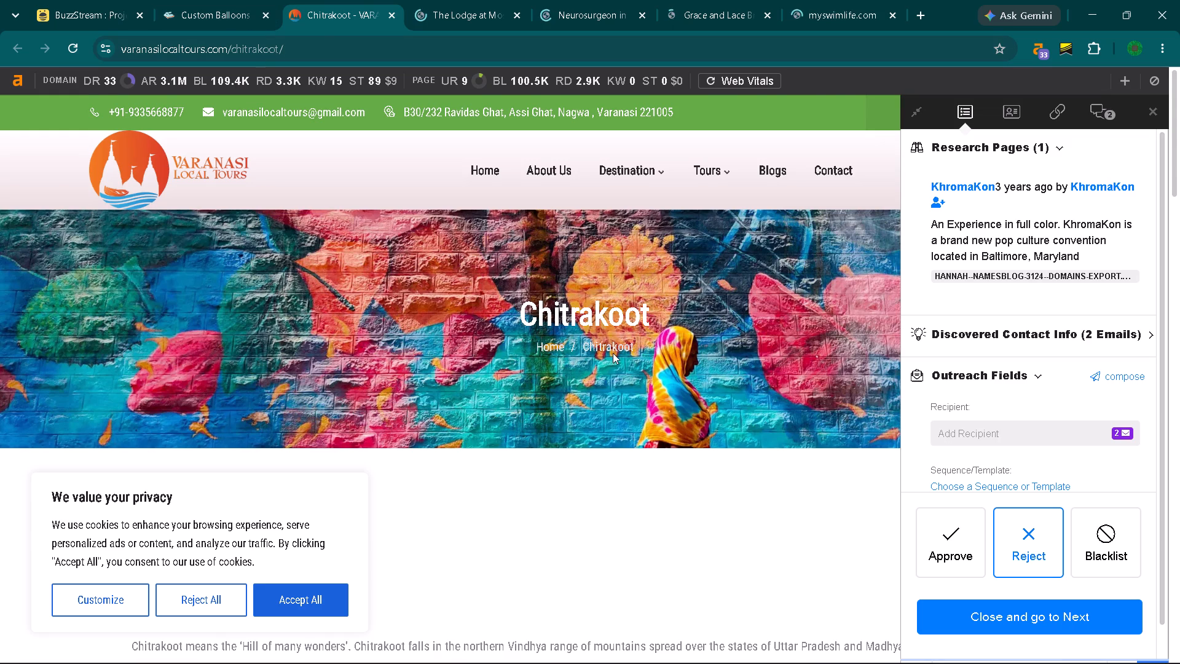
Decline cookies on the Varanasi Local Tours Chitrakoot page, check its content, and reject the KhromaKon prospect.
scroll(250, 451, "down", 3)
left_click(219, 594)
double_click(159, 370)
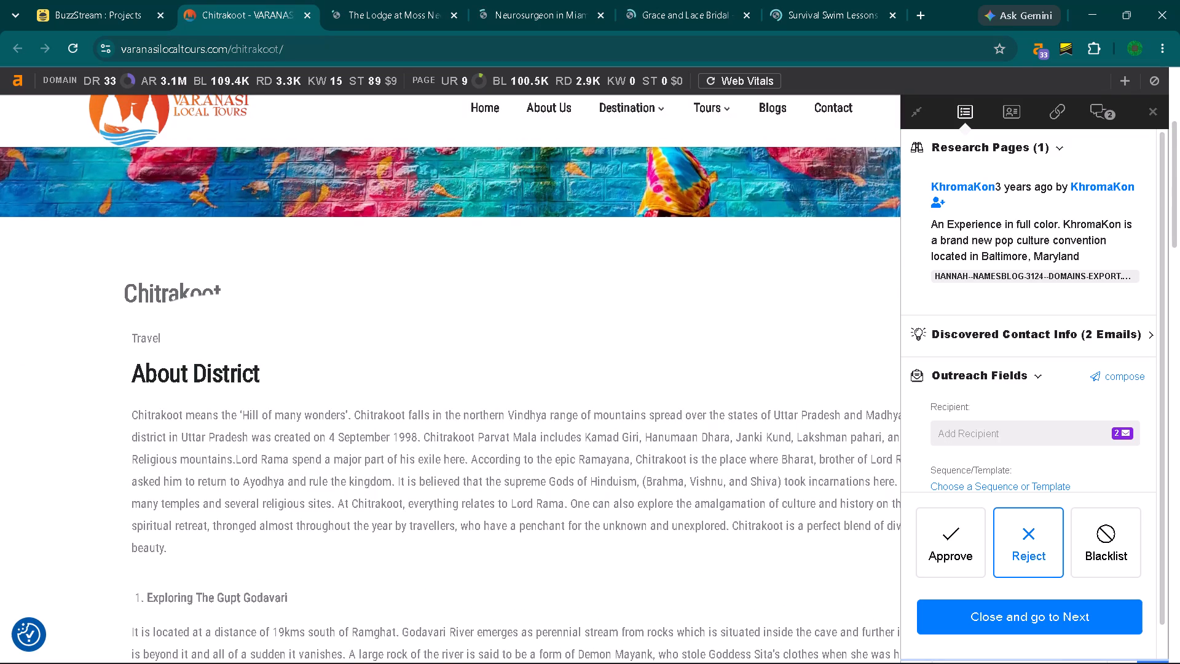
left_click_drag(159, 370, 211, 494)
left_click(208, 468)
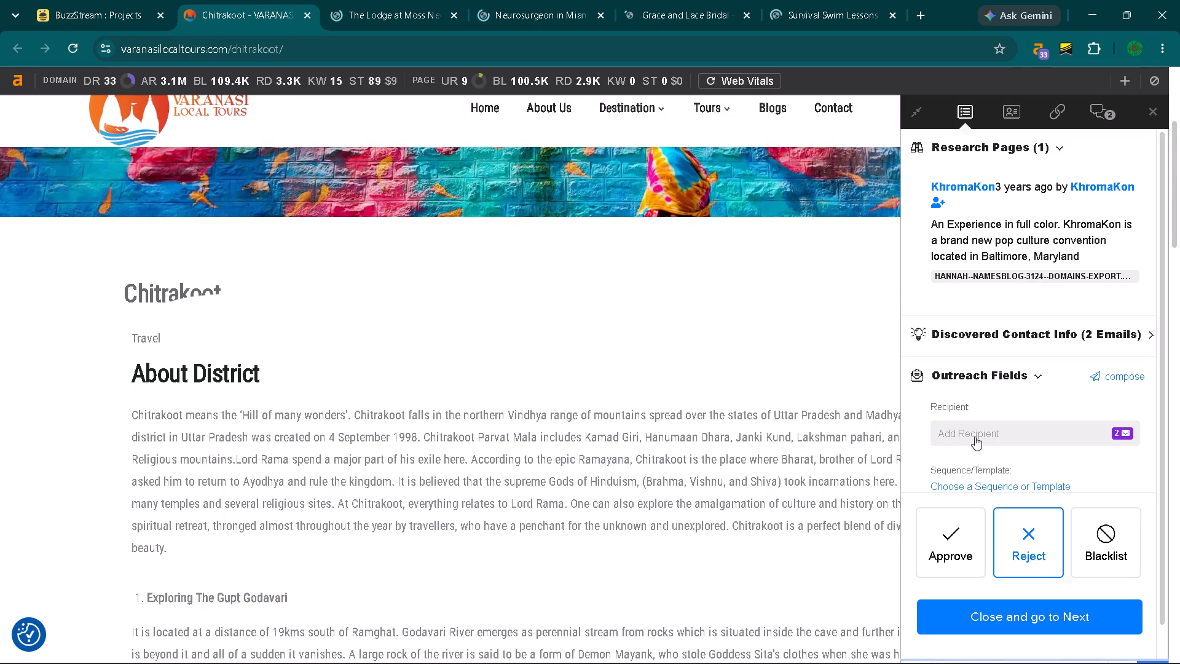
left_click(986, 624)
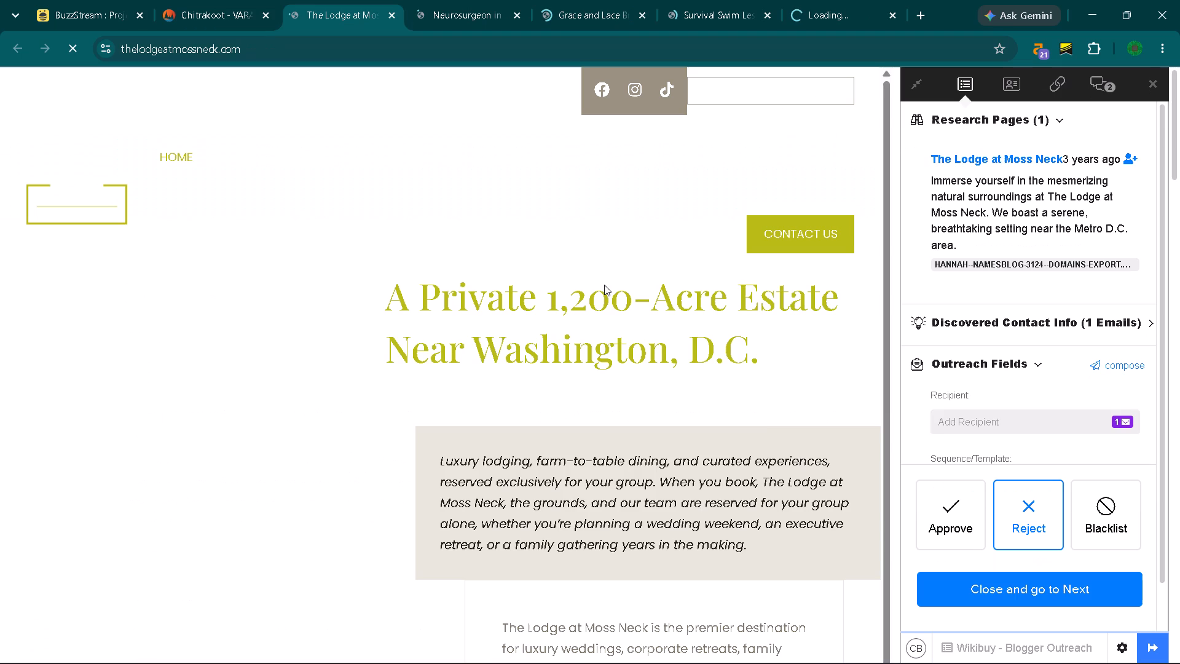
Check The Lodge at Moss Neck homepage and its navigation, reject the prospect, and close its leftover tab.
scroll(438, 273, "down", 8)
scroll(470, 377, "down", 2)
scroll(313, 280, "up", 5)
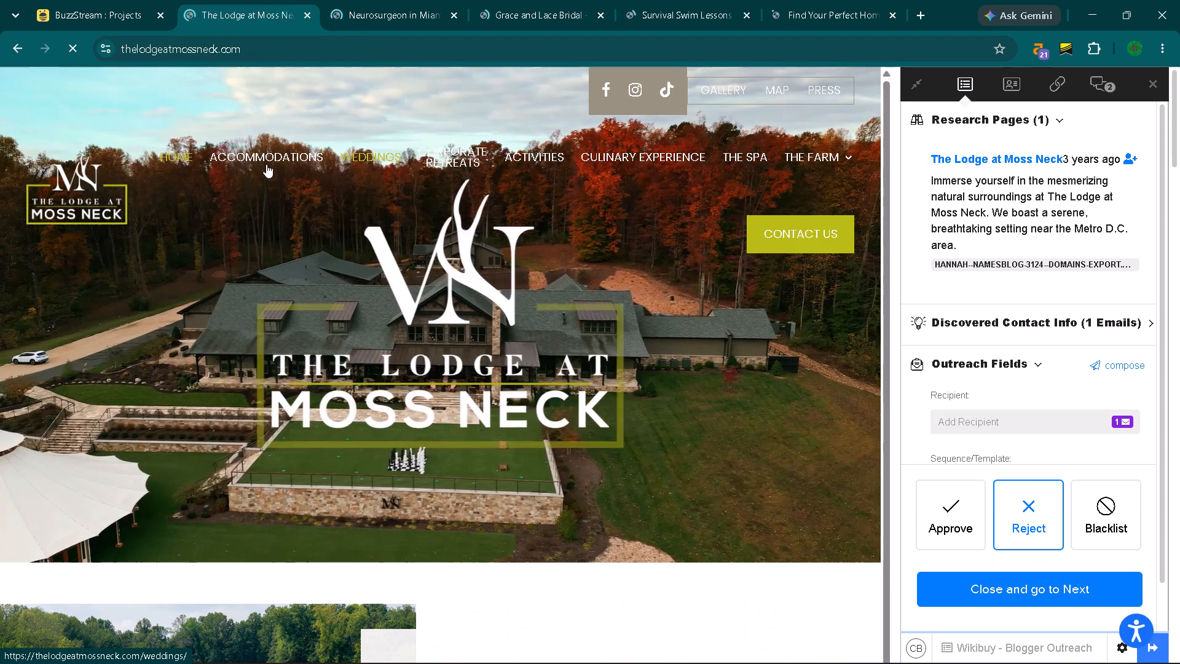
scroll(198, 363, "down", 4)
scroll(433, 409, "down", 4)
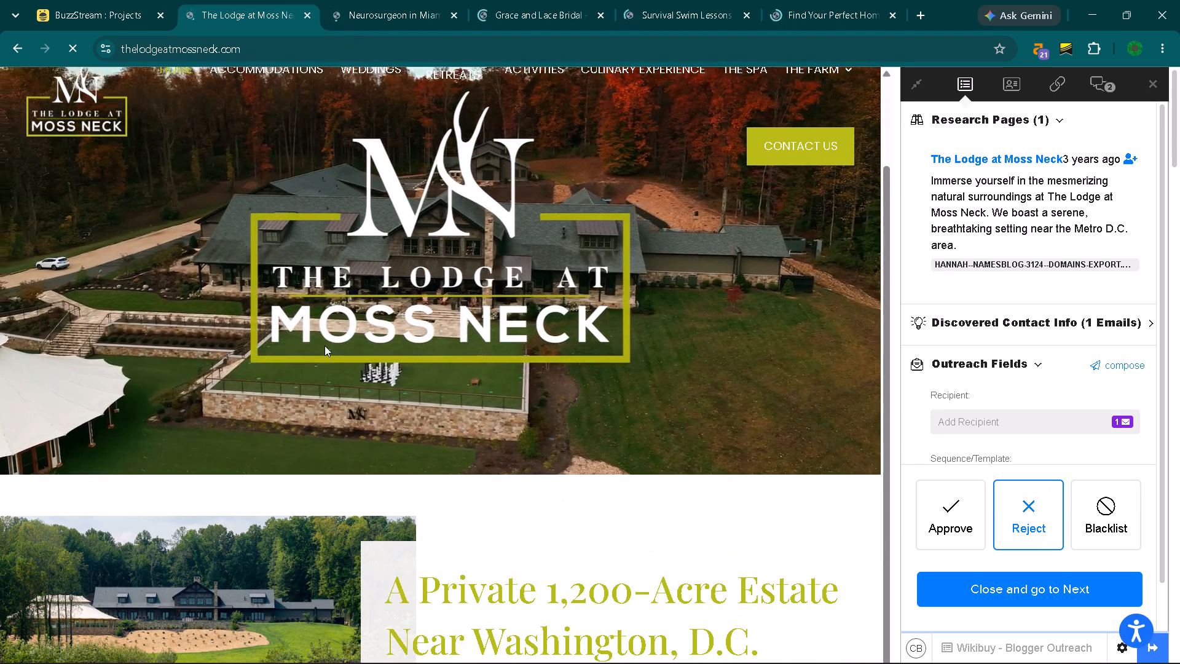
scroll(304, 337, "down", 6)
left_click(1009, 588)
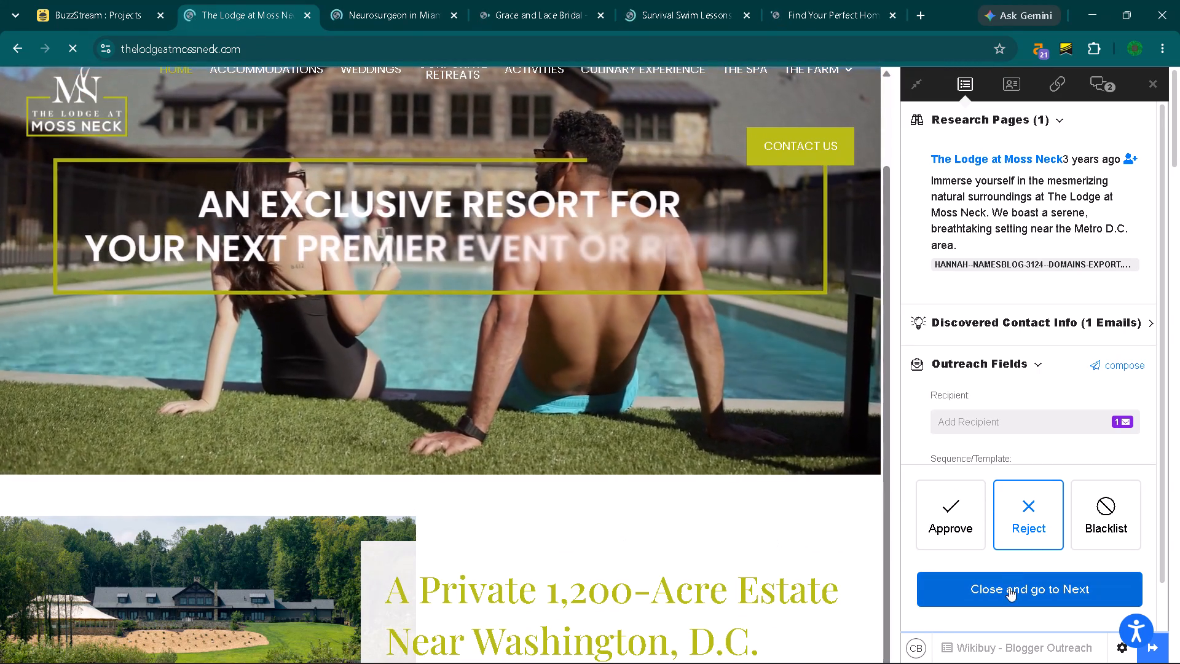
left_click(267, 17)
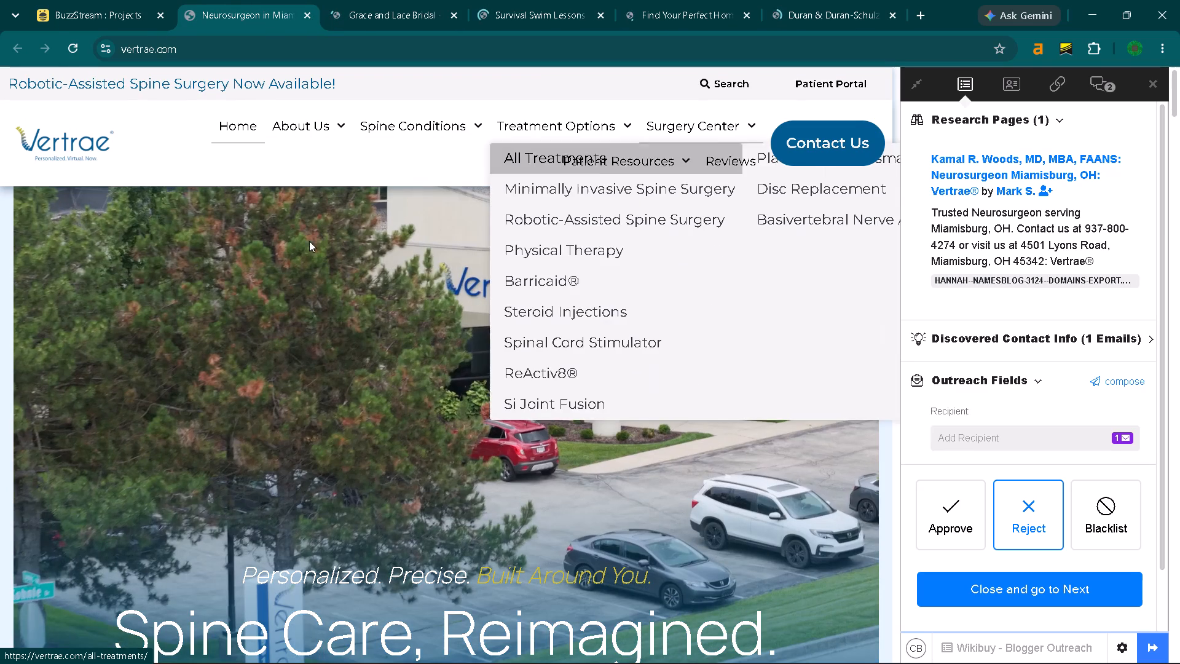
Copy the address of the Blog link listed under Patient Resources on the Vertrae site.
right_click(577, 263)
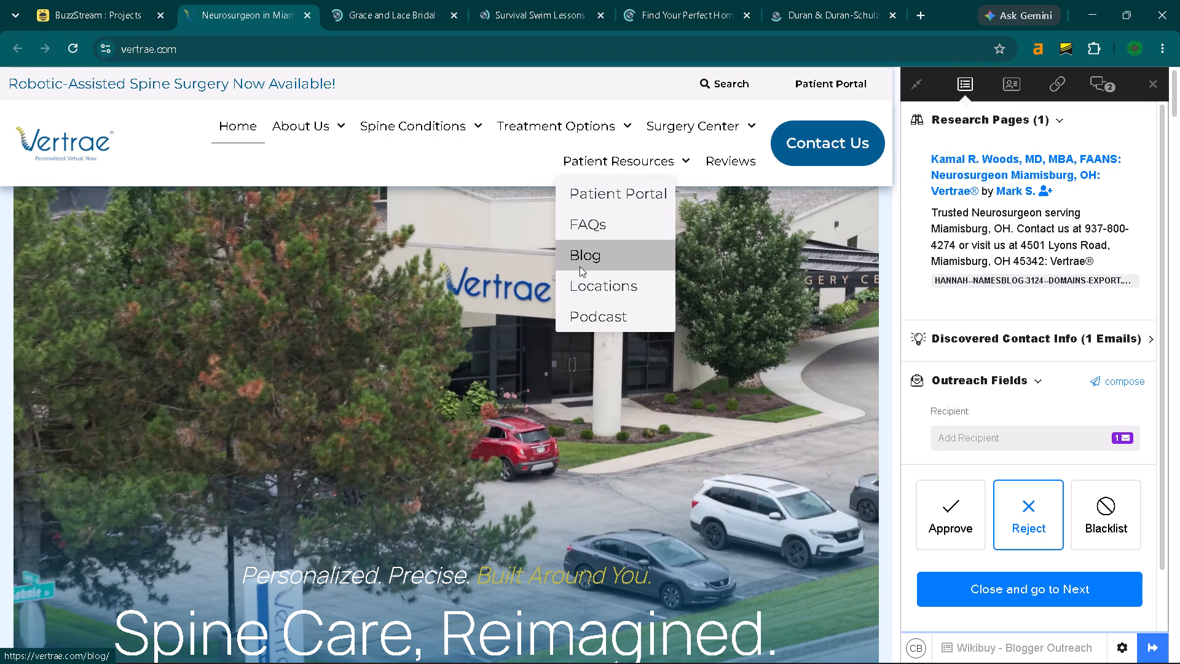
left_click(655, 422)
Examine the Vertrae homepage from the spine care introduction through the Local 12 story to the patient reviews.
scroll(406, 350, "down", 4)
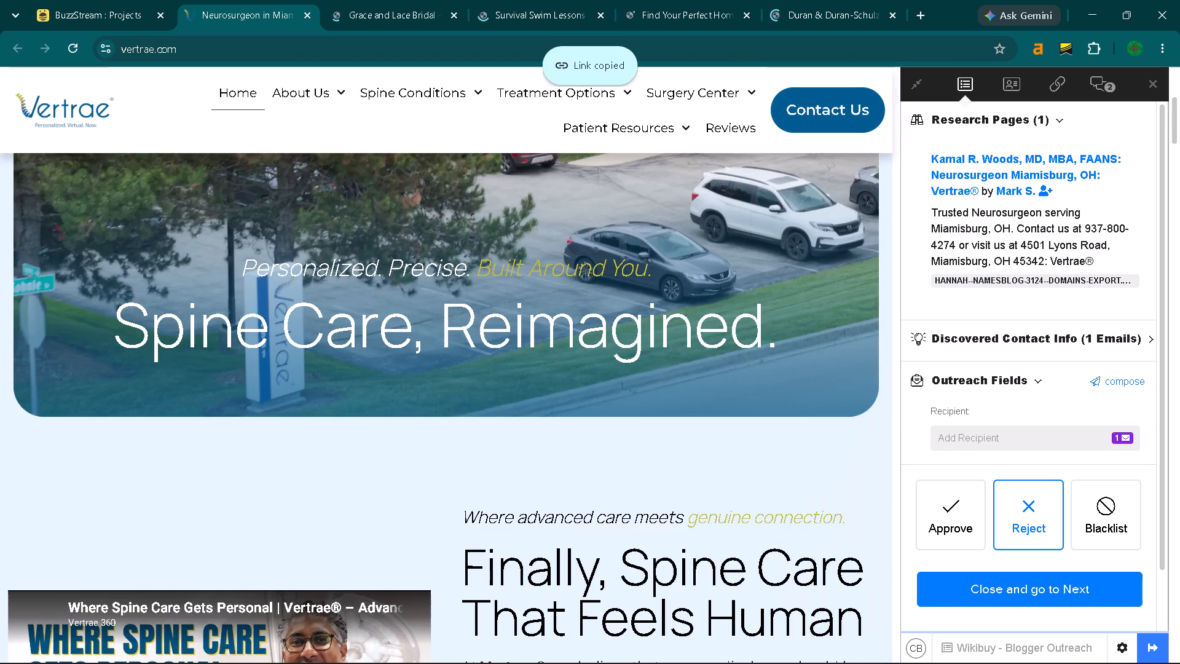
double_click(275, 275)
left_click_drag(275, 275, 725, 620)
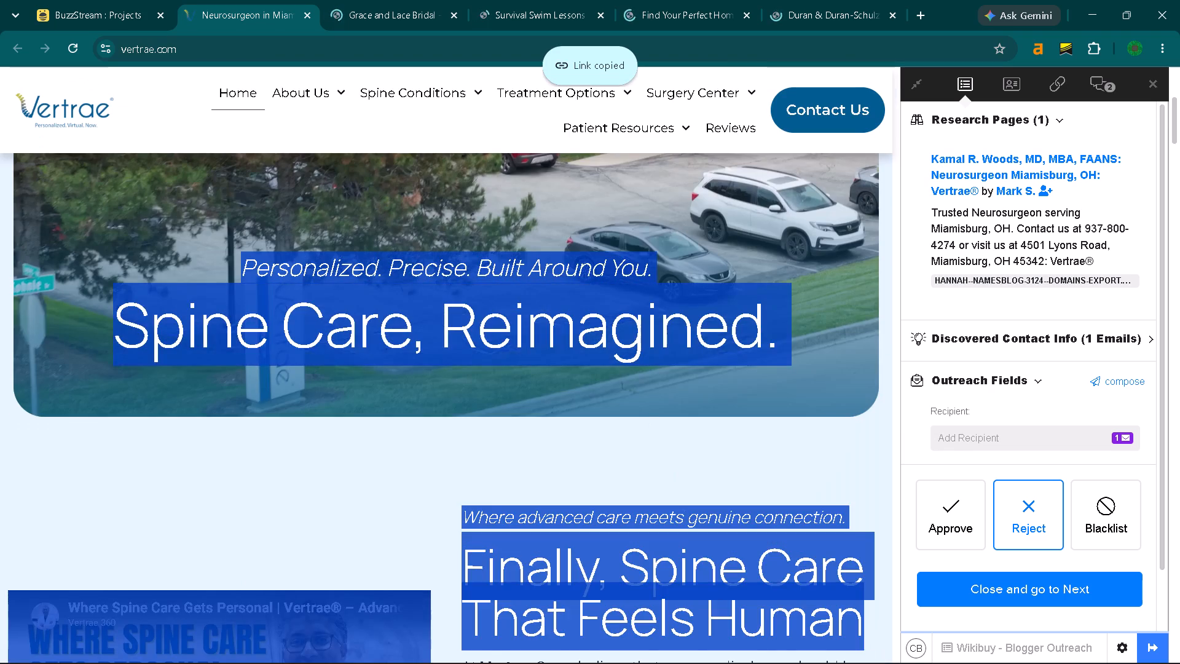
scroll(587, 526, "down", 6)
key("ctrl+a")
scroll(270, 489, "down", 5)
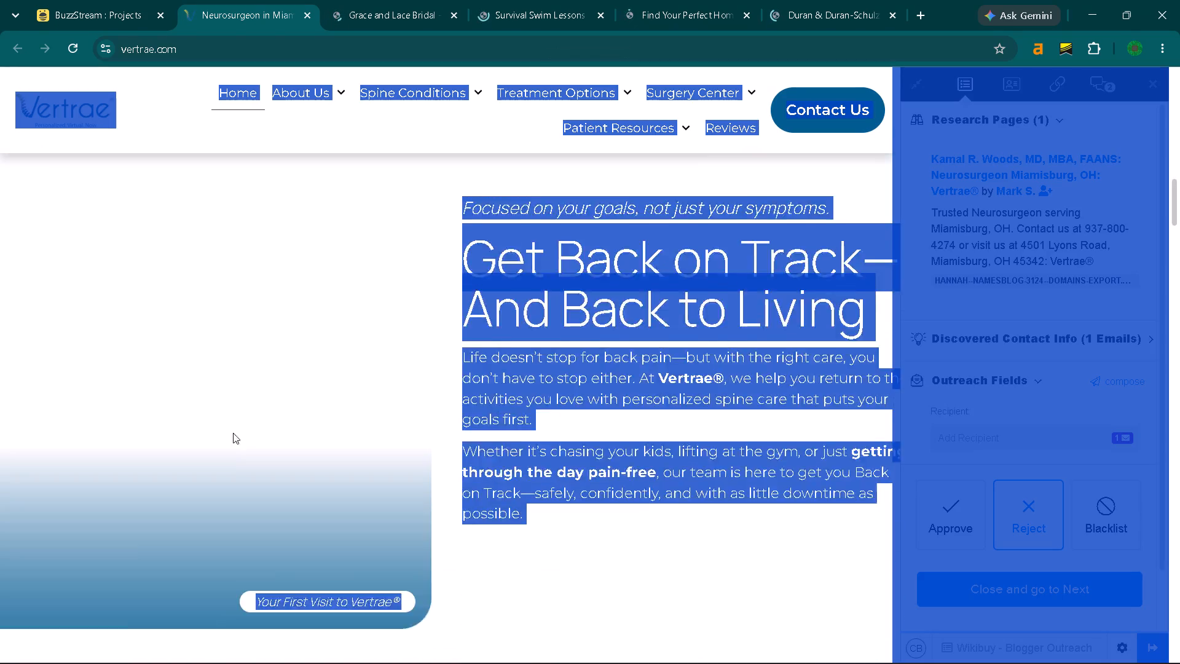
scroll(233, 433, "down", 13)
scroll(32, 457, "up", 1)
scroll(50, 462, "down", 2)
scroll(33, 449, "down", 19)
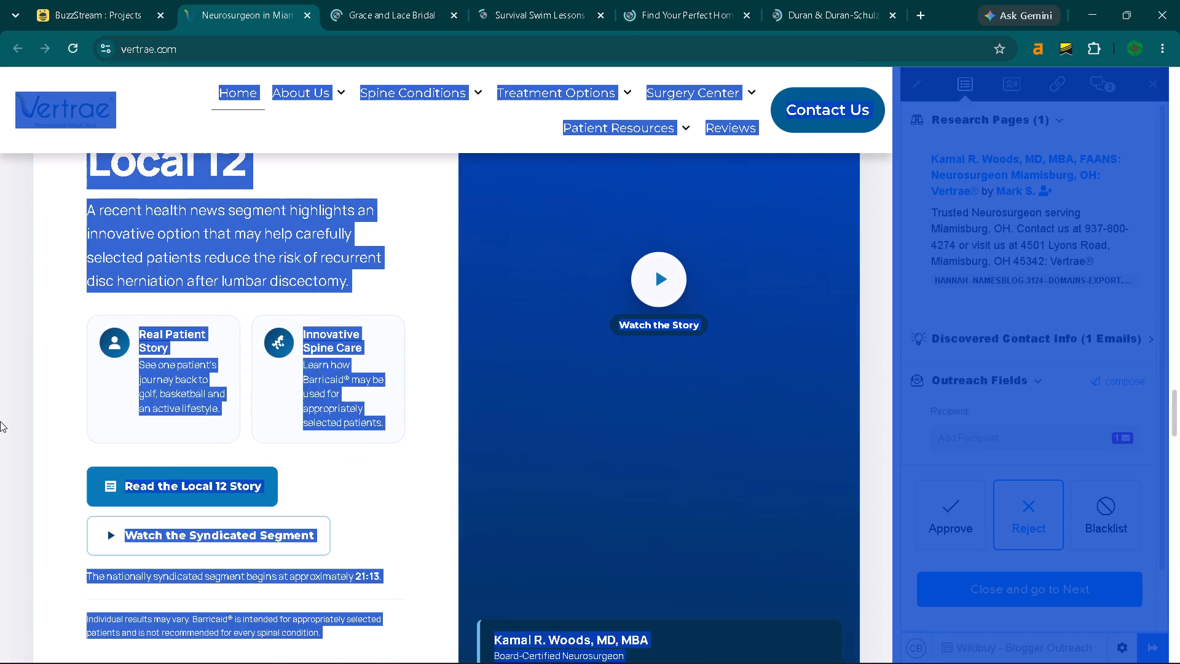
scroll(0, 421, "down", 20)
scroll(0, 421, "down", 1)
scroll(98, 465, "up", 4)
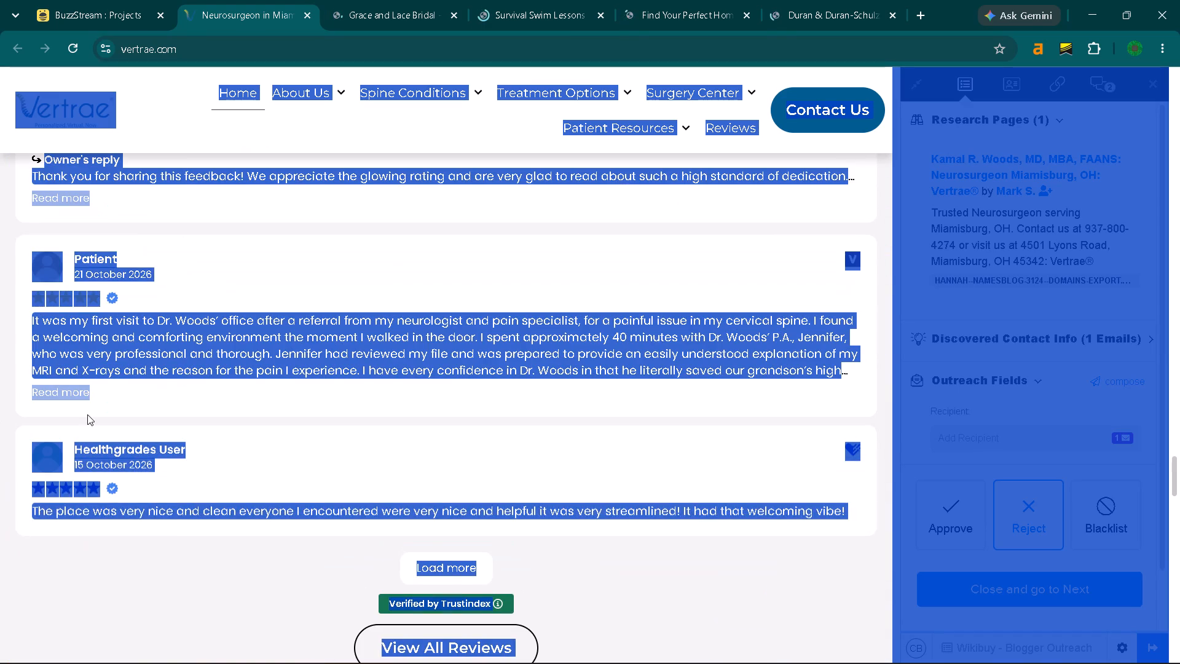
left_click(1, 329)
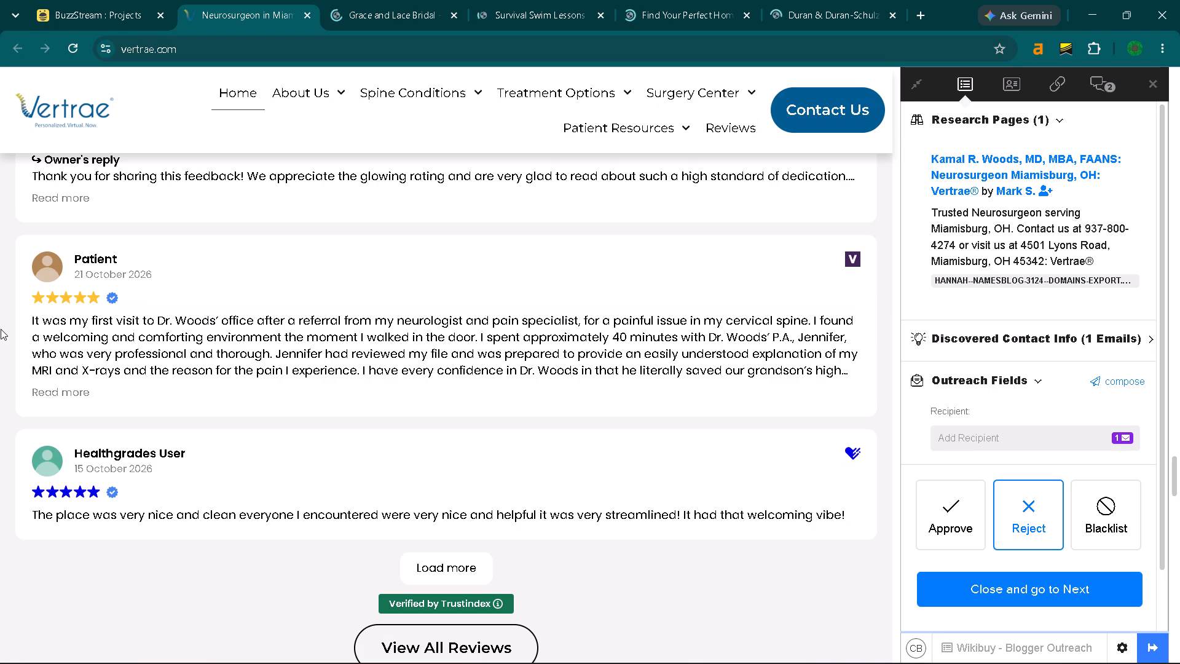
Examine the Our Philosophy and Accepted Insurances sections further down the Vertrae homepage.
scroll(87, 549, "down", 4)
scroll(114, 369, "down", 3)
scroll(54, 388, "down", 1)
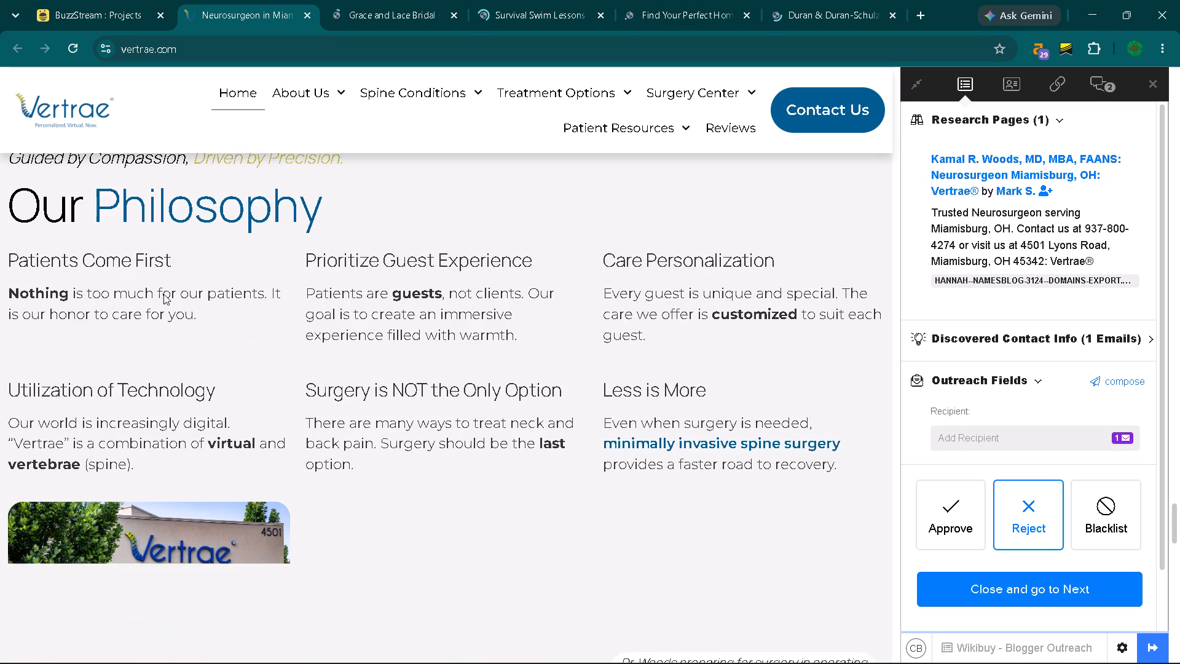
double_click(61, 208)
left_click_drag(61, 208, 900, 509)
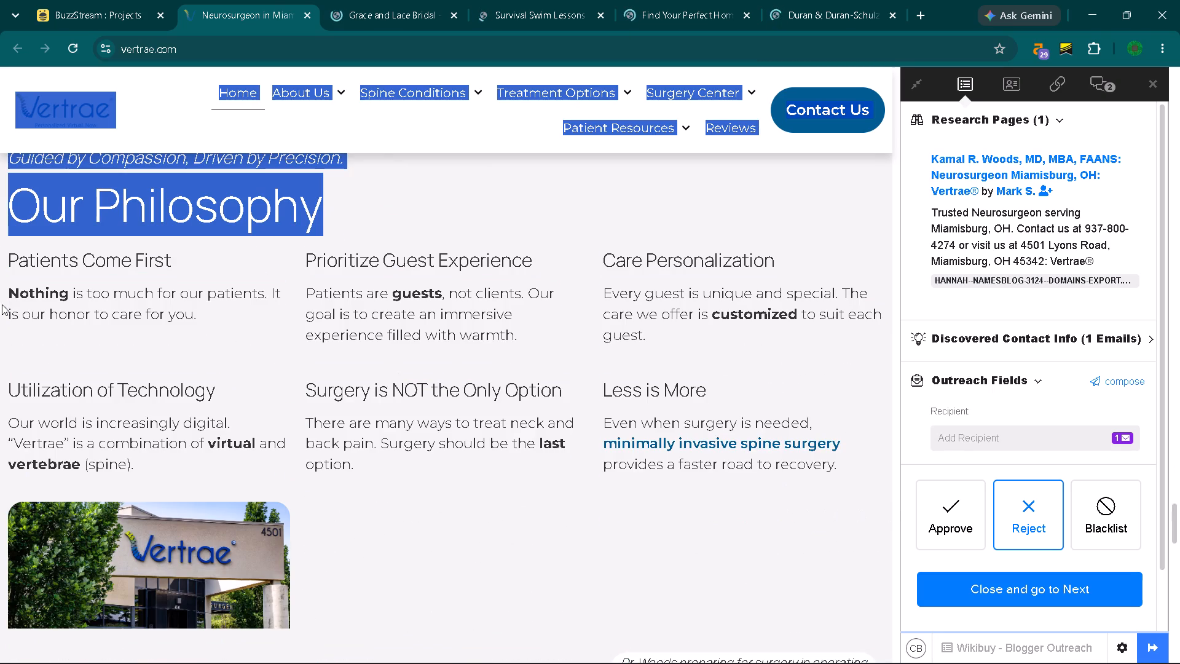
scroll(5, 232, "up", 2)
left_click(10, 320)
left_click_drag(10, 320, 385, 440)
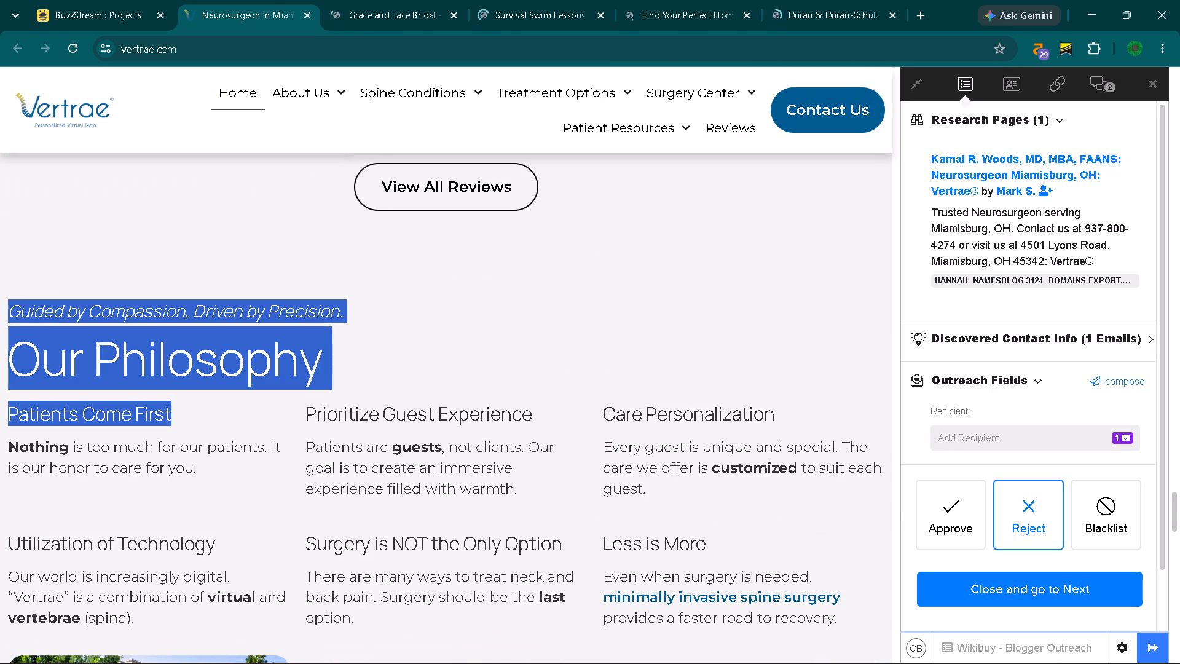
left_click_drag(385, 440, 837, 622)
scroll(382, 533, "down", 6)
scroll(98, 442, "down", 2)
left_click(0, 465)
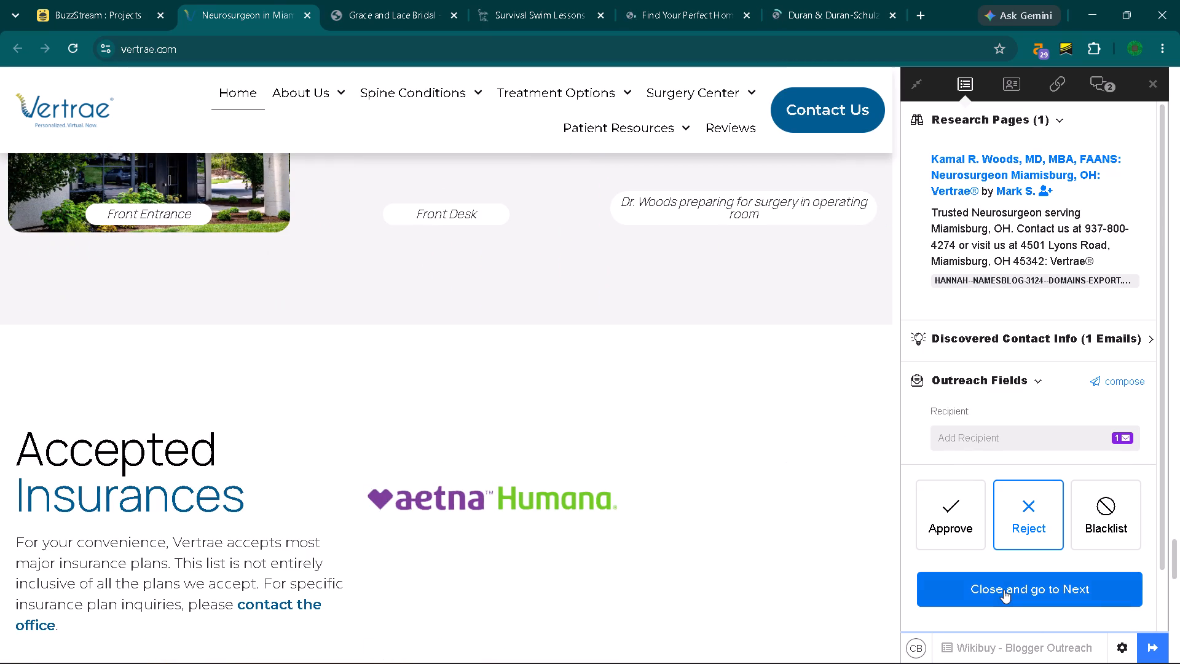
Copy the vertrae.com address and open the site in the separate browser window.
key("alt+Tab")
key("alt+Tab")
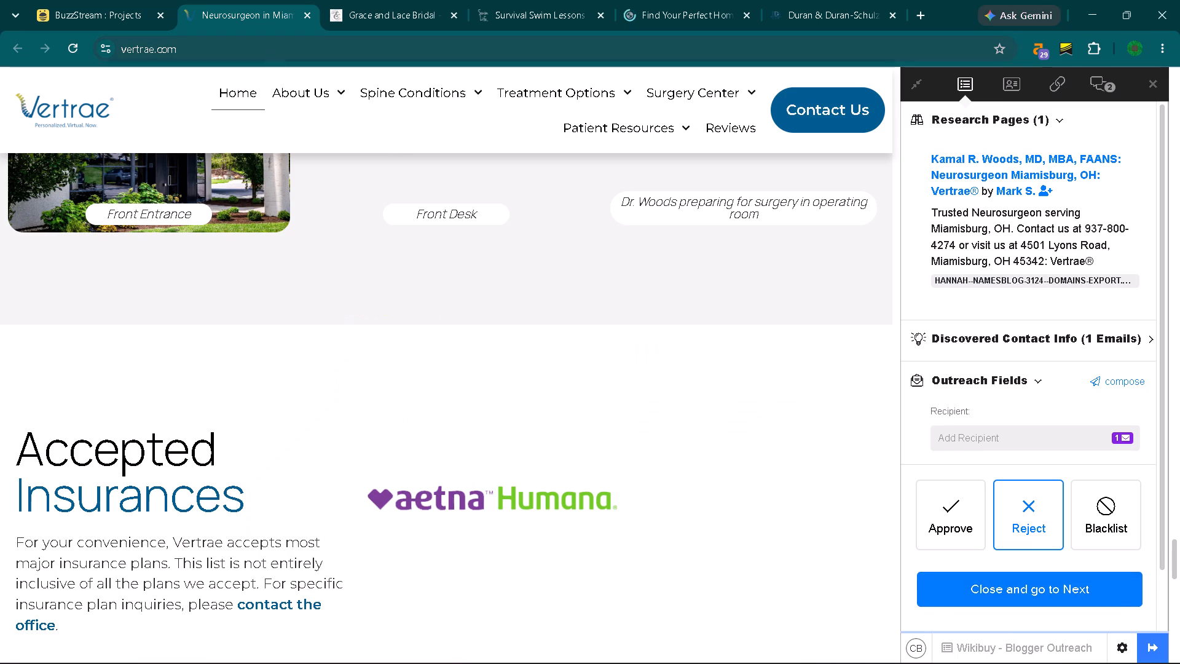
left_click(272, 56)
key("ctrl+c")
key("ctrl+c")
key("alt+Tab")
left_click(272, 56)
key("ctrl+v")
key("Return")
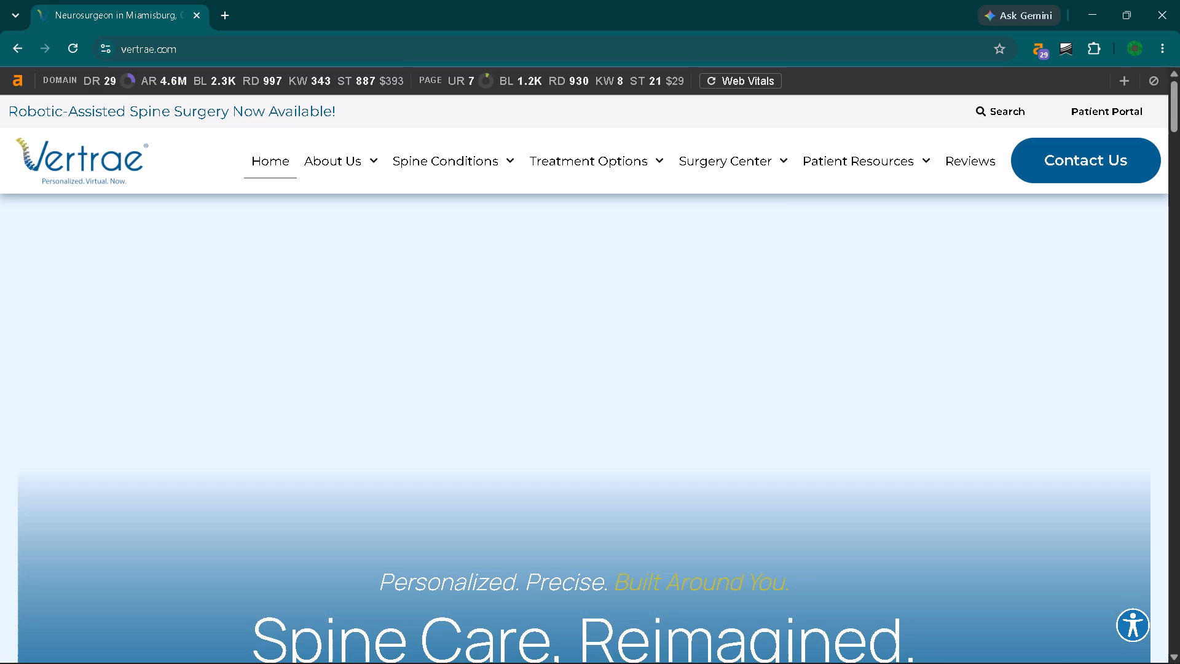
Open the Vertrae blog from Patient Resources and look through the dates and topics of its recent posts.
scroll(784, 125, "down", 1)
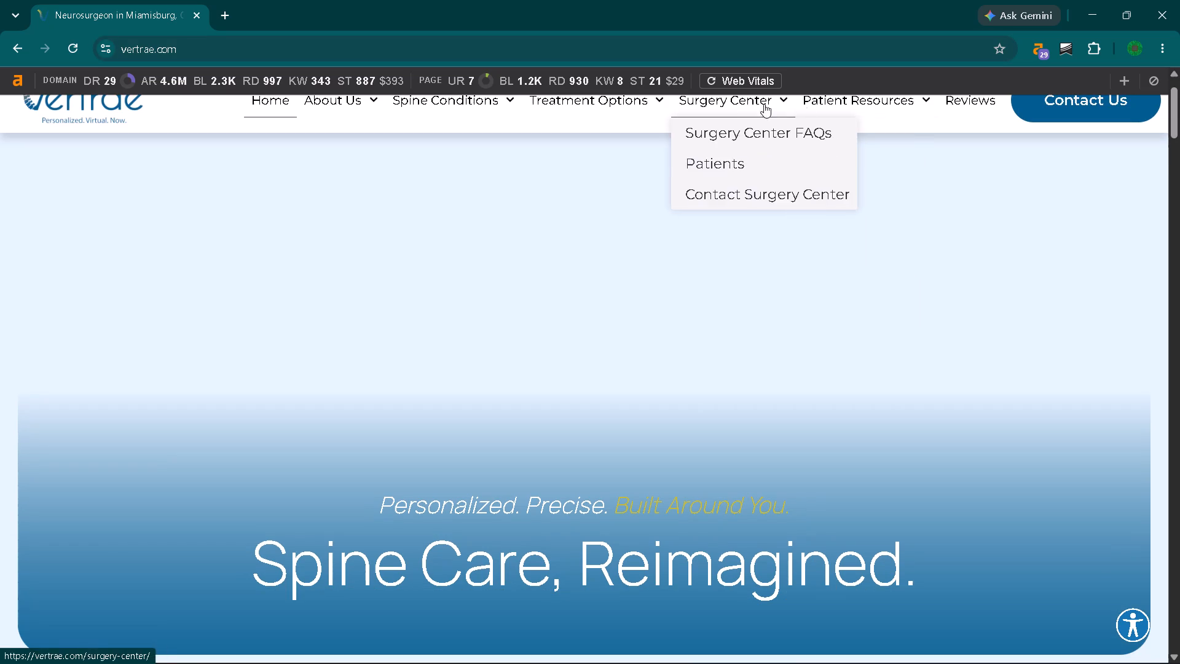
double_click(847, 196)
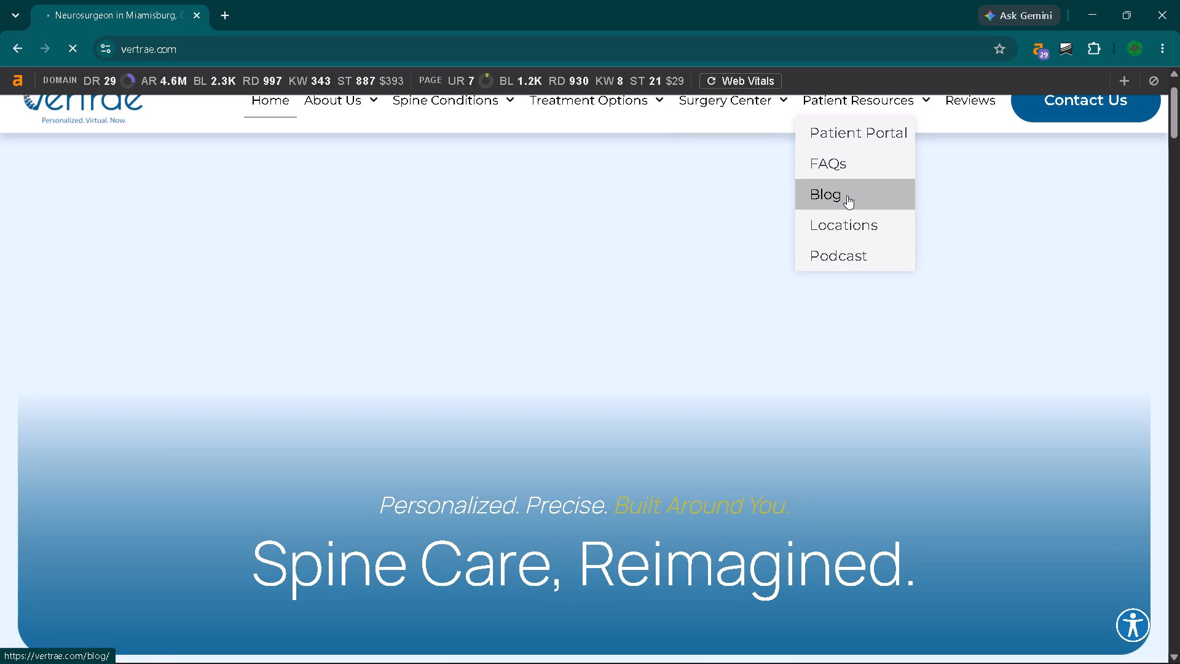
scroll(323, 547, "down", 4)
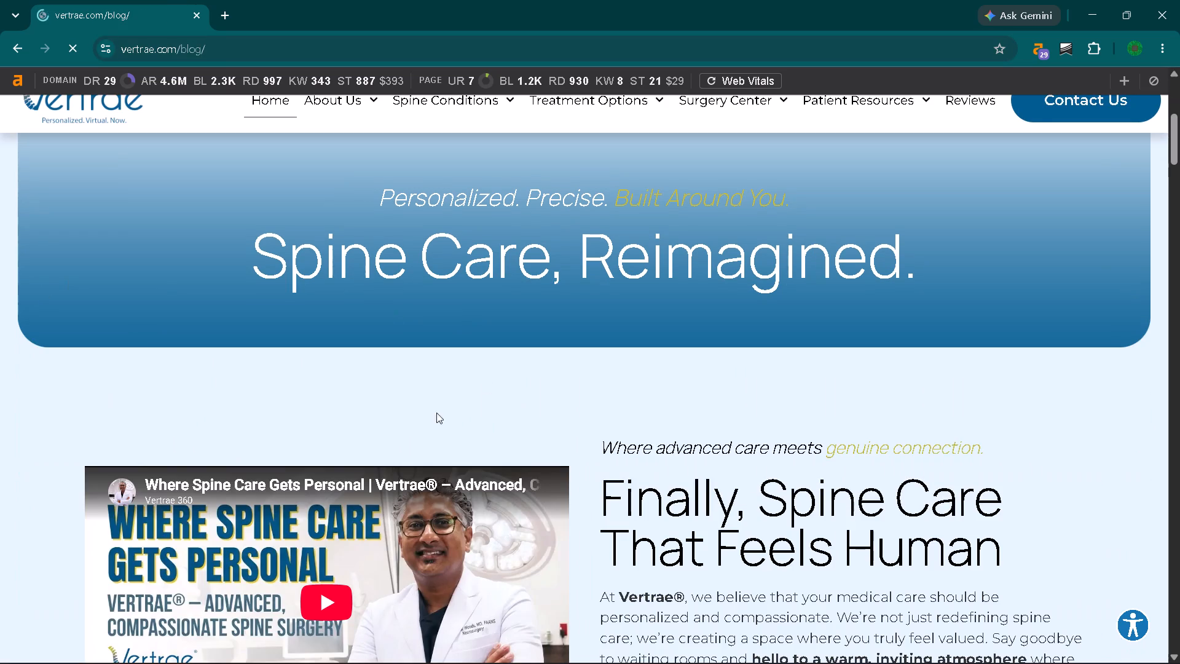
scroll(426, 453, "down", 3)
scroll(234, 419, "down", 2)
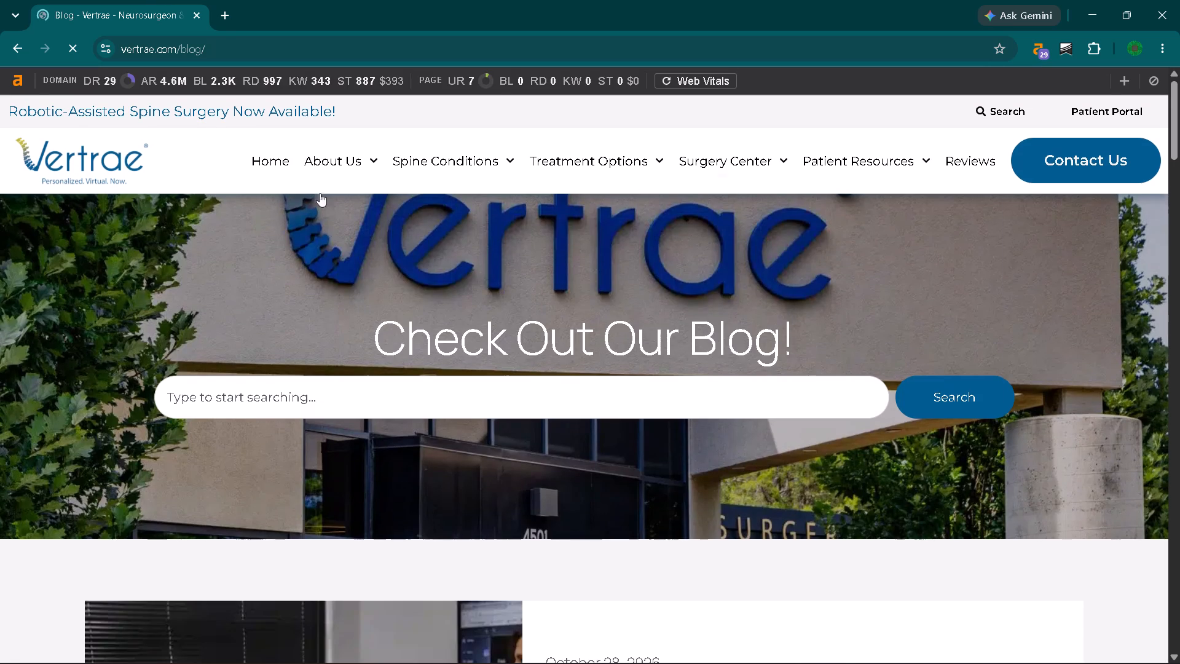
scroll(258, 317, "down", 6)
right_click(634, 231)
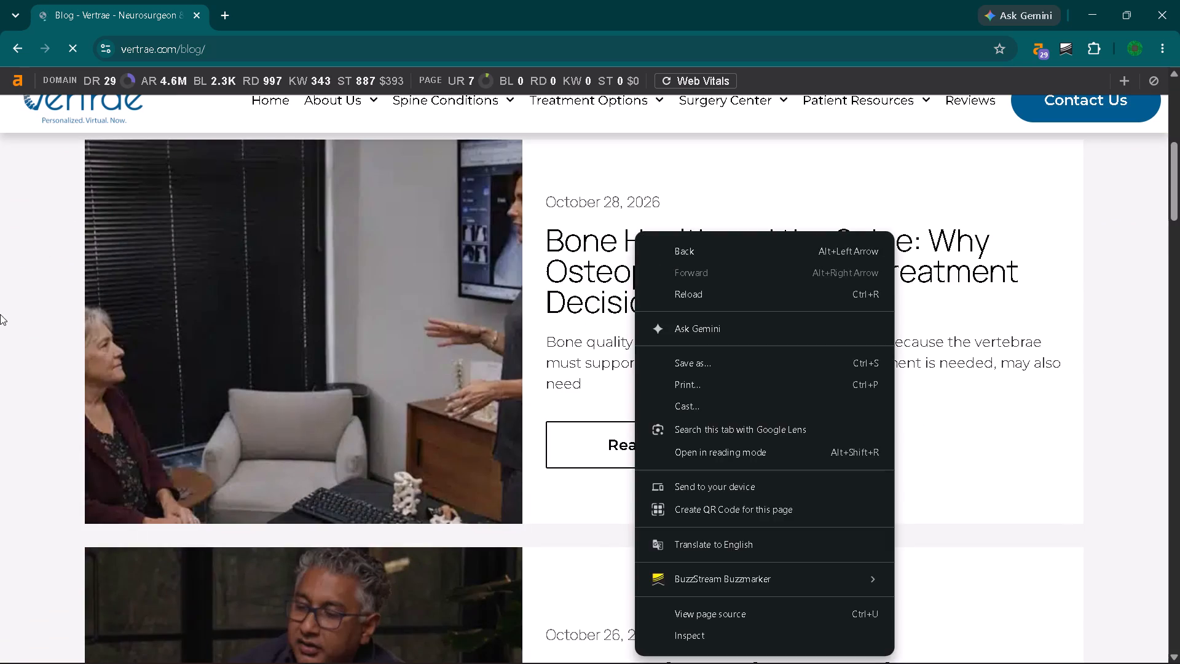
left_click(0, 314)
scroll(599, 449, "down", 14)
Return to the prospecting window, reject the Vertrae prospect, and move on to the next site.
key("alt+Tab")
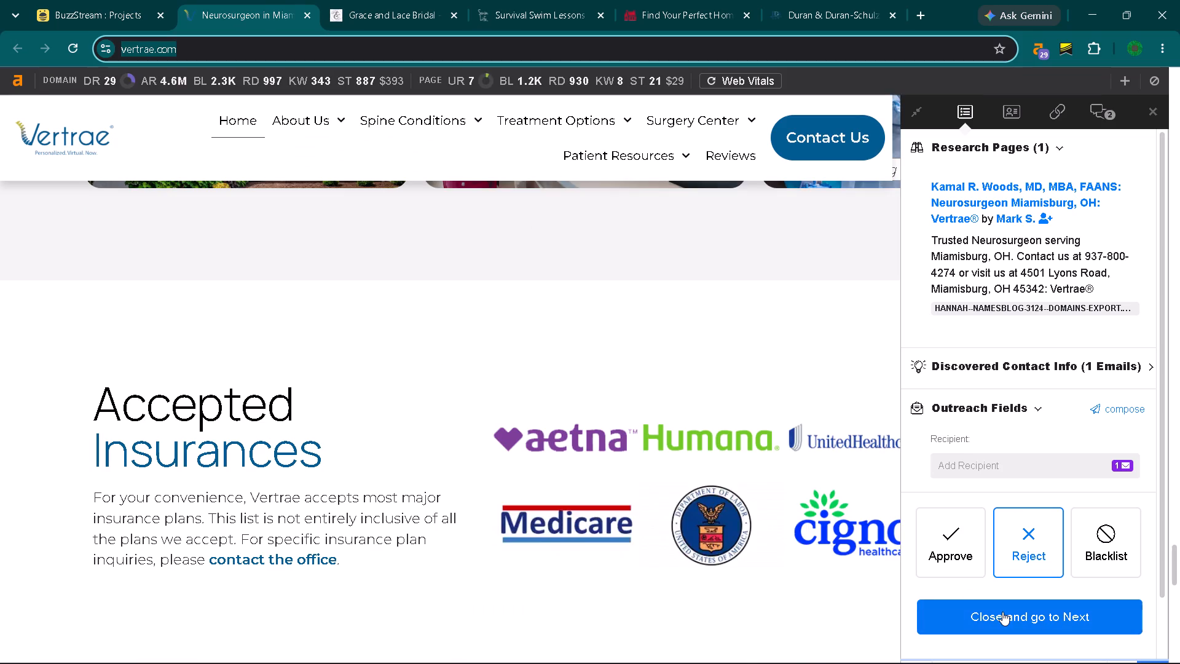
left_click(1002, 612)
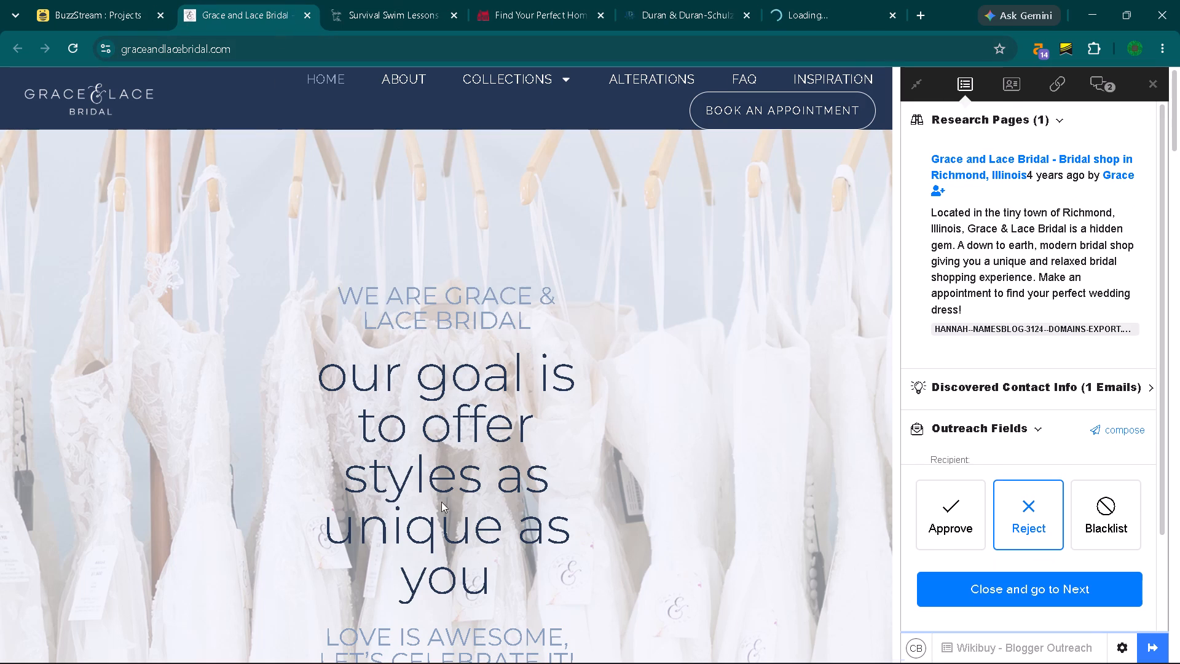
Copy the graceandlacebridal.com address and open the site in the separate browser window.
left_click(391, 43)
key("ctrl+c")
key("ctrl+c")
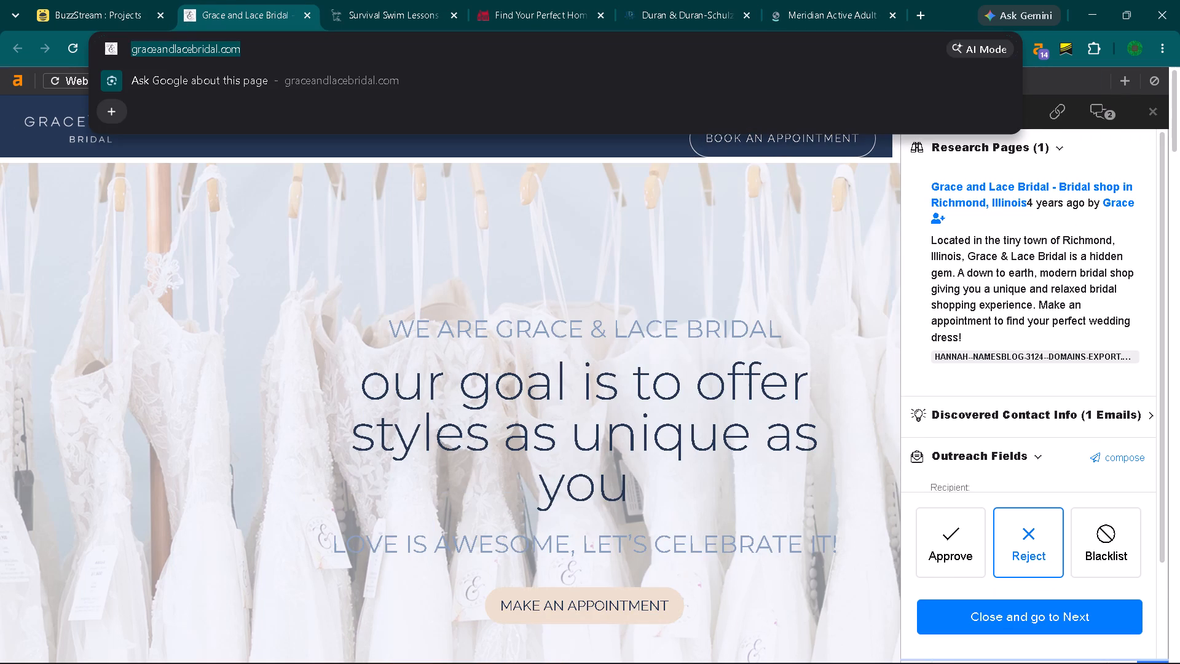
key("ctrl+c")
key("alt+Tab")
left_click(391, 43)
key("ctrl+v")
key("Return")
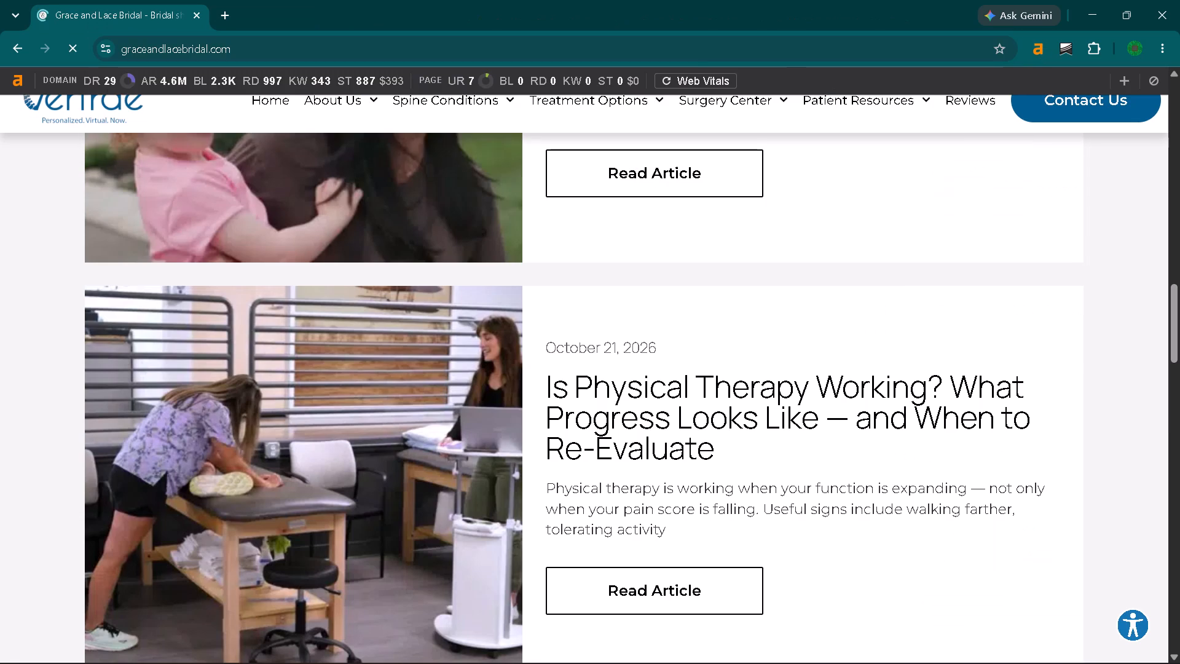
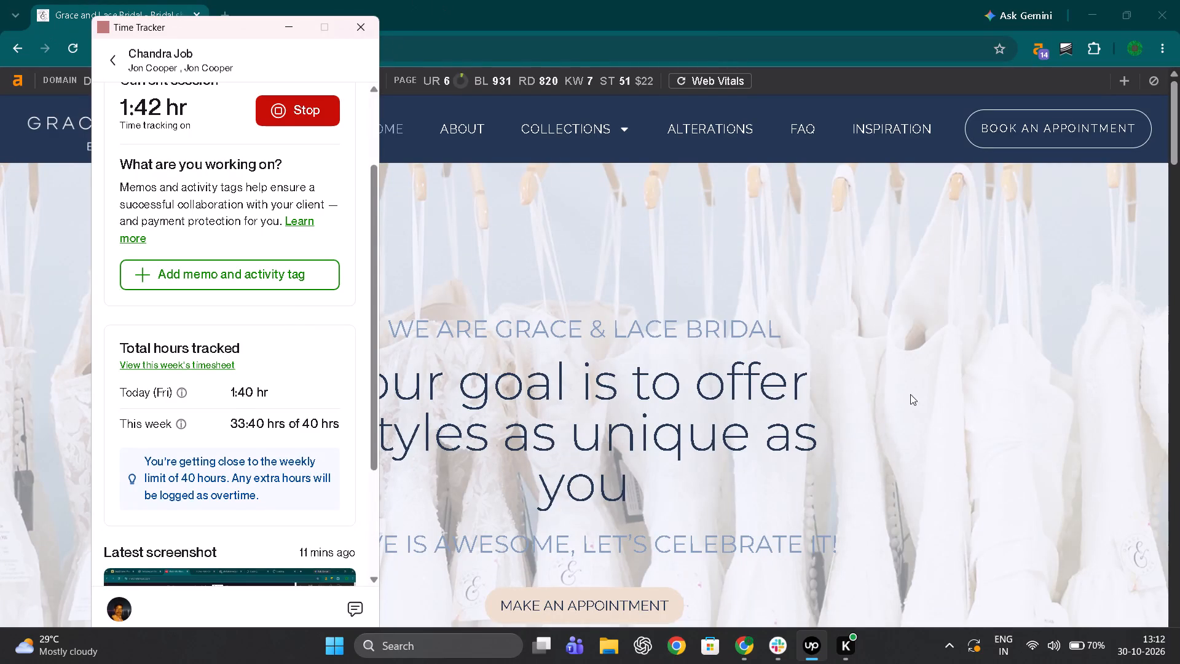
Return to the Grace & Lace Bridal site in the separate browser window and open its Inspiration page.
key("alt+Tab")
key("alt+Tab")
key("alt+Tab")
key("alt+Tab")
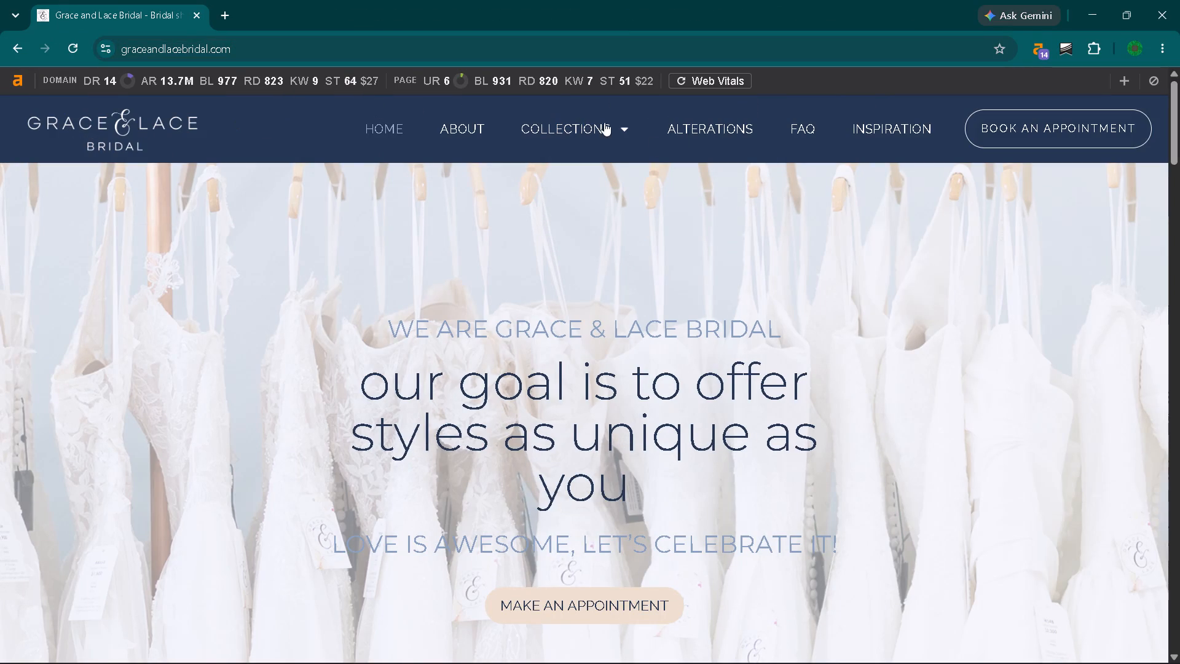
double_click(889, 125)
key("alt+Tab")
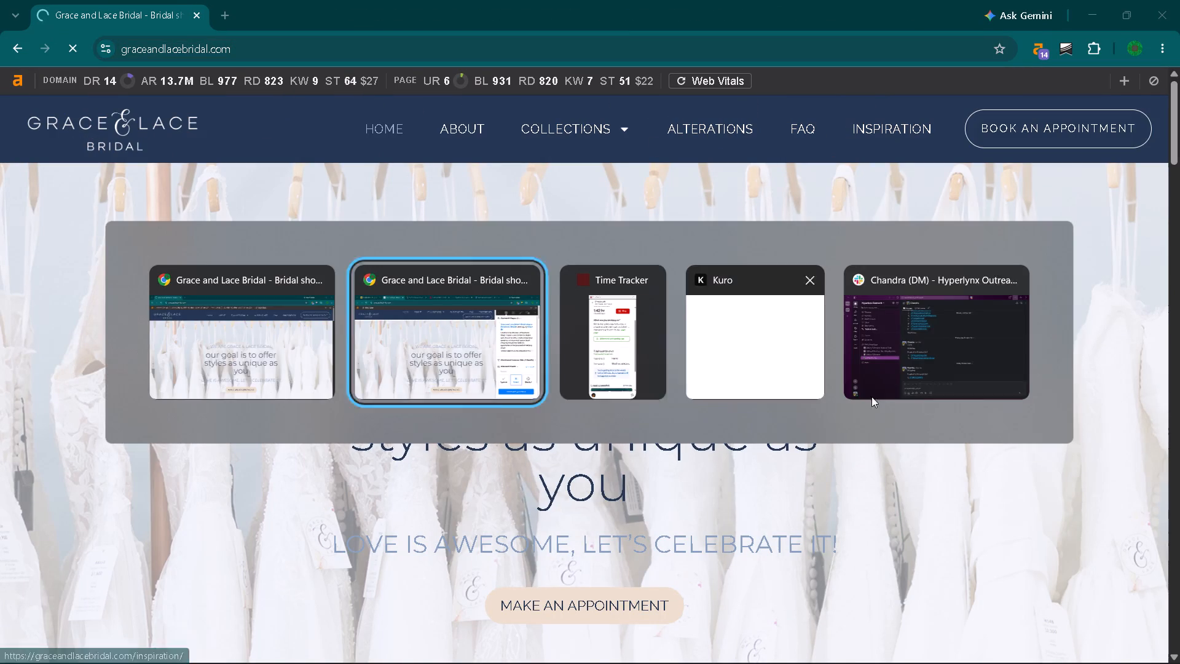
key("alt+Tab")
key("alt+Tab")
key("alt+Tab")
key("alt+Tab")
key("alt+Tab")
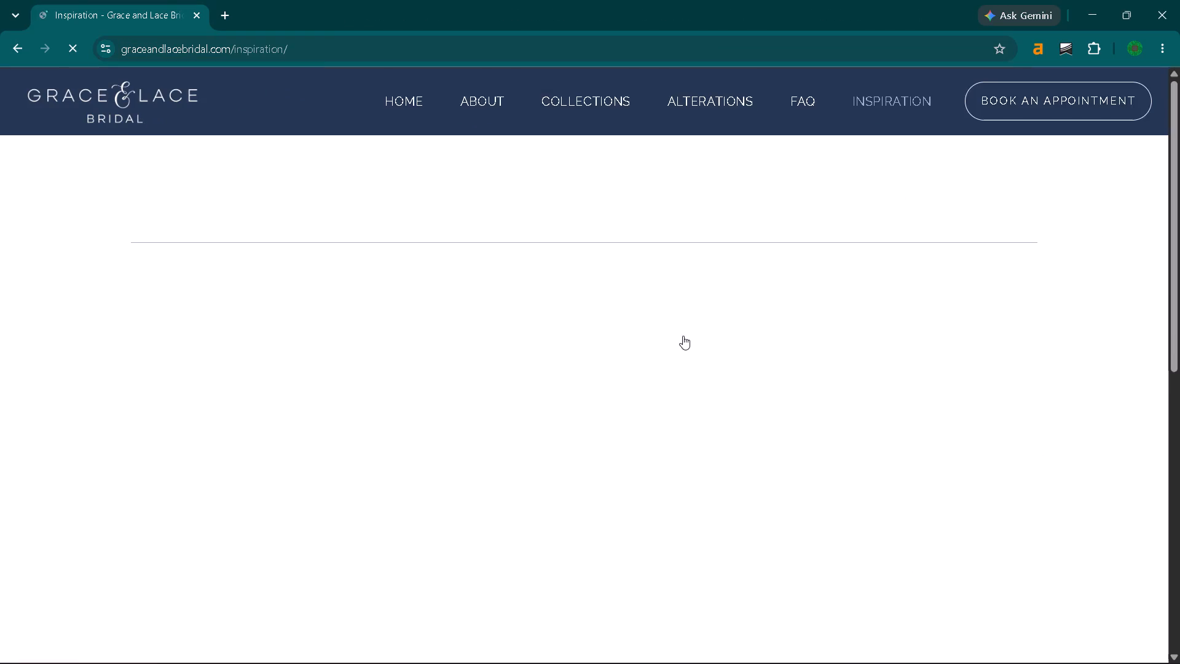
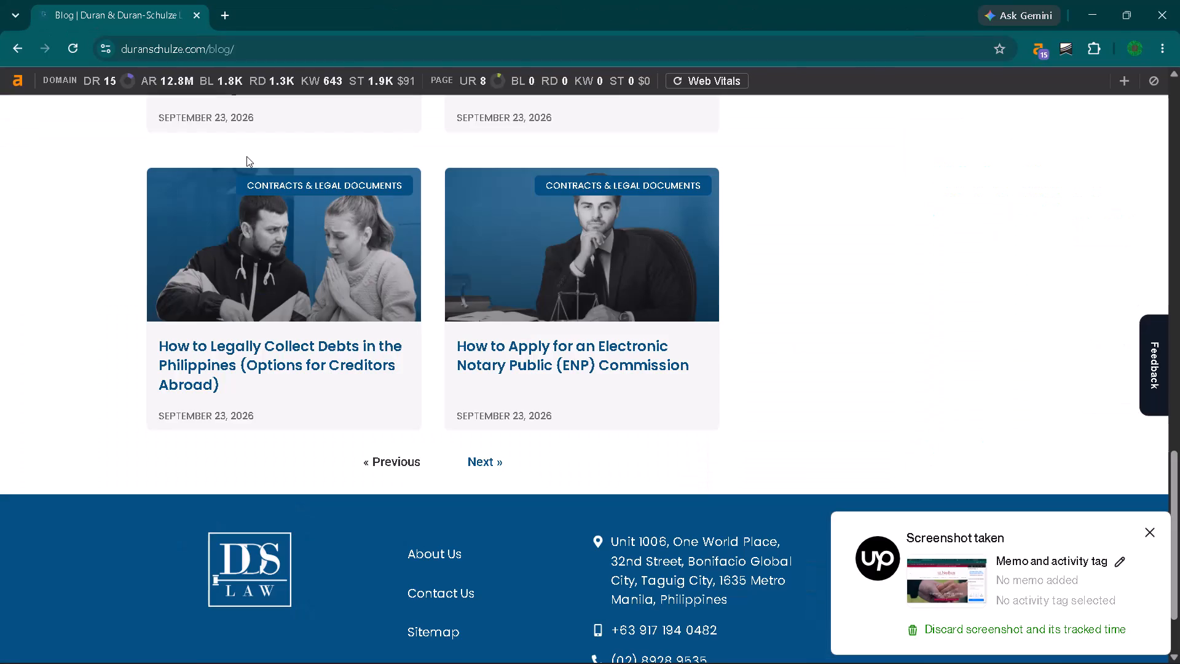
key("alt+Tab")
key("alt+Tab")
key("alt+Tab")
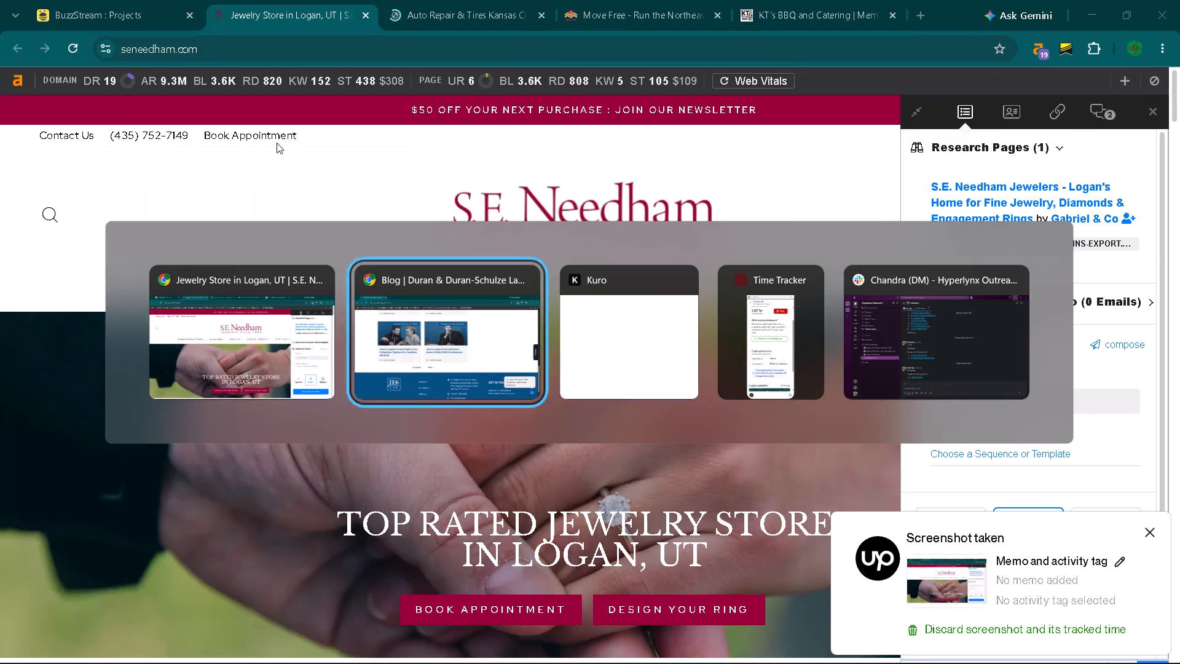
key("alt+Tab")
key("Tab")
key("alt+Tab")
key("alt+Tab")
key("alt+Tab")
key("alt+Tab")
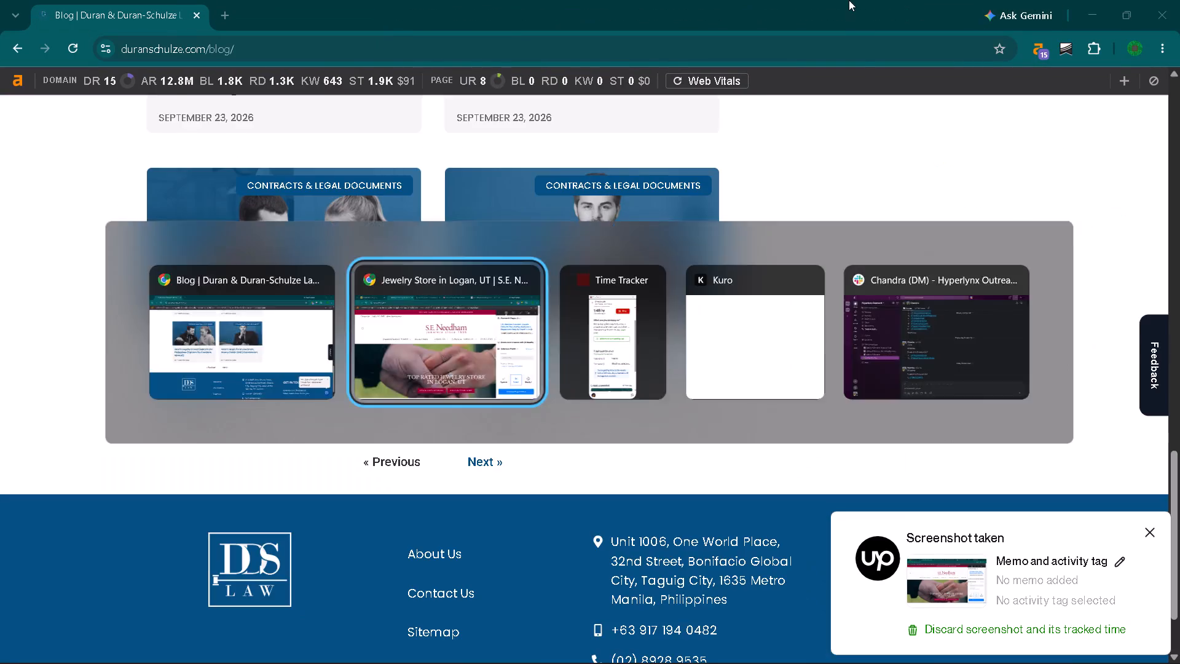
Minimize both browser windows to uncover the desktop and the Time Tracker window.
triple_click(1094, 0)
left_click(1094, 0)
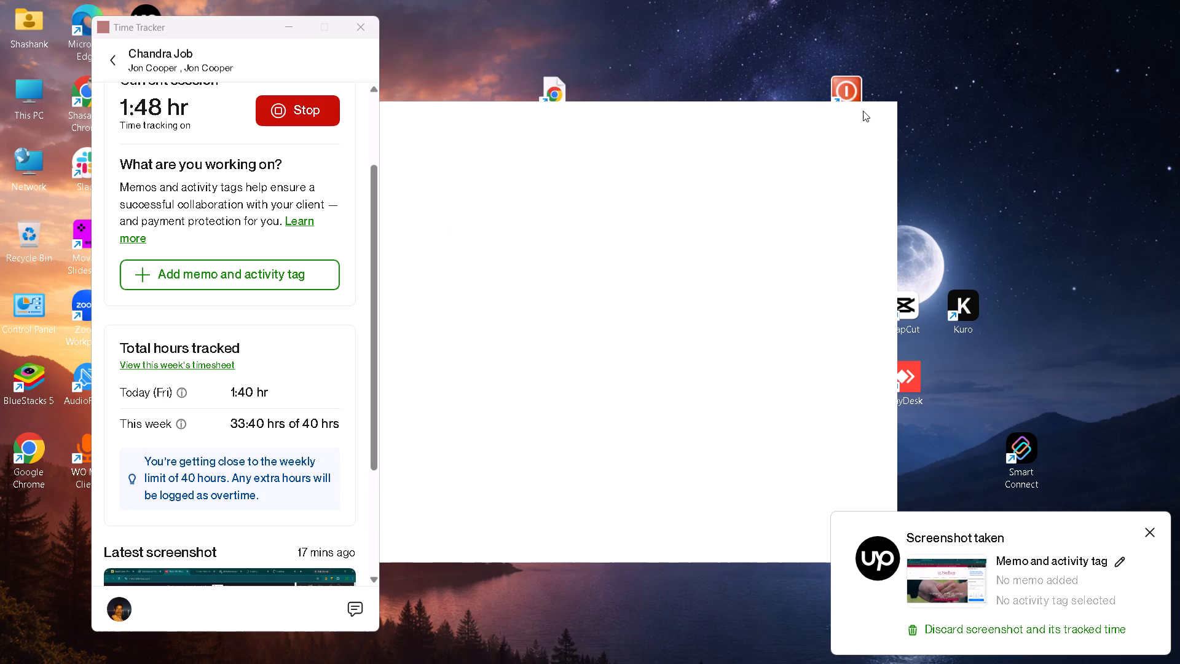
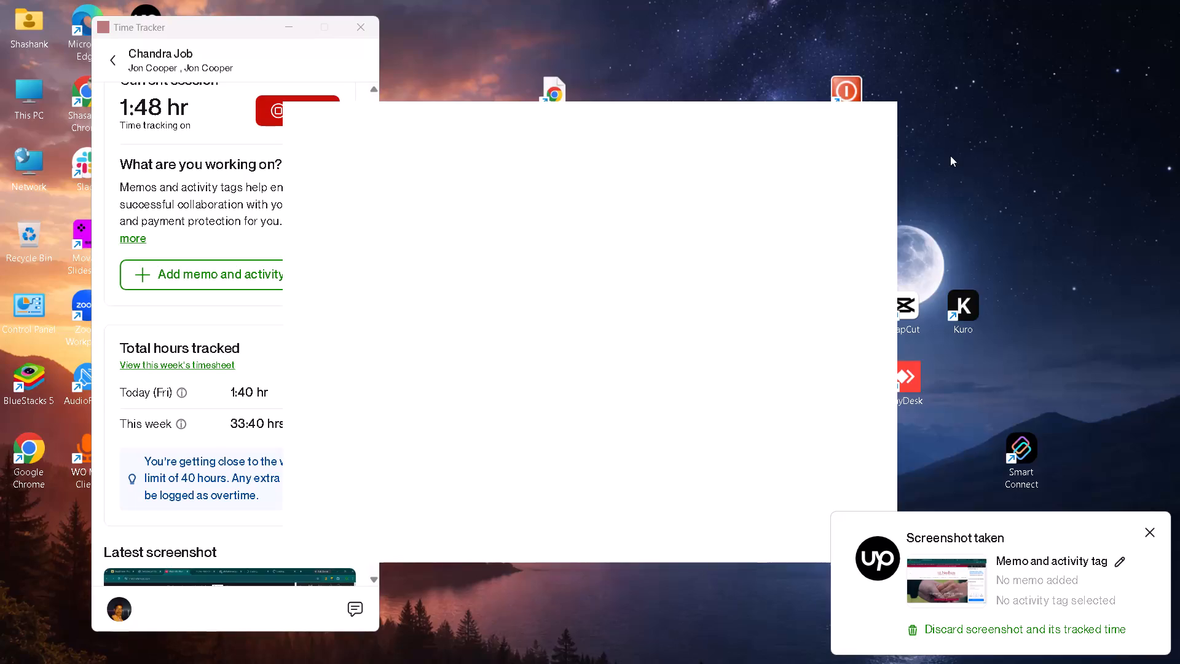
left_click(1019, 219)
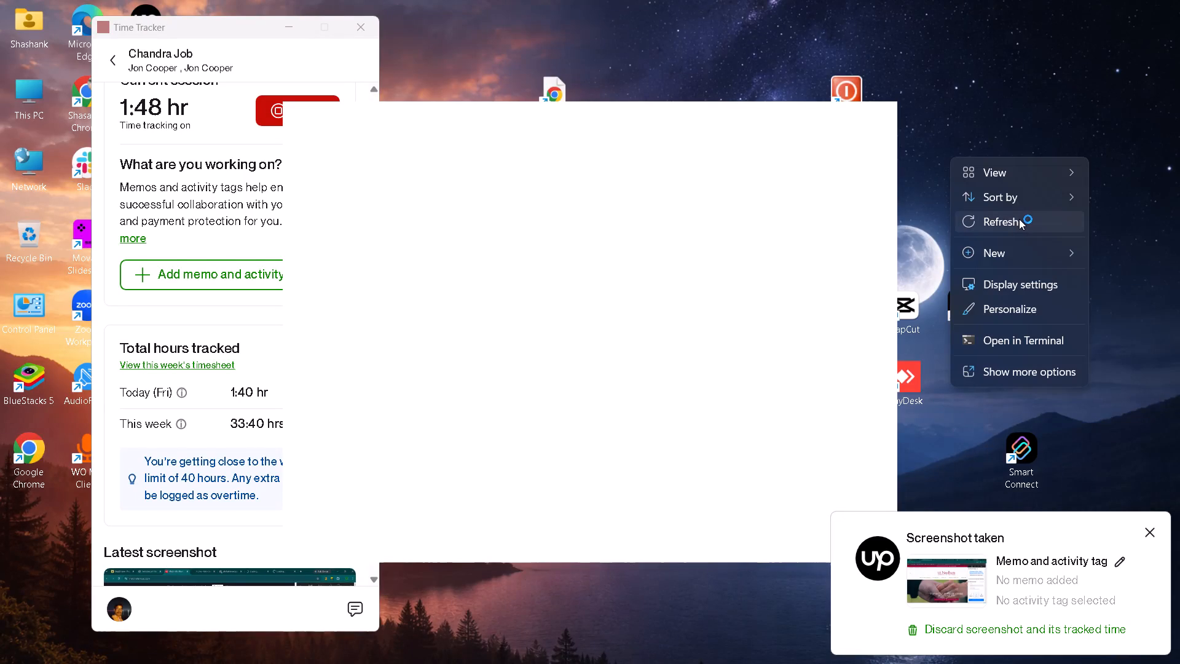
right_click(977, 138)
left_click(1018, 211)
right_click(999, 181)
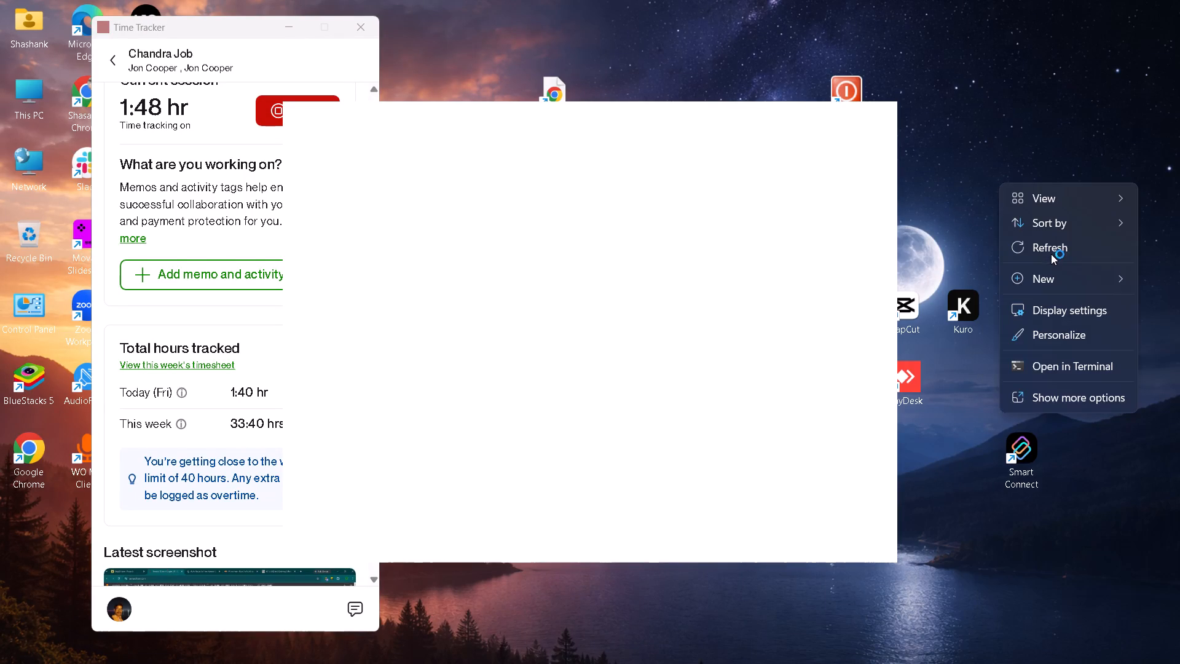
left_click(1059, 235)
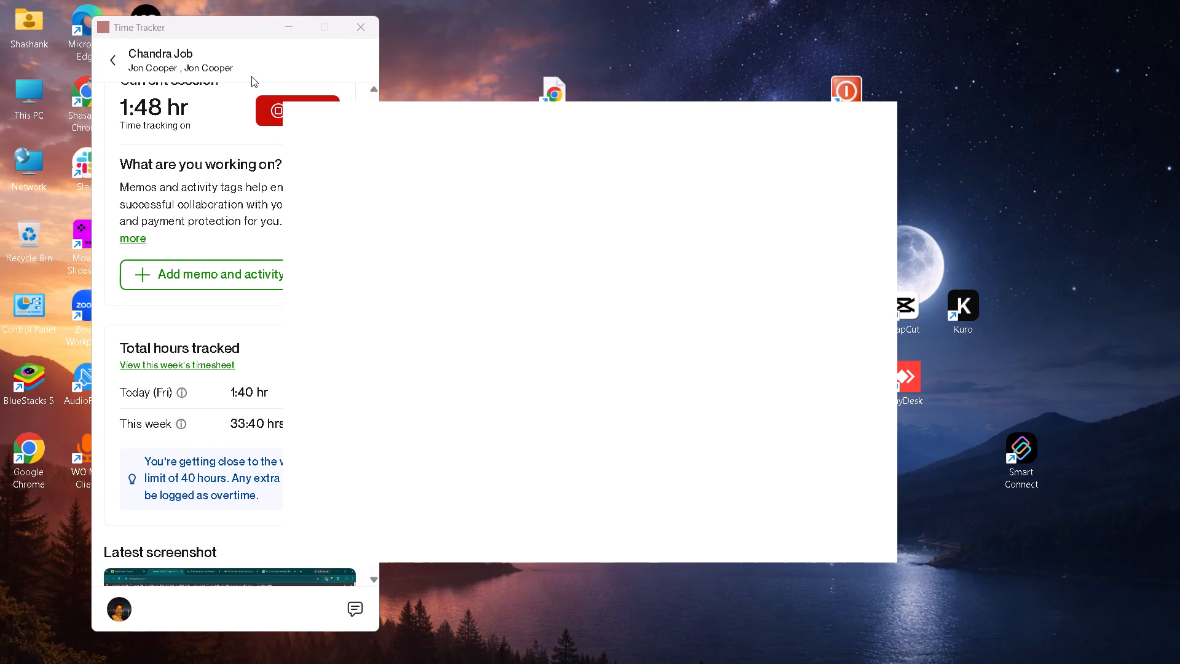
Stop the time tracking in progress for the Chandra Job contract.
left_click(250, 59)
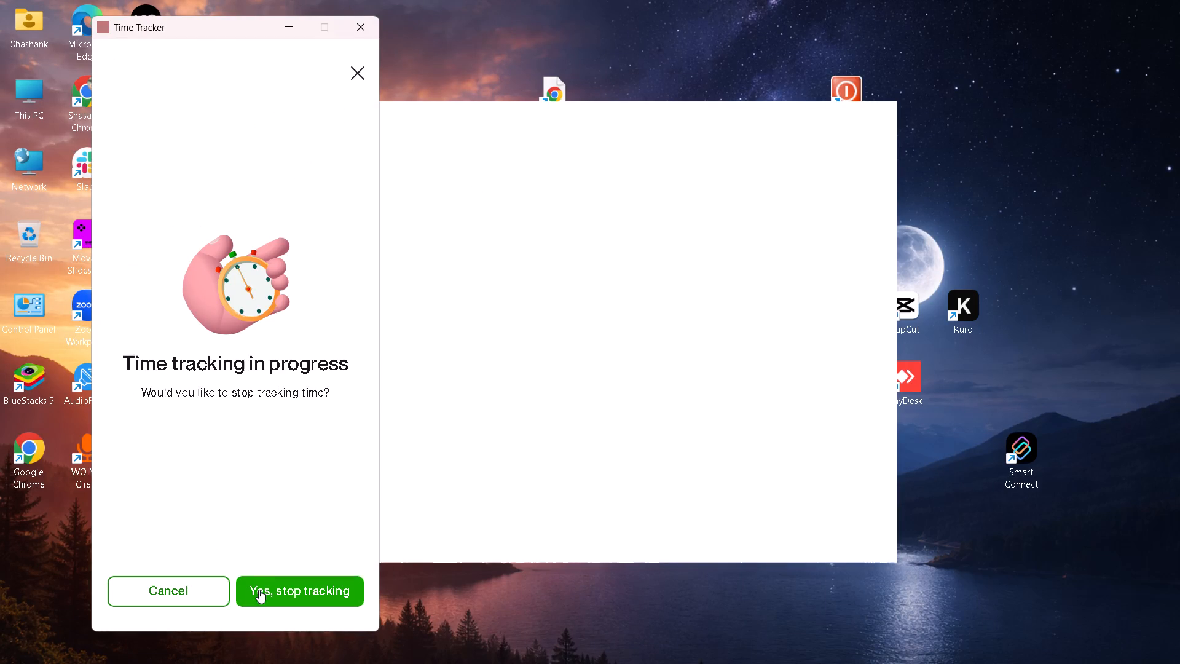
left_click(282, 581)
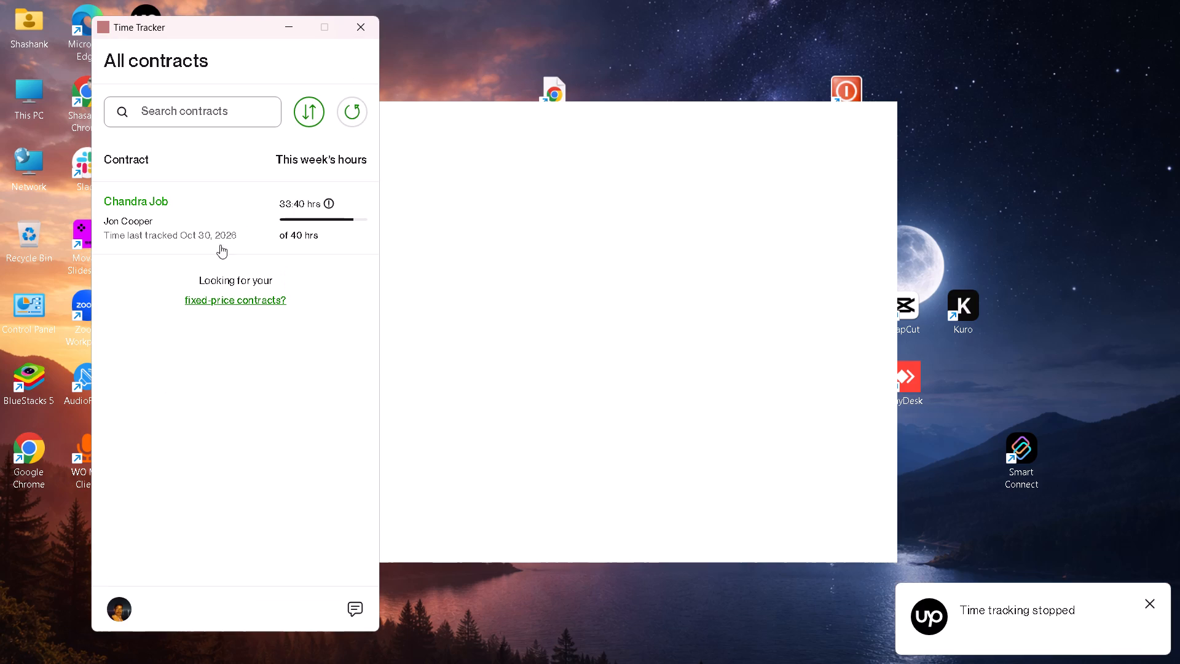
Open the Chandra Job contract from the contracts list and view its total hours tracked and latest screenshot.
left_click(154, 185)
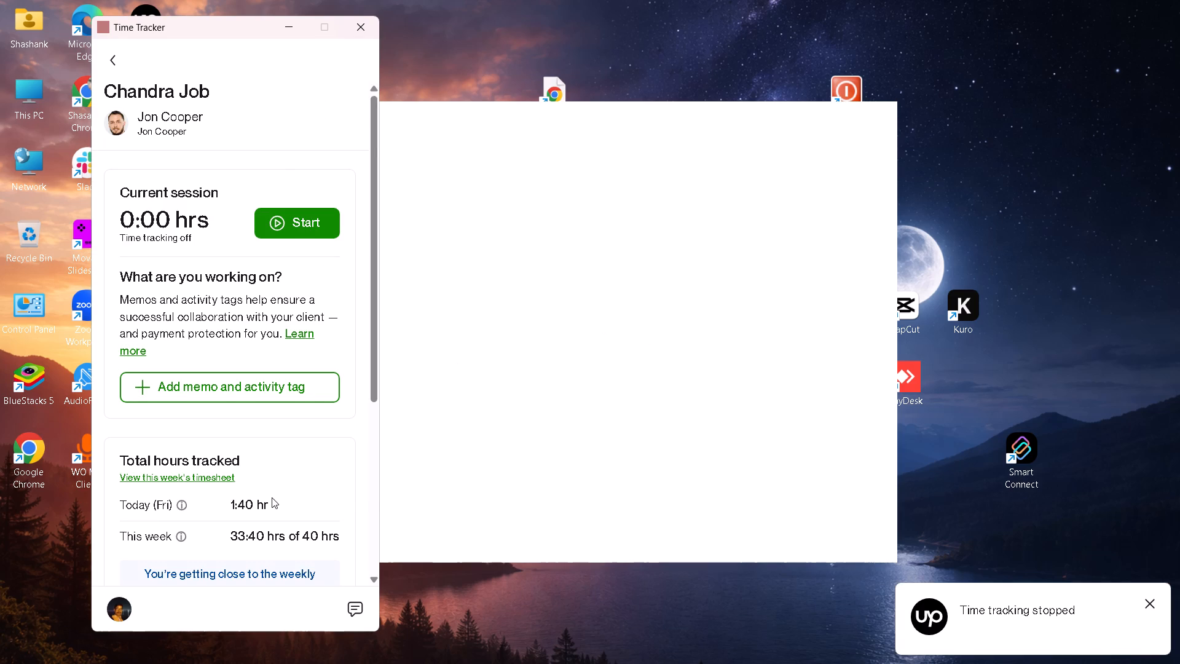
scroll(270, 493, "down", 3)
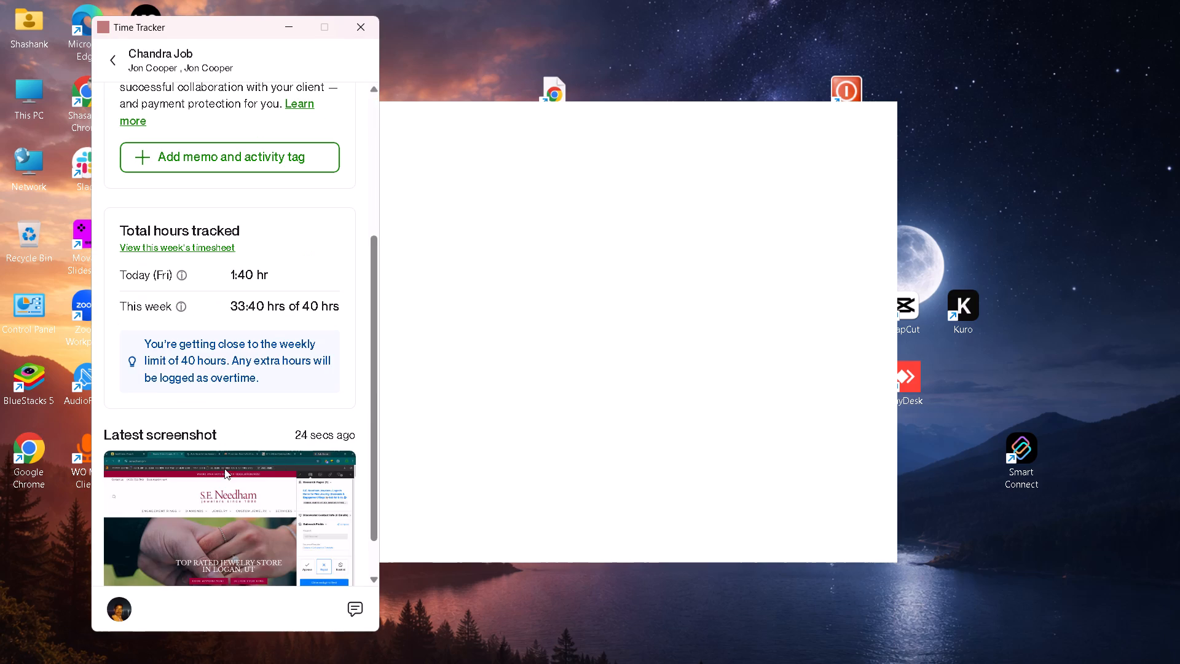
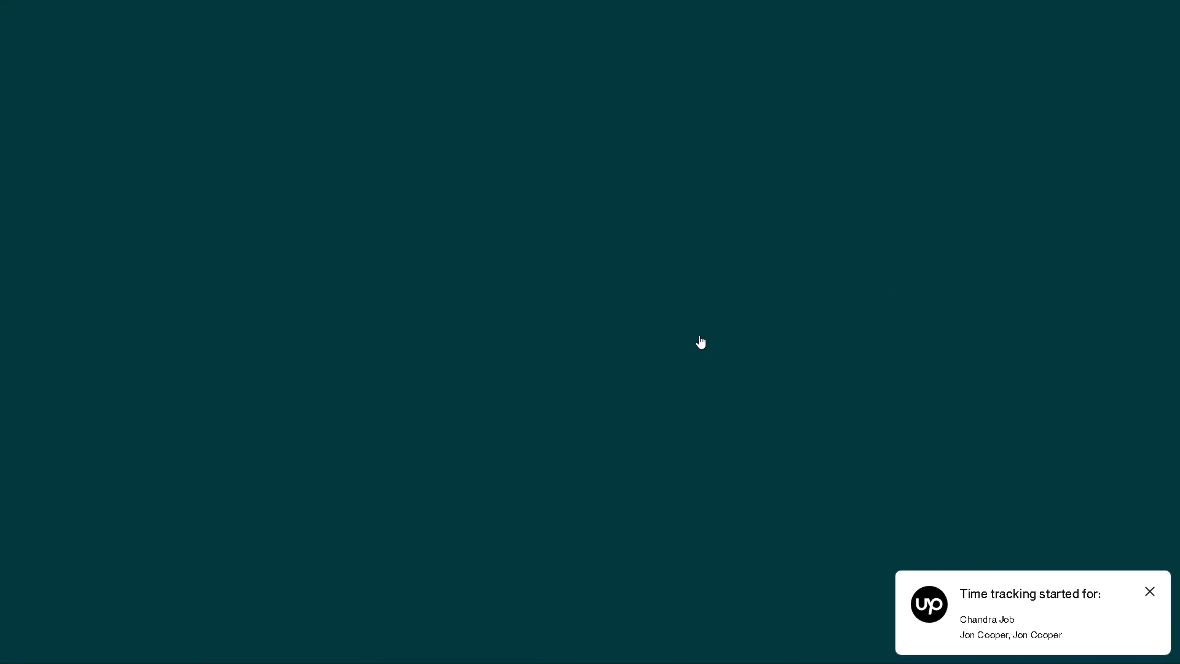
Switch to Chrome, copy the next prospect's web address, and load seneedham.com in place of the Duran & Duran-Schulze blog.
key("alt+Tab")
key("alt+Tab")
key("alt+Tab")
key("alt+Tab")
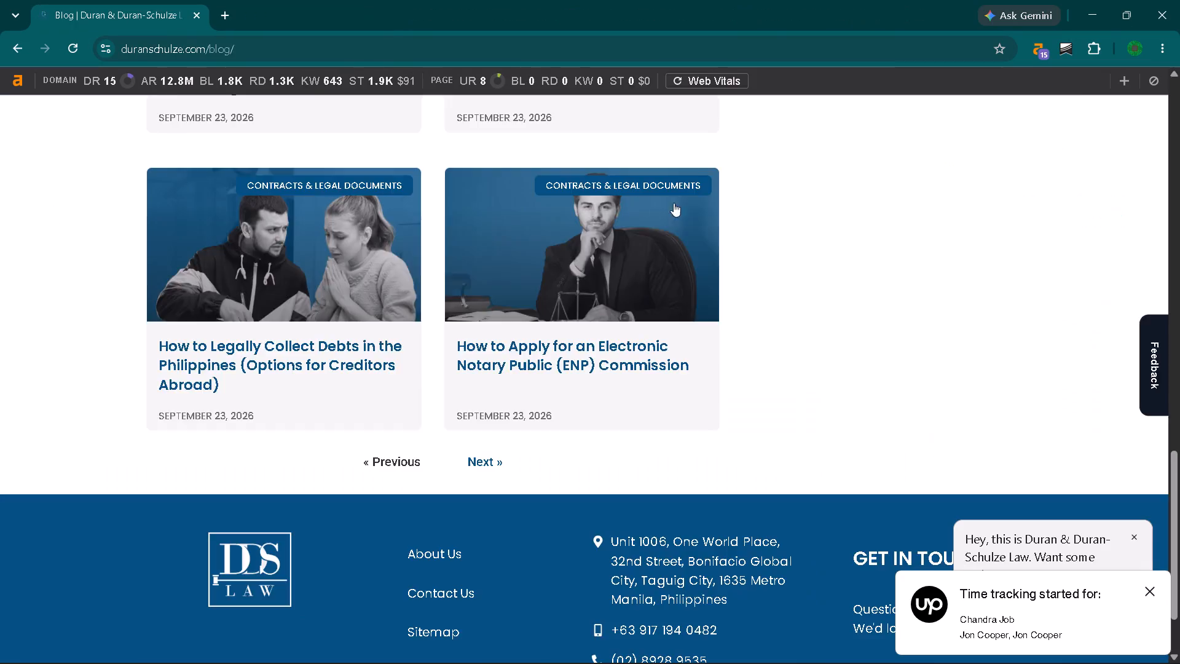
key("alt+Tab")
left_click(326, 42)
key("ctrl+c")
key("ctrl+c")
key("ctrl+c")
key("alt+Tab")
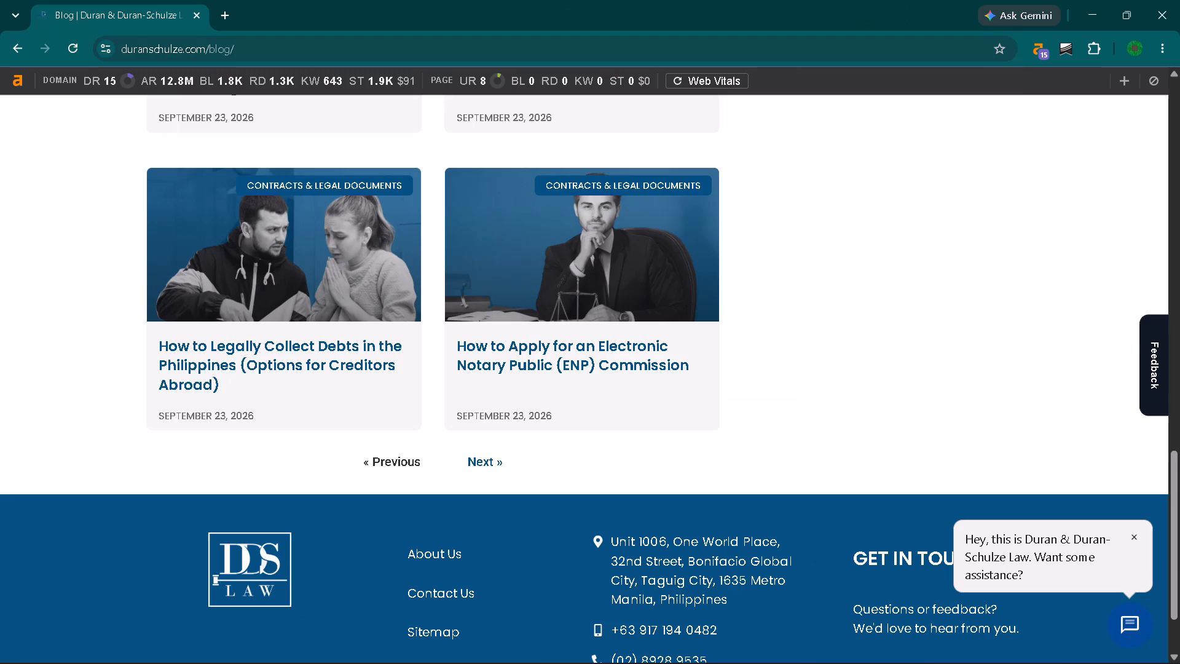
left_click(326, 42)
key("ctrl+v")
key("Return")
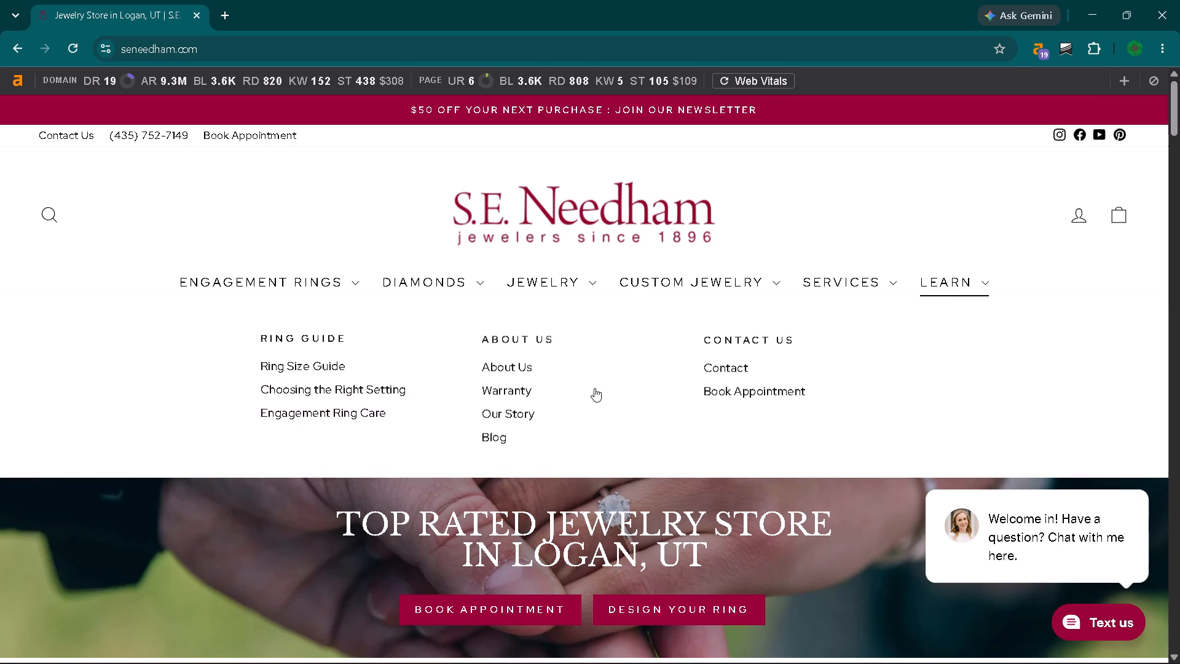
Open the S.E. Needham blog from the Learn section, skimming the home page while it loads.
triple_click(496, 433)
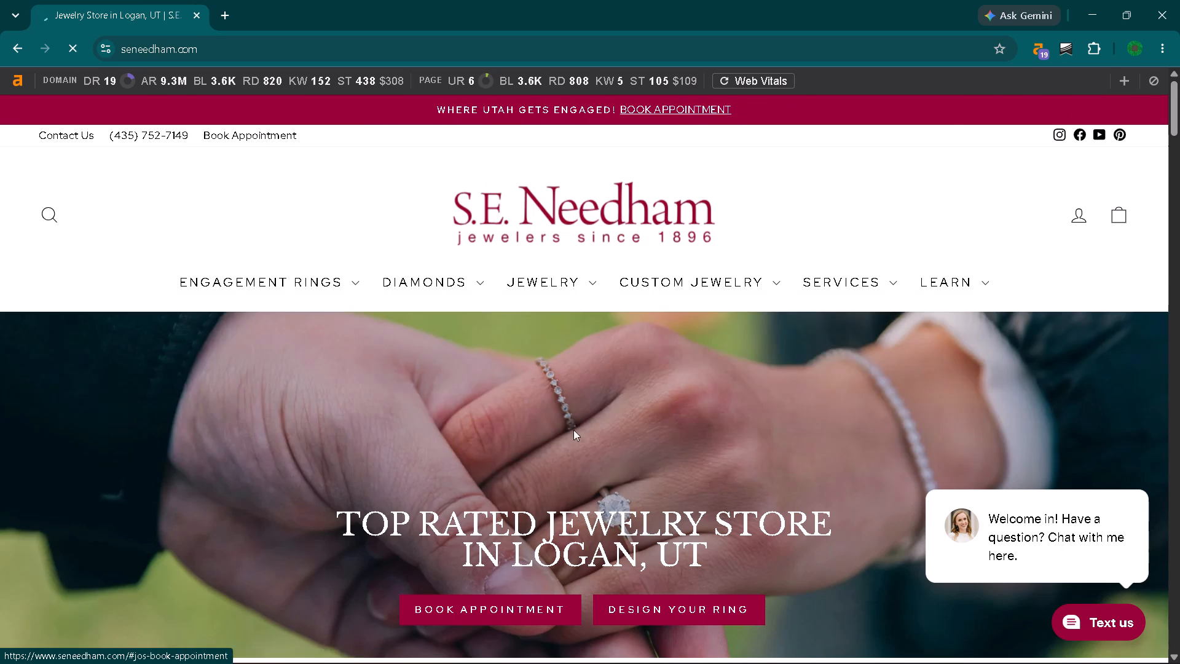
scroll(455, 466, "down", 20)
scroll(455, 466, "down", 3)
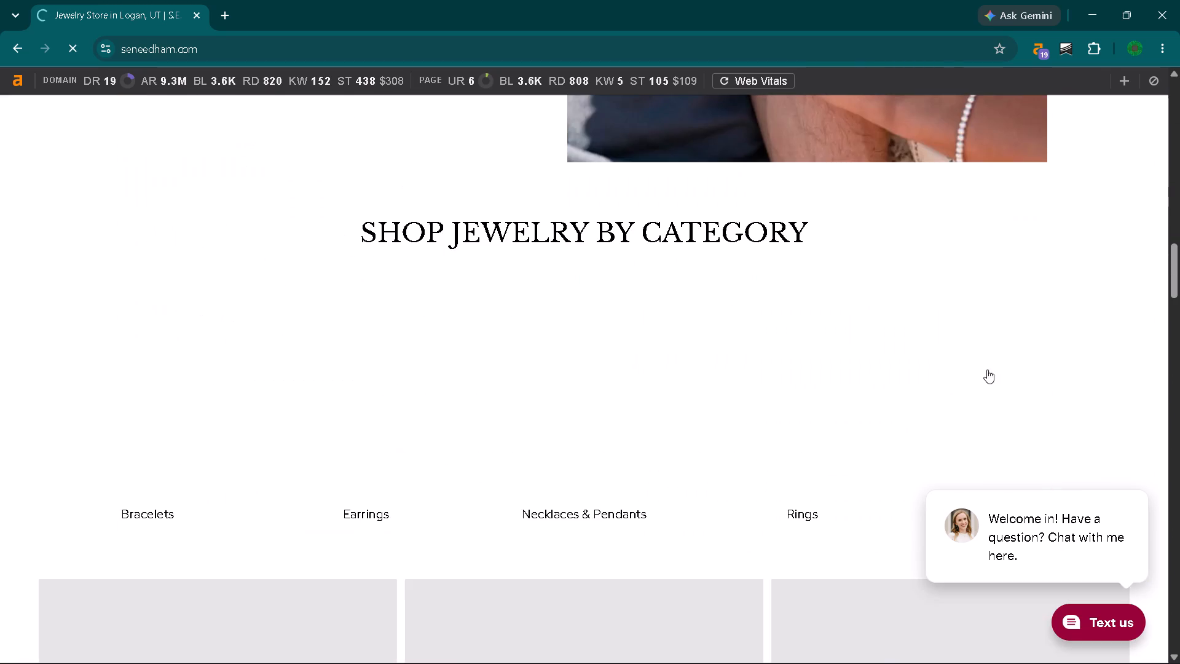
scroll(930, 333, "up", 3)
scroll(588, 267, "down", 4)
scroll(696, 321, "up", 1)
scroll(520, 346, "down", 20)
scroll(520, 346, "down", 1)
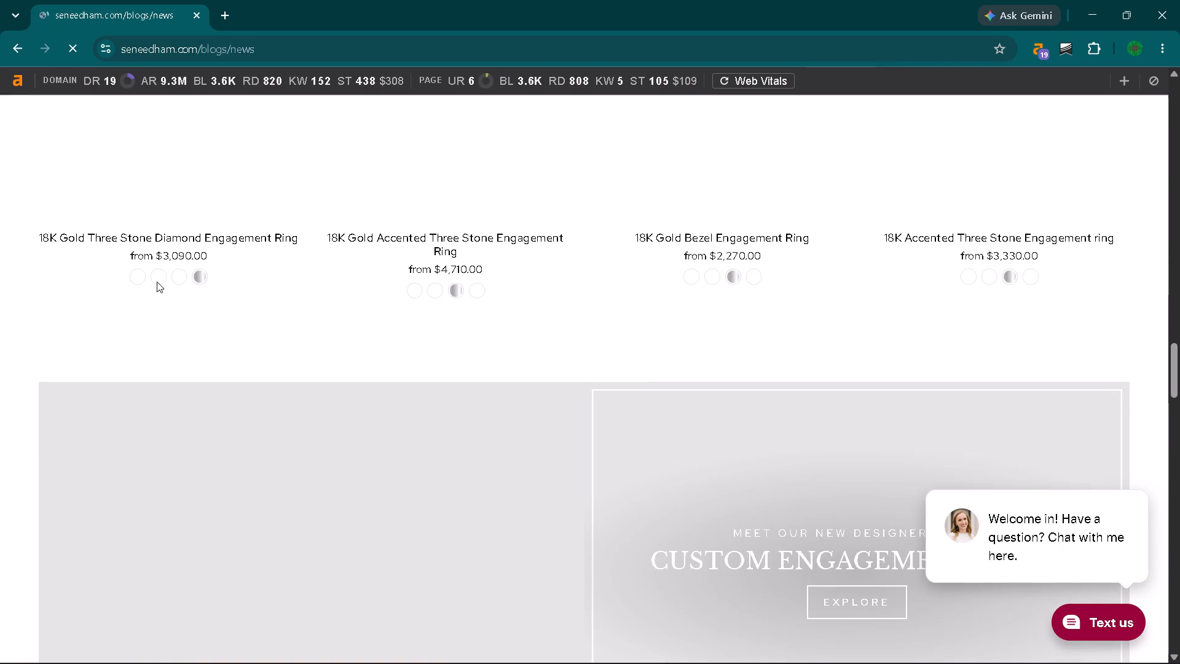
scroll(157, 282, "down", 3)
scroll(693, 520, "down", 1)
scroll(691, 527, "up", 1)
scroll(693, 542, "down", 5)
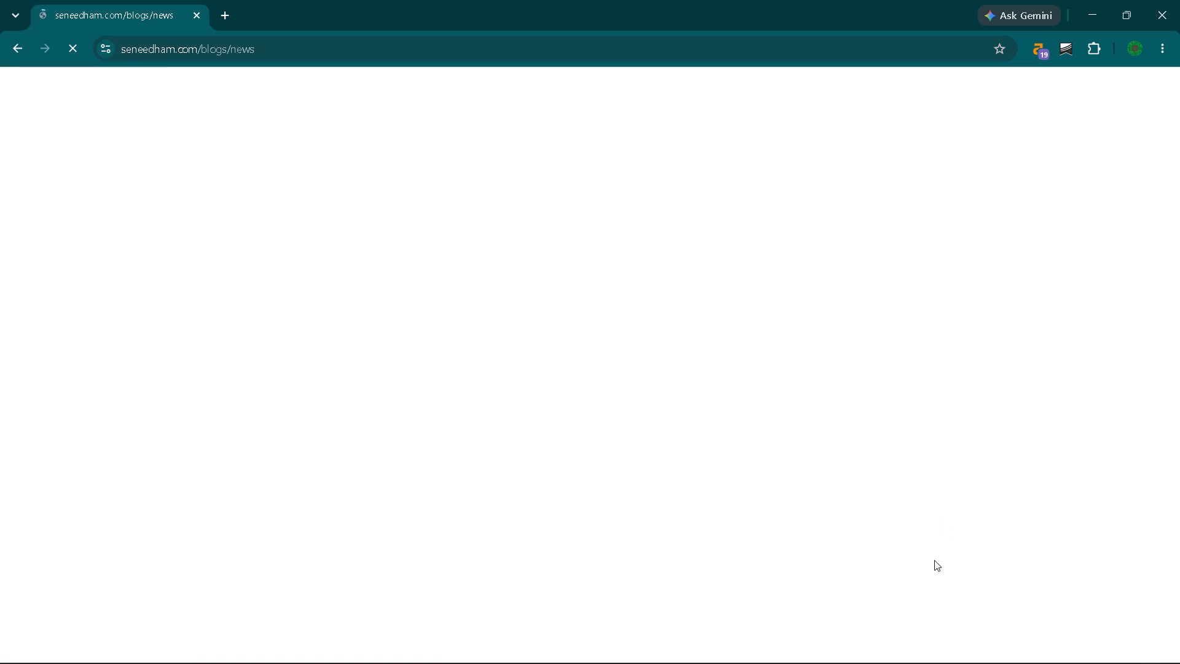
scroll(357, 466, "down", 3)
scroll(741, 469, "up", 1)
scroll(809, 452, "down", 4)
scroll(397, 547, "down", 1)
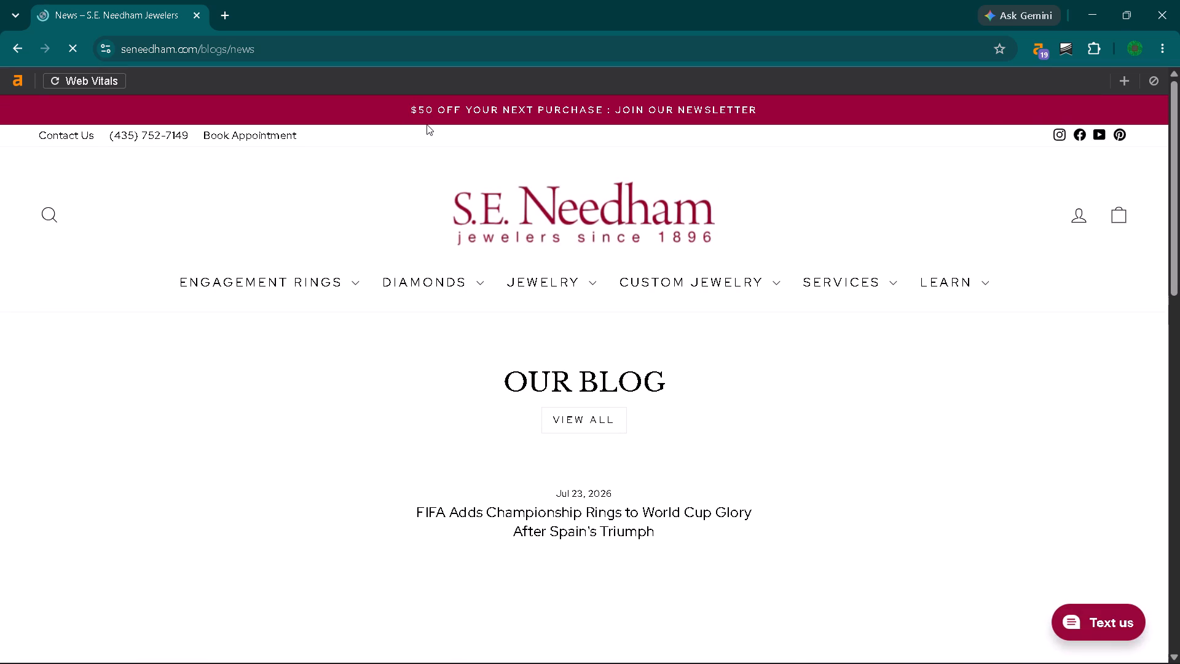
Dismiss the $50 off newsletter offer and examine the posts and their dates on the S.E. Needham blog.
scroll(629, 443, "down", 4)
left_click(0, 364)
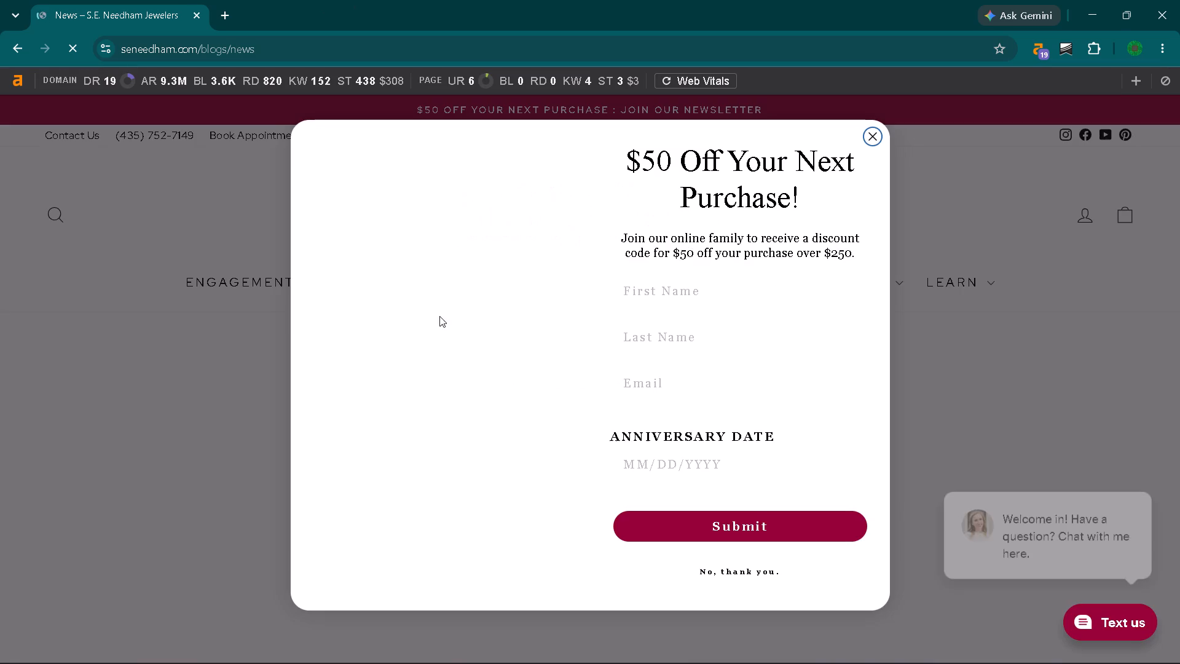
scroll(290, 326, "down", 4)
scroll(423, 330, "down", 1)
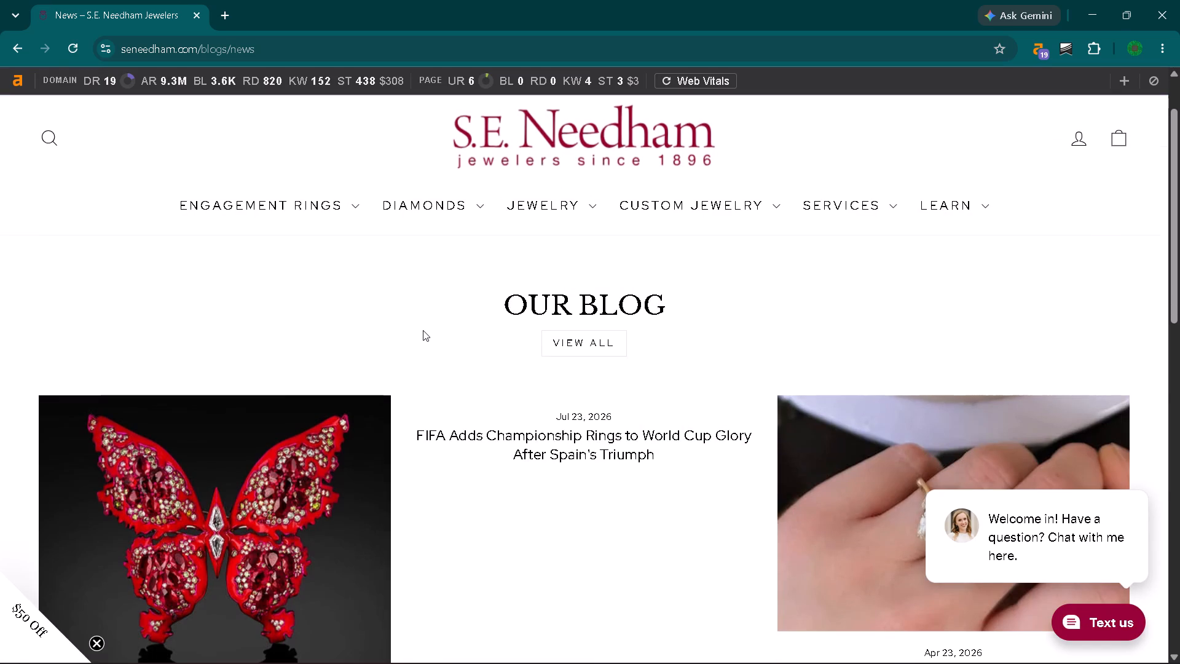
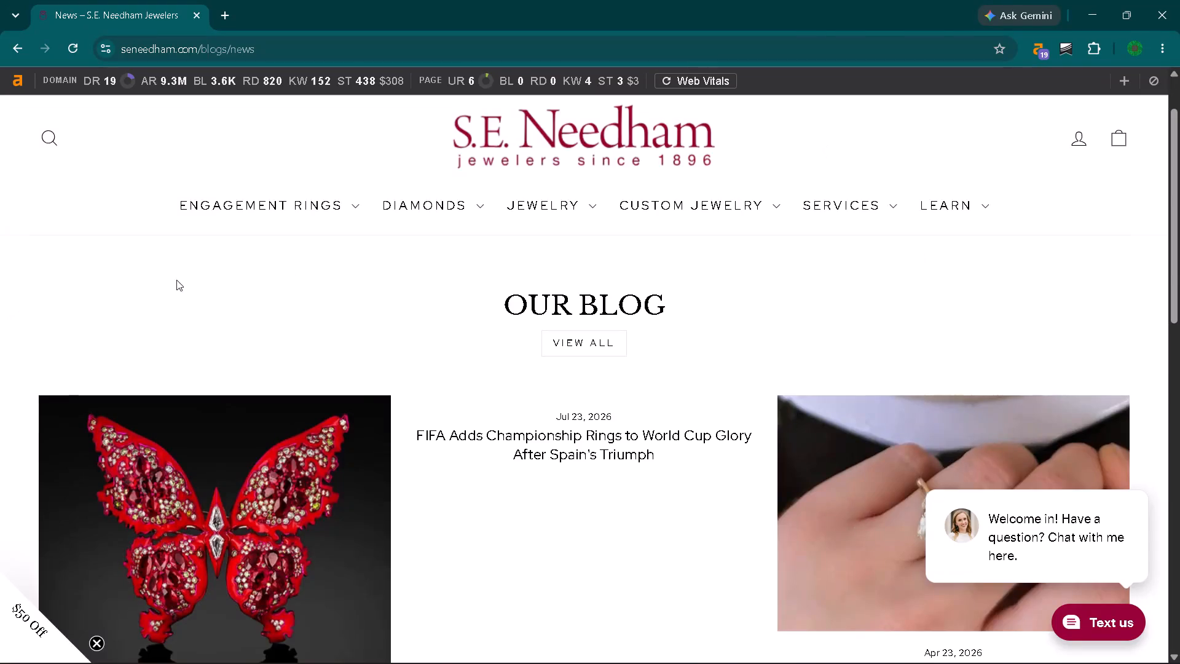
Skim the remaining S.E. Needham blog posts and close the jeweler's prospect as rejected in the BuzzStream window.
scroll(176, 280, "down", 6)
scroll(239, 253, "down", 4)
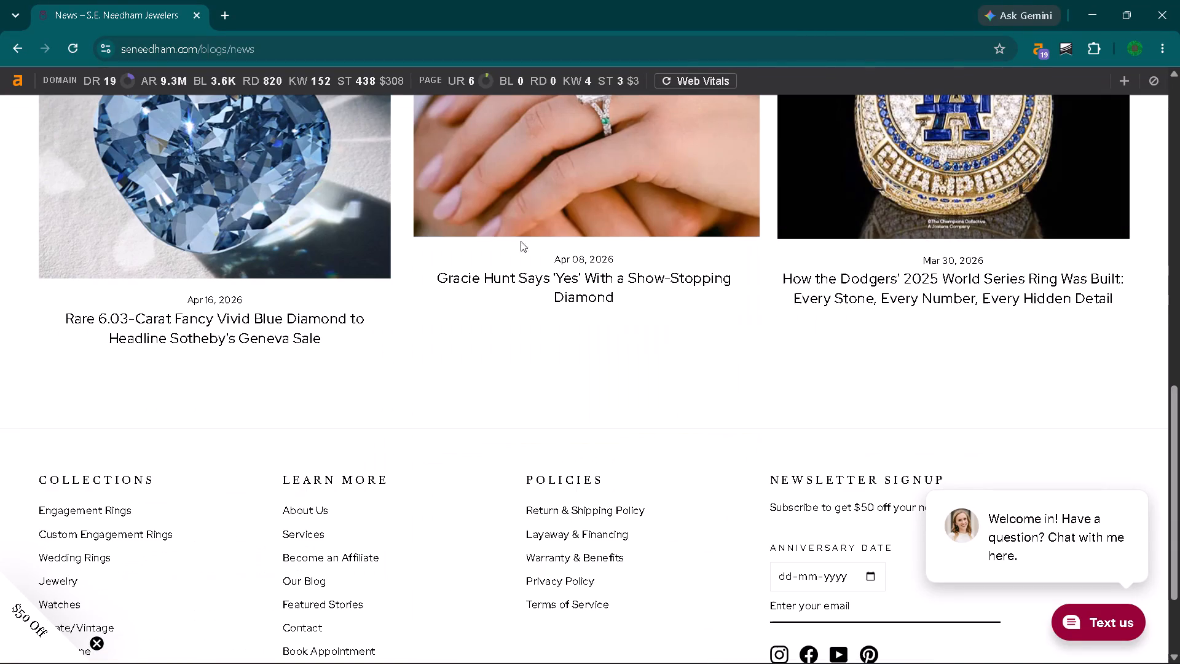
key("Tab")
key("alt+Tab")
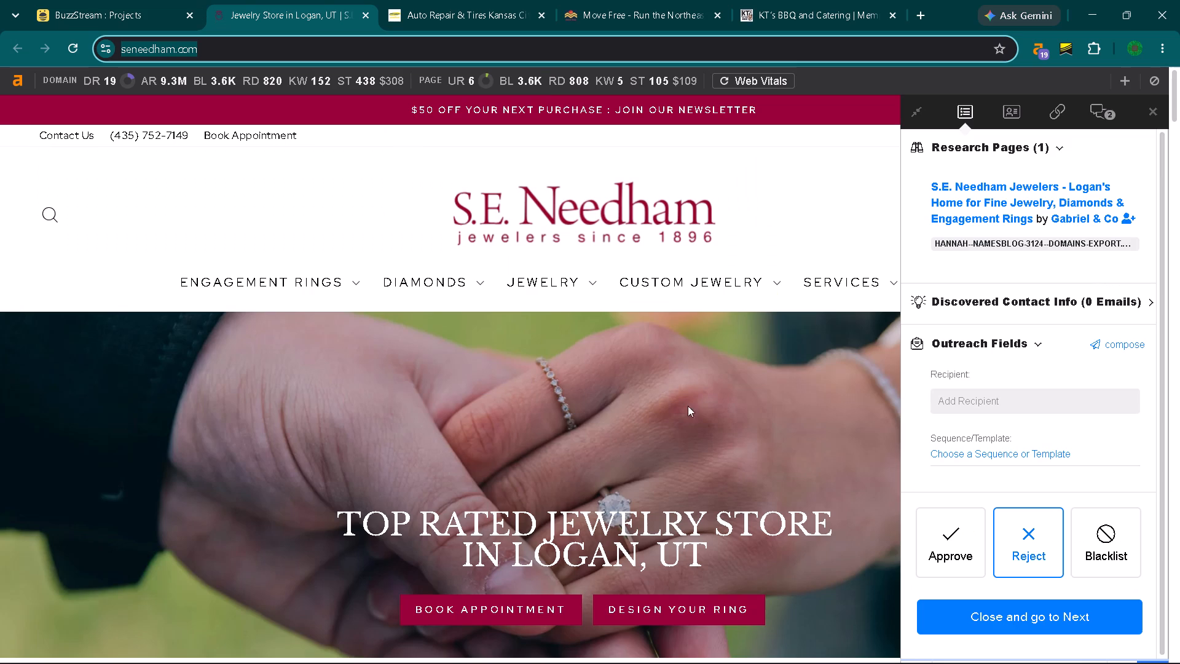
left_click(1028, 624)
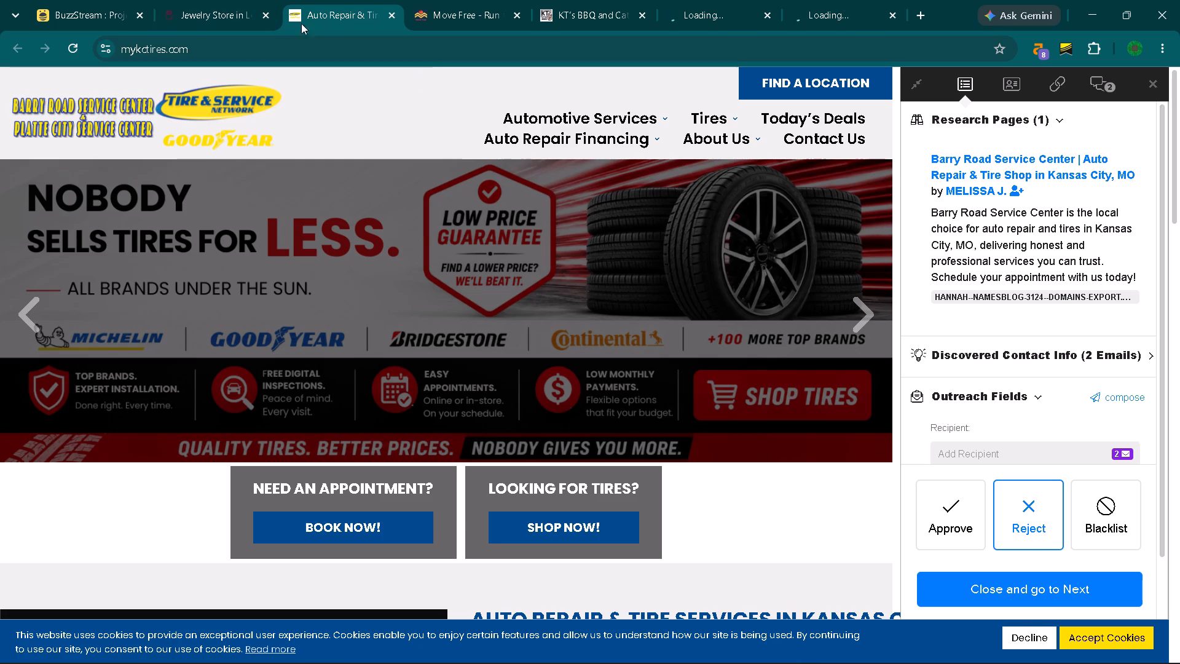
Reject the Barry Road Service Center and Move Free prospects, advancing to the KT's BBQ site.
left_click(1075, 610)
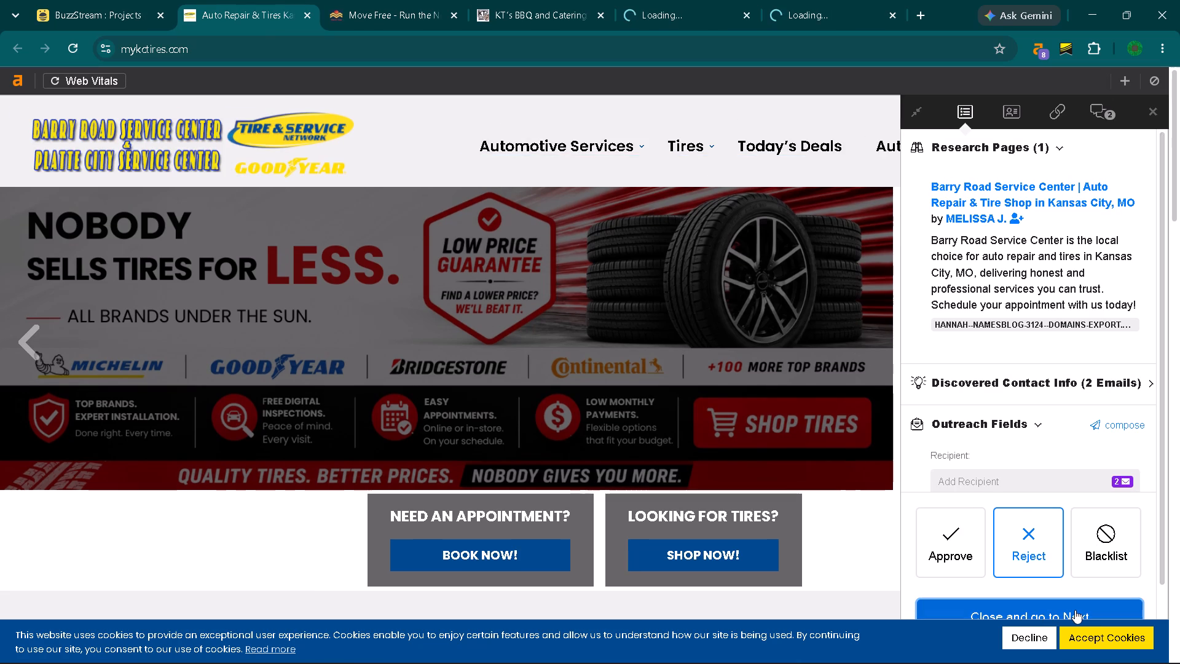
left_click(265, 15)
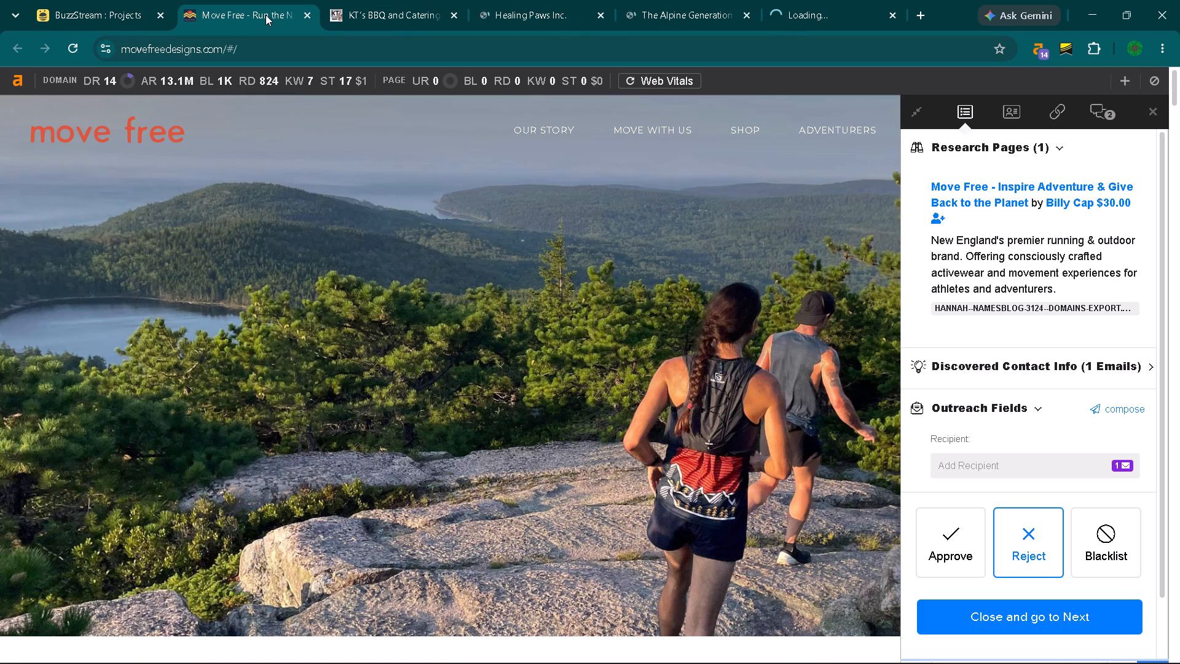
left_click(977, 619)
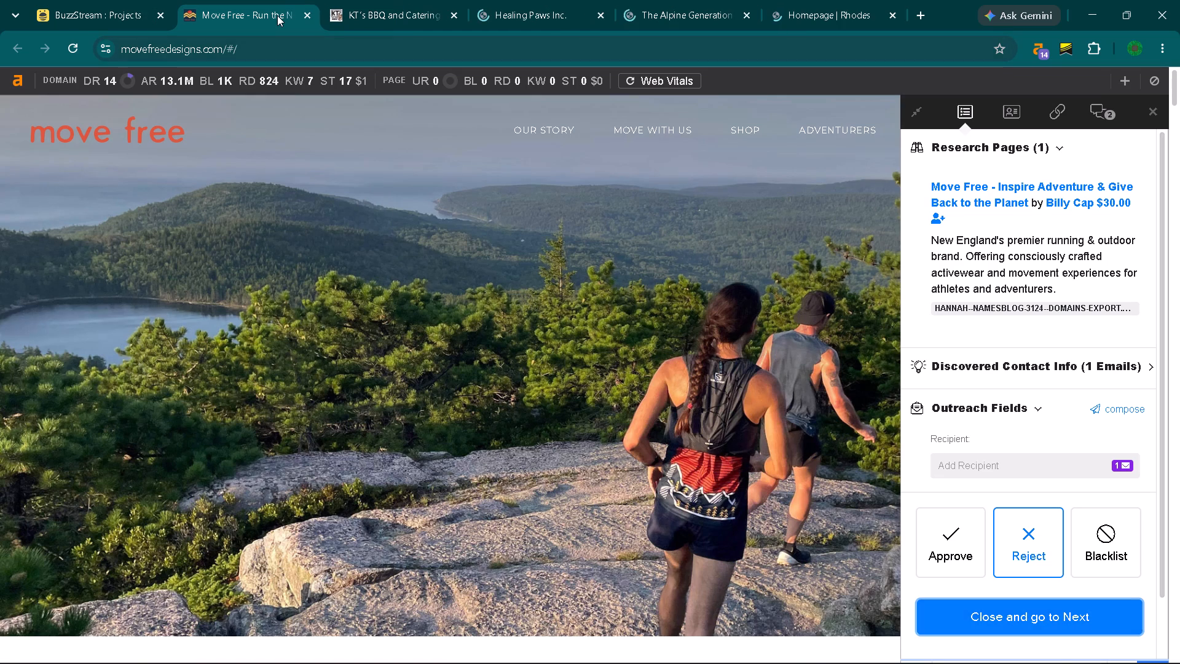
left_click(266, 15)
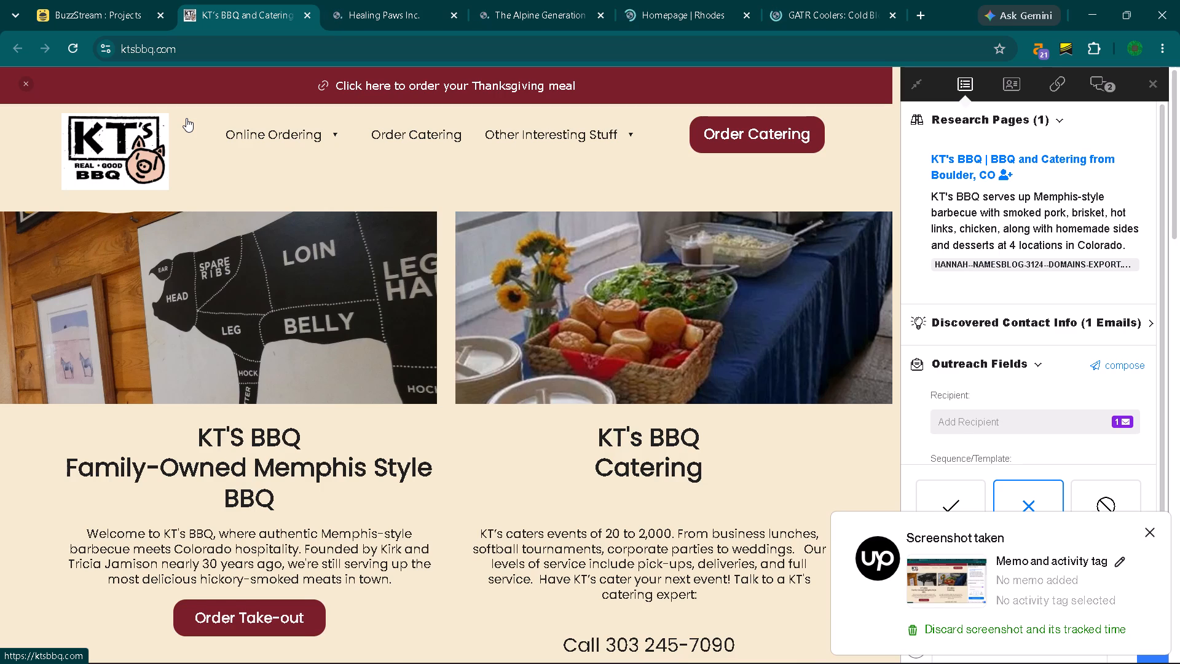
Check the KT's BBQ navigation and home page for a blog, and close the prospect as rejected.
key("alt+Tab")
key("alt+Tab")
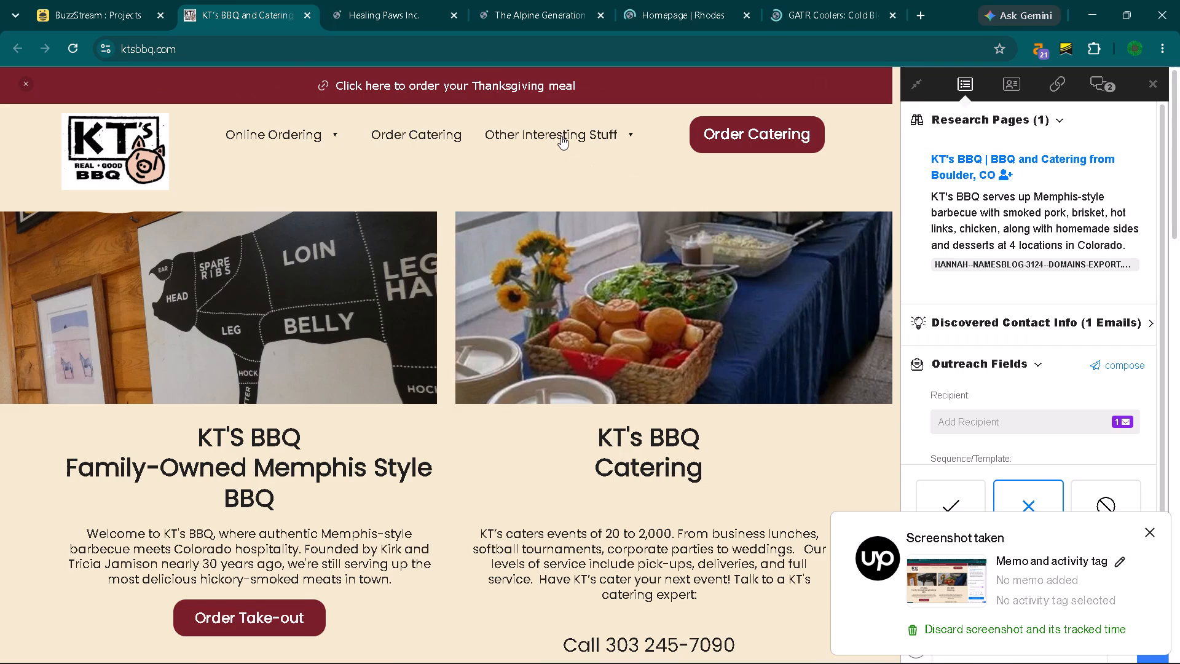
left_click(561, 136)
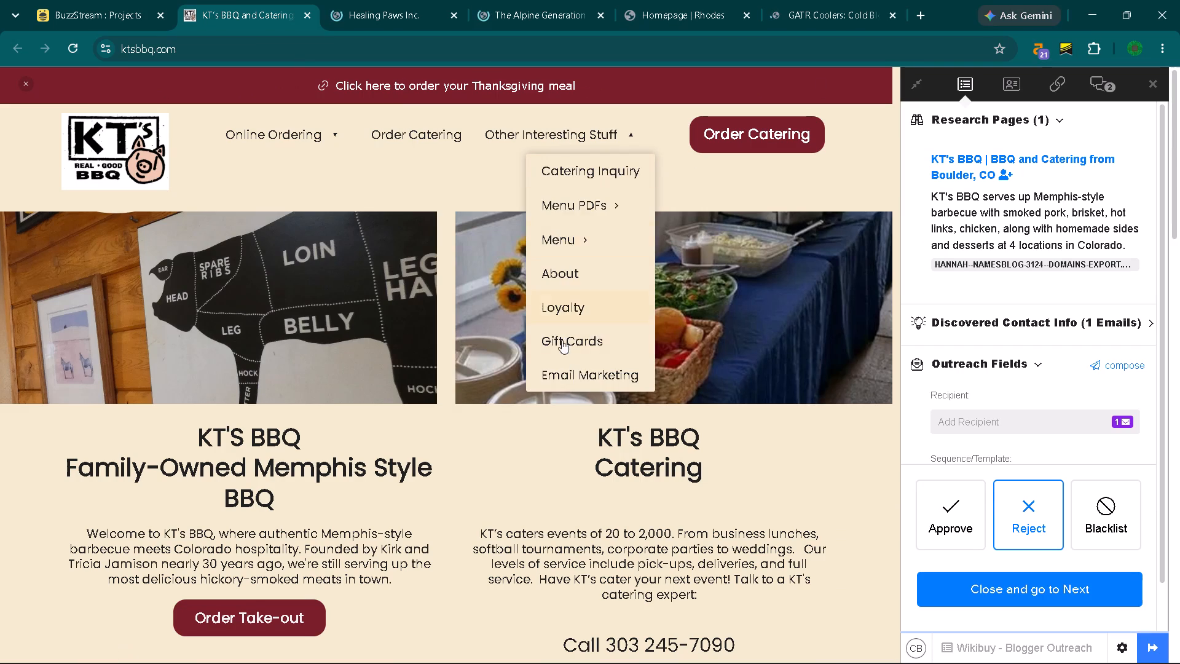
left_click(435, 475)
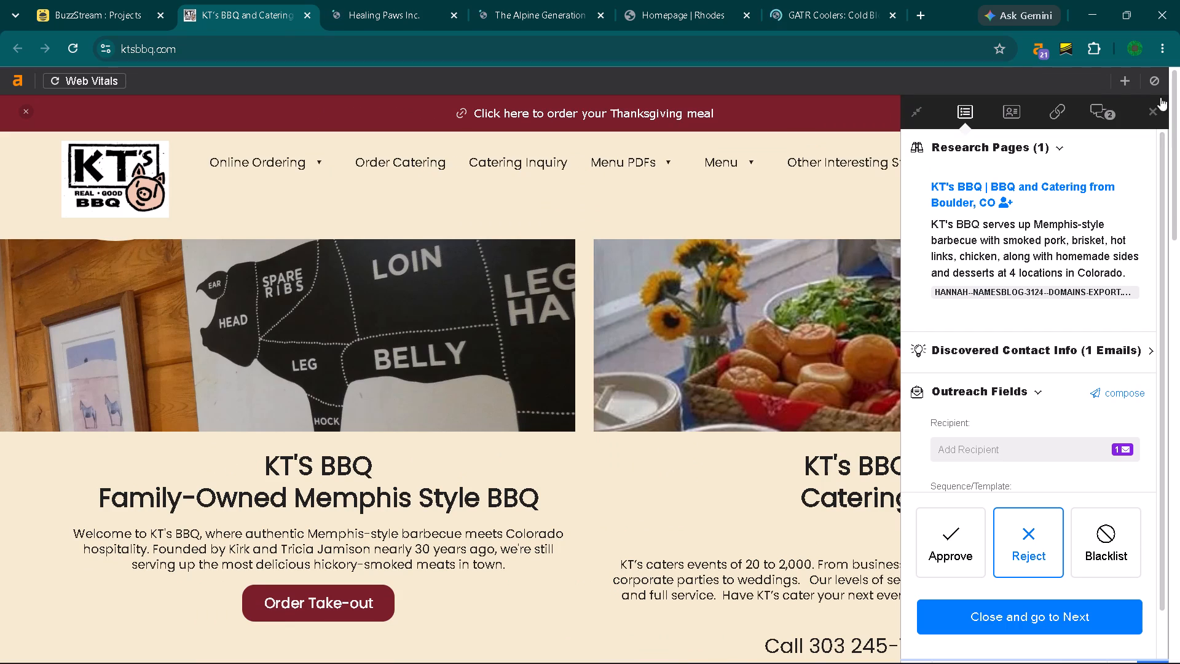
left_click_drag(1179, 102, 1157, 638)
scroll(336, 394, "down", 6)
scroll(125, 512, "down", 1)
scroll(782, 366, "down", 1)
scroll(783, 360, "up", 5)
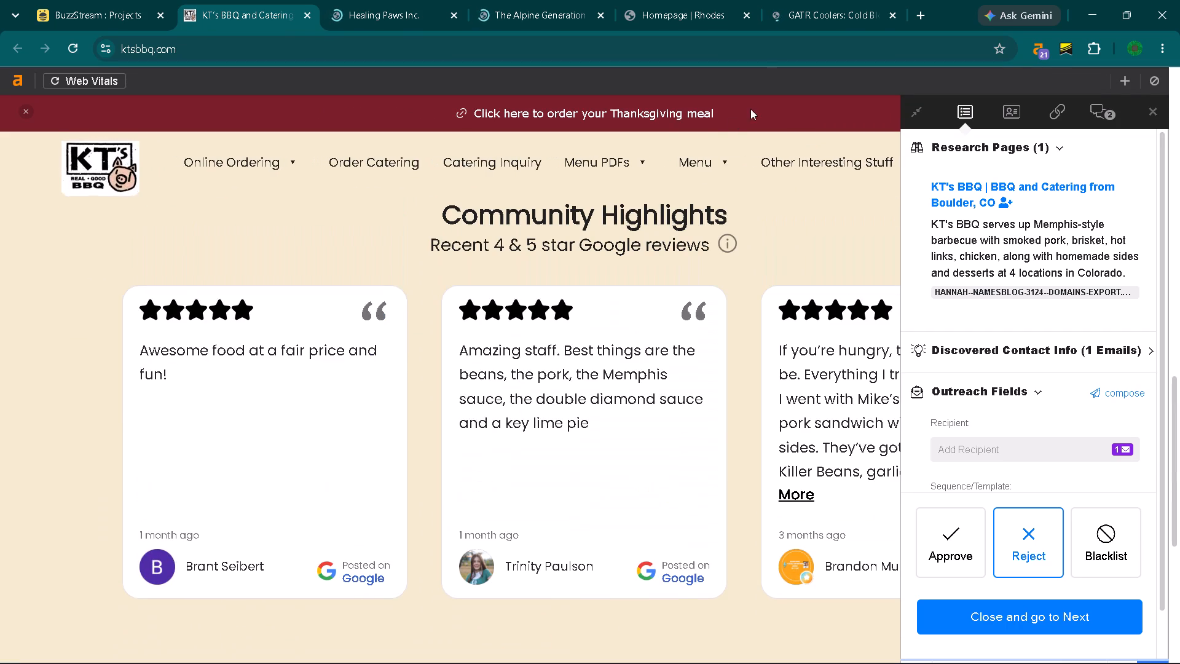
left_click(725, 163)
left_click(0, 413)
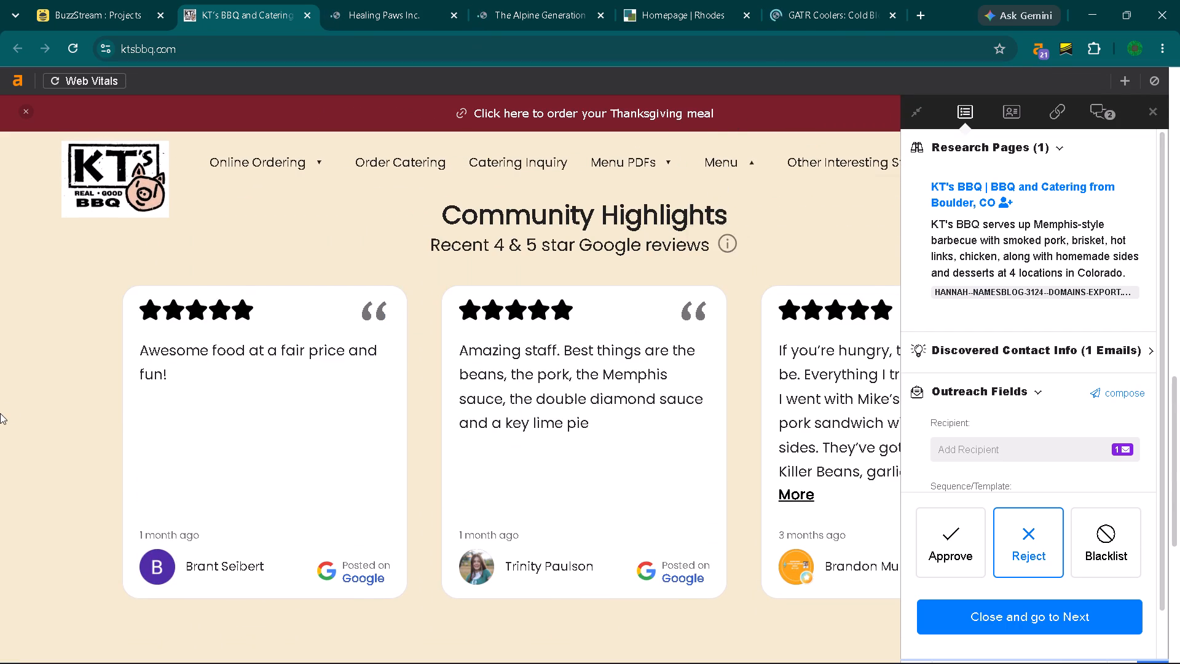
scroll(213, 186, "down", 13)
scroll(427, 418, "down", 4)
left_click(1025, 620)
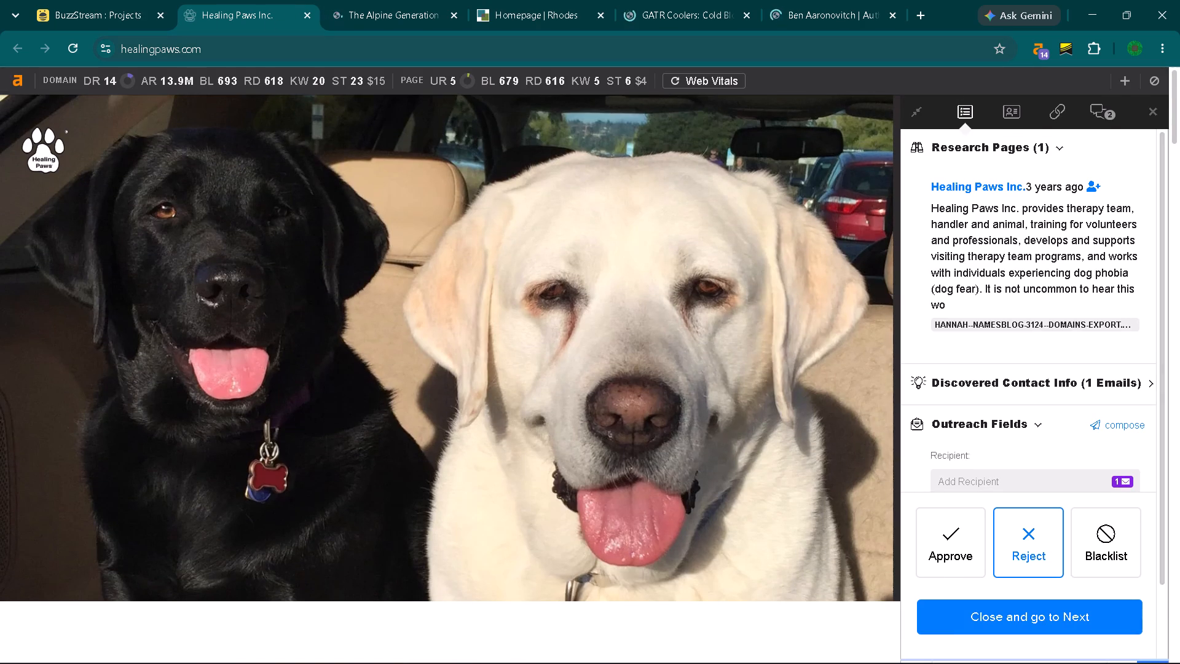
Reject the Healing Paws Inc. prospect and advance to The Alpine Generation site.
left_click(265, 52)
left_click(71, 188)
left_click(1028, 619)
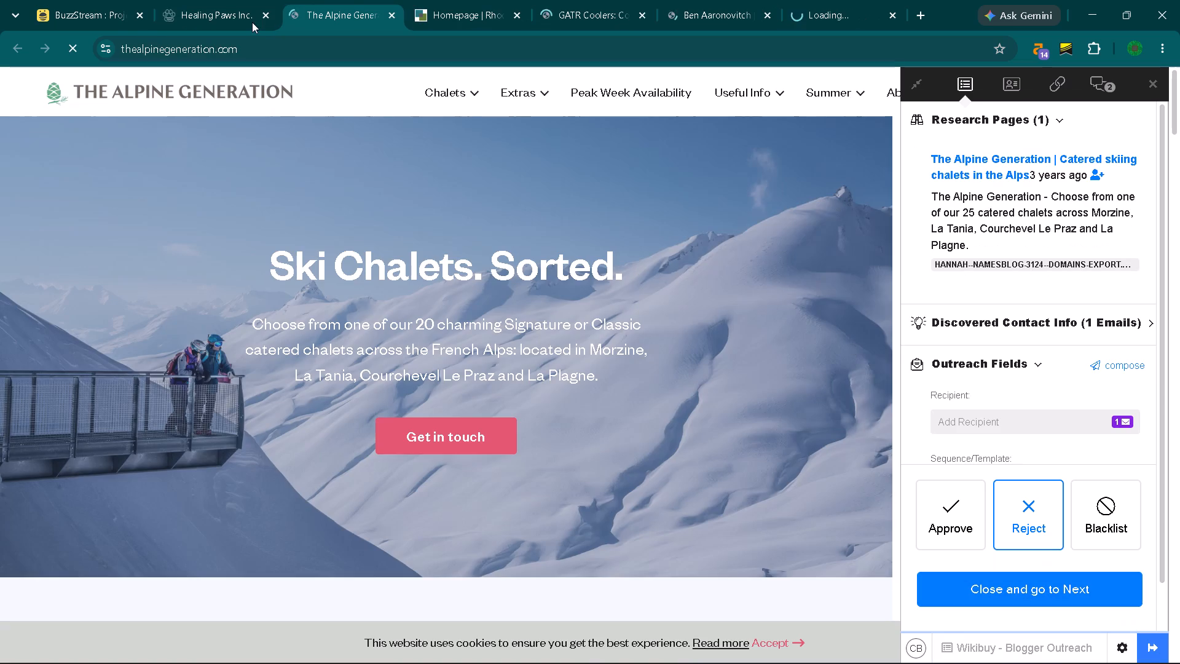
left_click(269, 15)
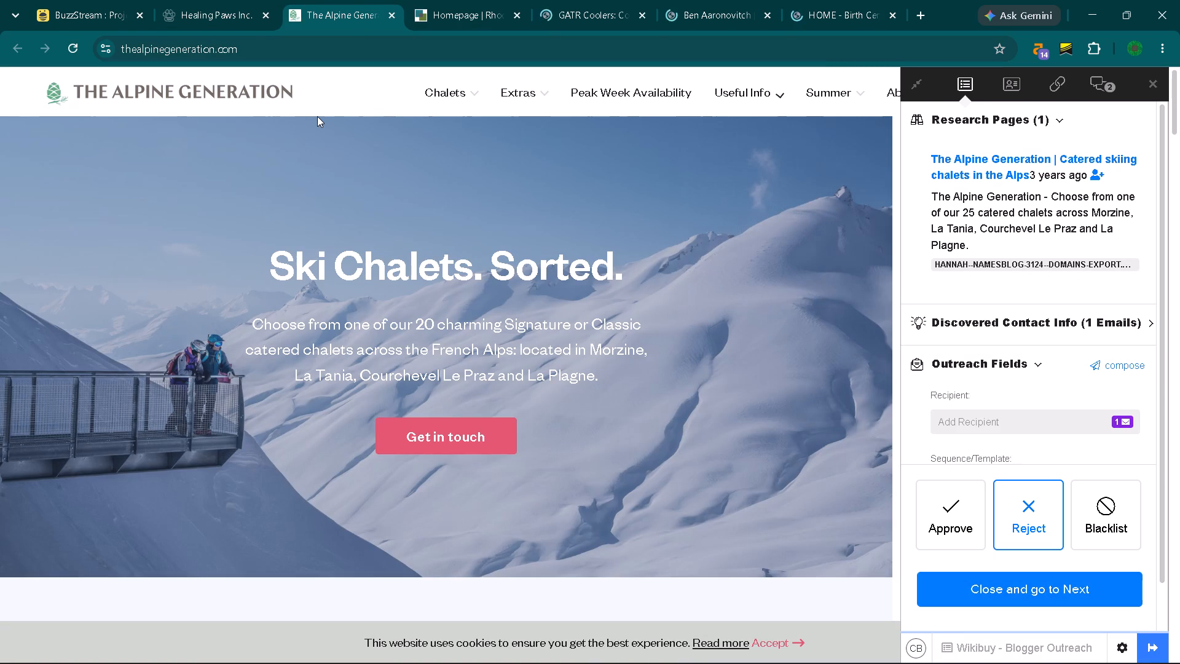
Copy The Alpine Generation's web address and load thealpinegeneration.com in the separate Chrome window.
left_click(389, 44)
key("ctrl+c")
key("ctrl+c")
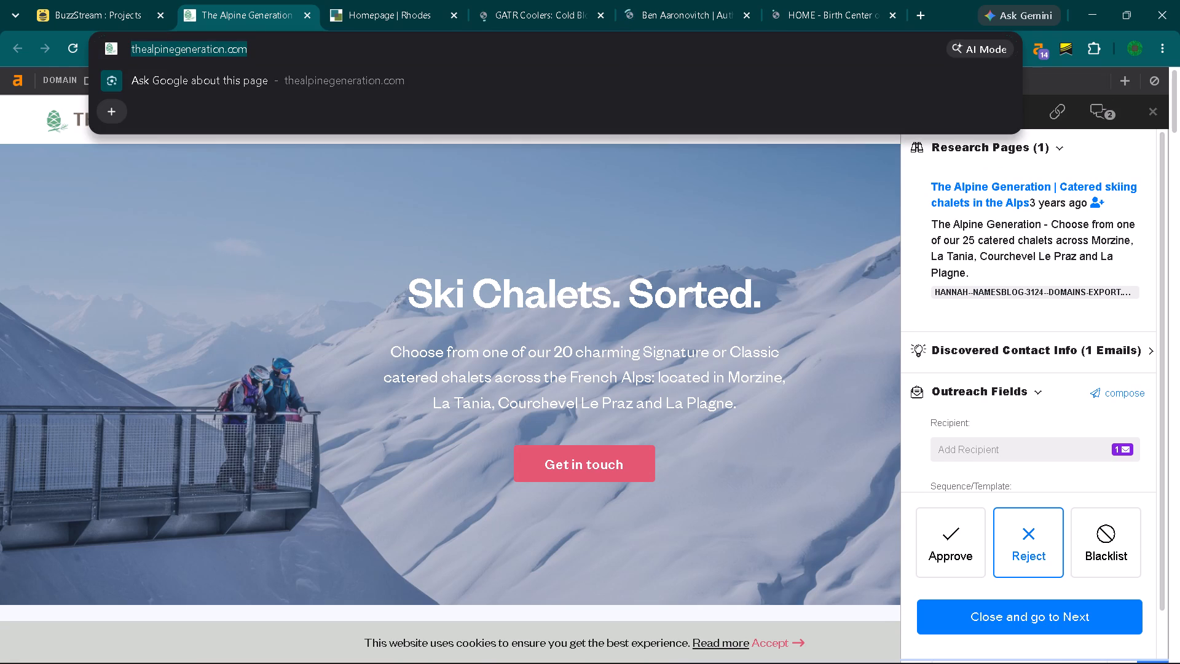
key("ctrl+c")
key("alt+Tab")
left_click(389, 44)
key("ctrl+v")
key("Return")
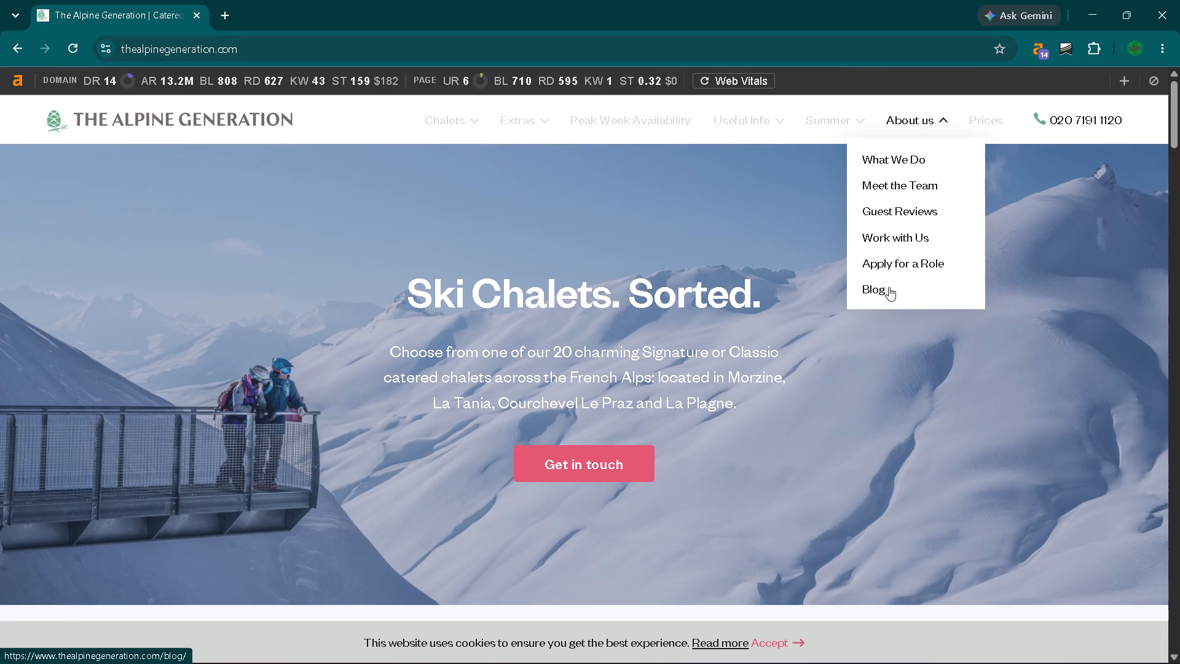
Open The Alpine Generation's blog from the About us section and examine its posts and their dates.
double_click(889, 287)
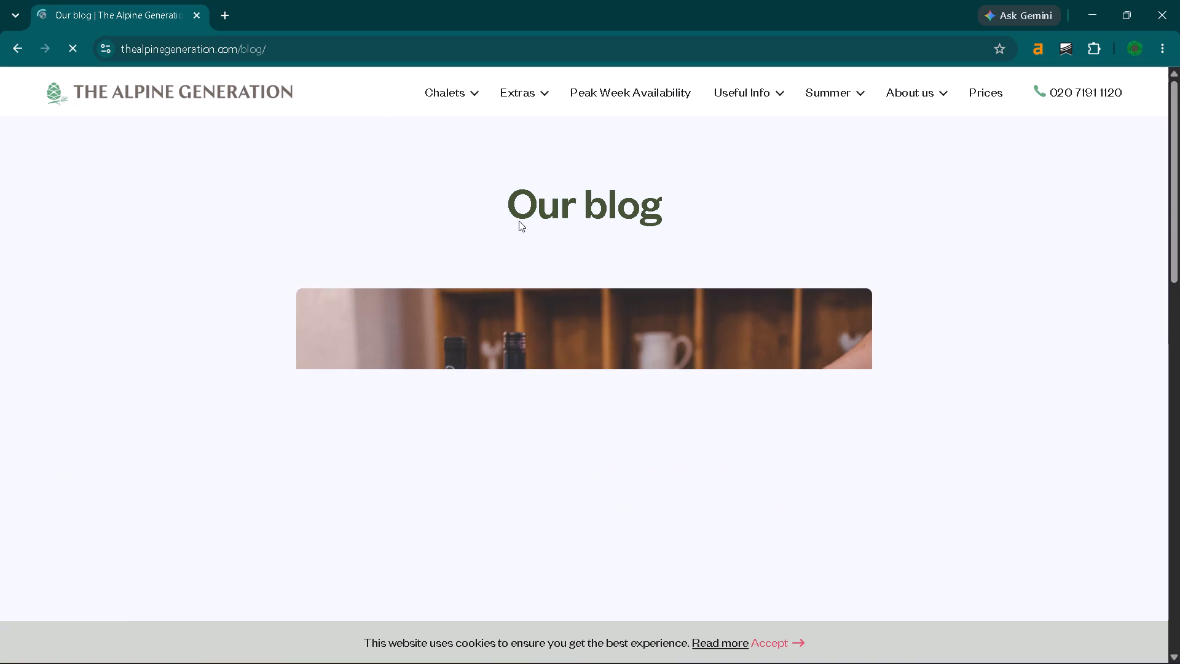
scroll(464, 220, "down", 3)
scroll(324, 323, "up", 1)
scroll(341, 332, "down", 3)
scroll(283, 249, "down", 6)
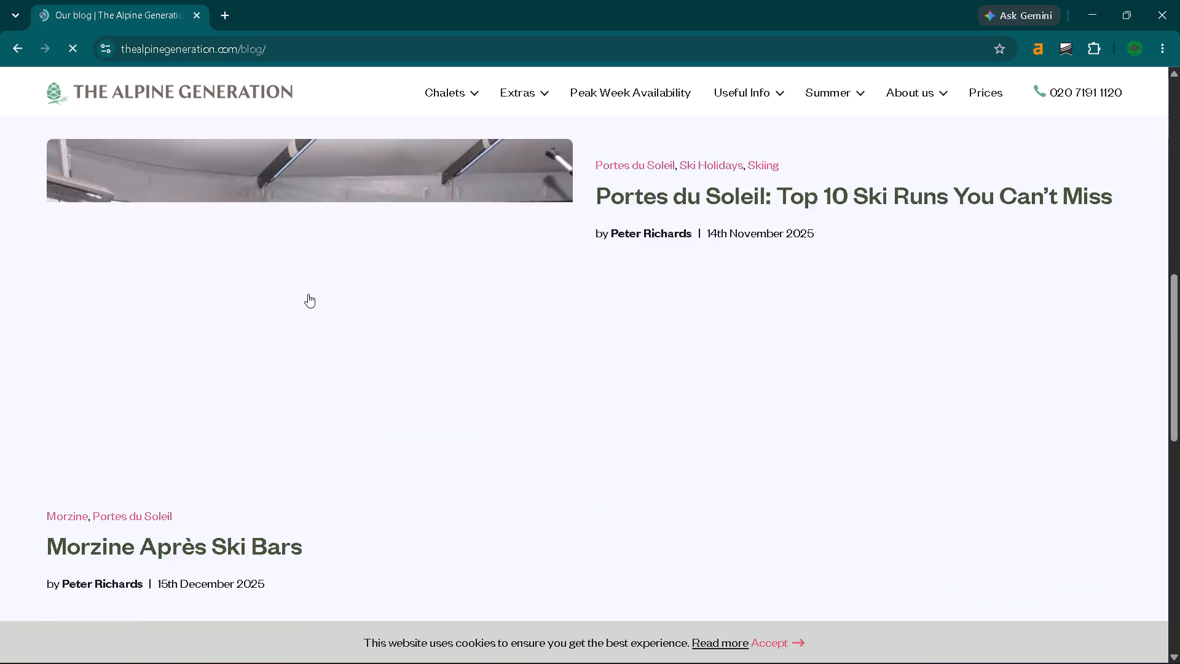
scroll(225, 309, "down", 3)
scroll(461, 225, "up", 9)
scroll(457, 224, "down", 1)
scroll(457, 224, "up", 3)
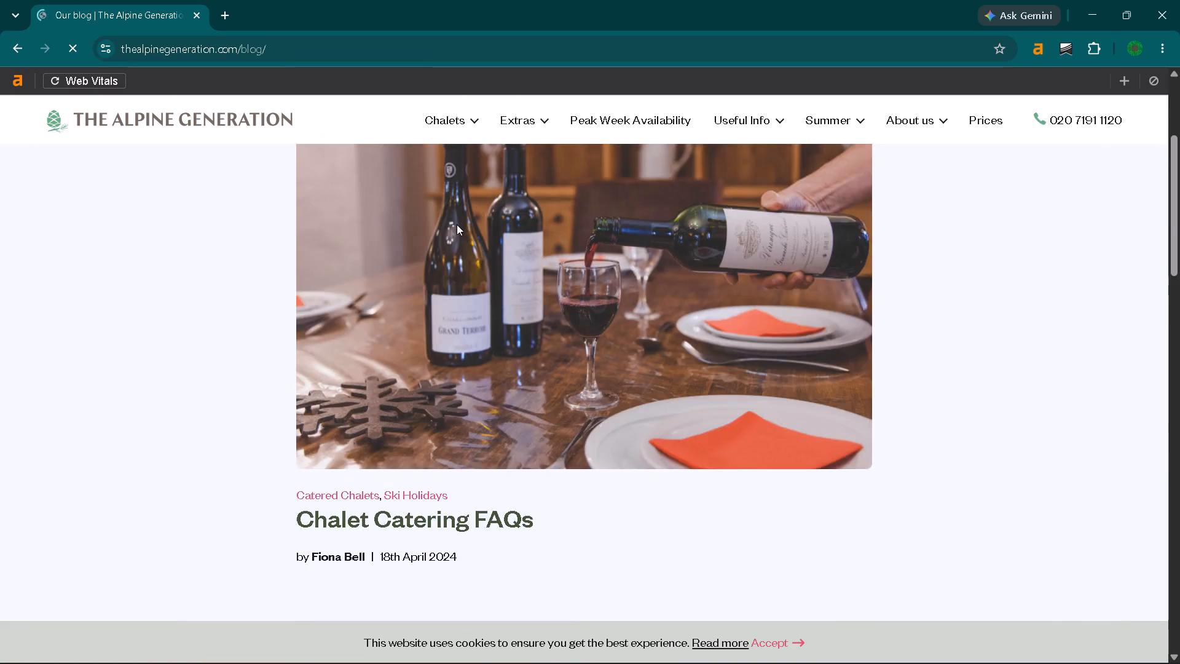
scroll(428, 225, "up", 5)
scroll(77, 191, "down", 3)
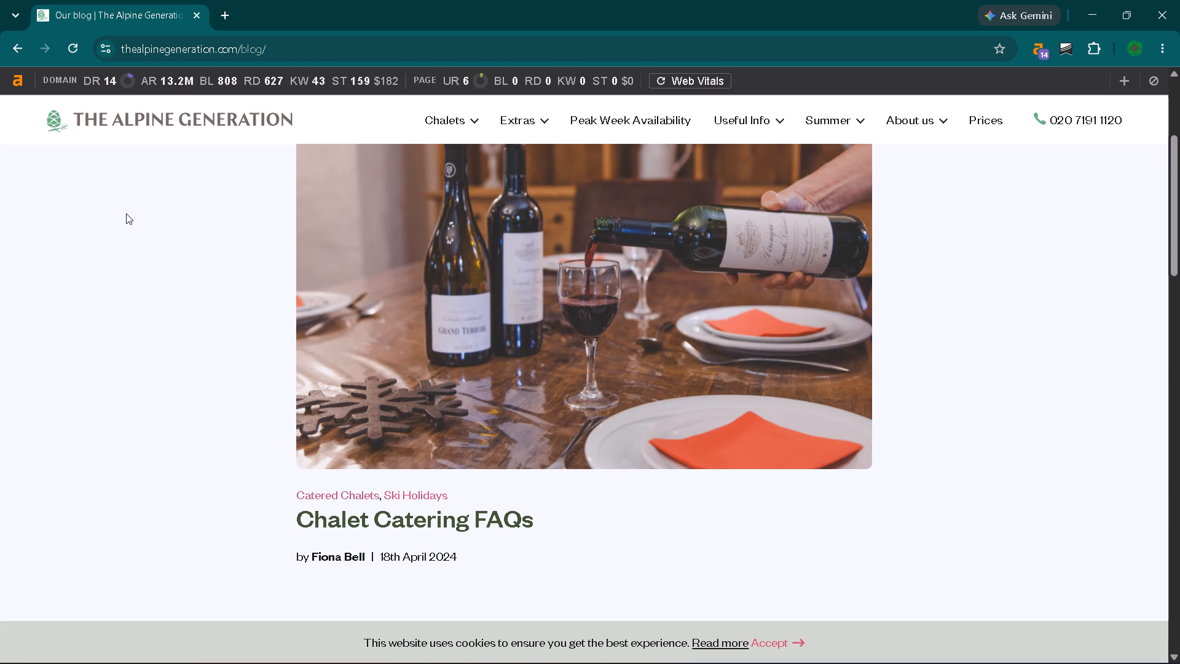
scroll(278, 194, "down", 4)
scroll(621, 307, "up", 9)
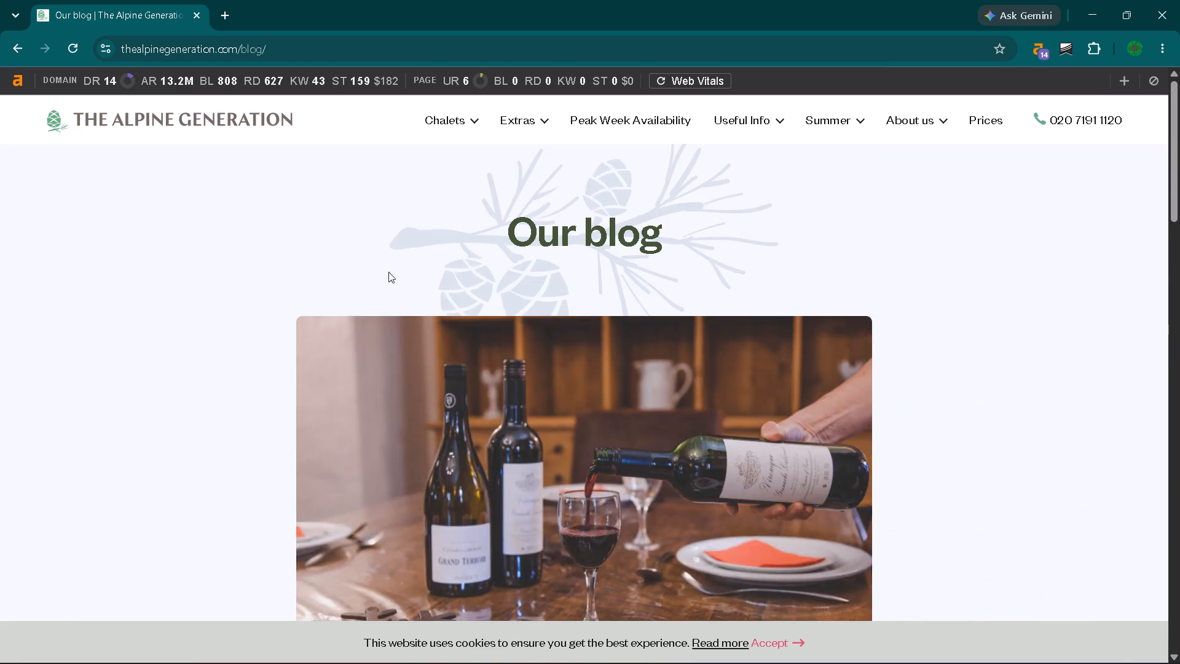
scroll(417, 291, "up", 5)
scroll(419, 289, "down", 7)
scroll(344, 287, "down", 4)
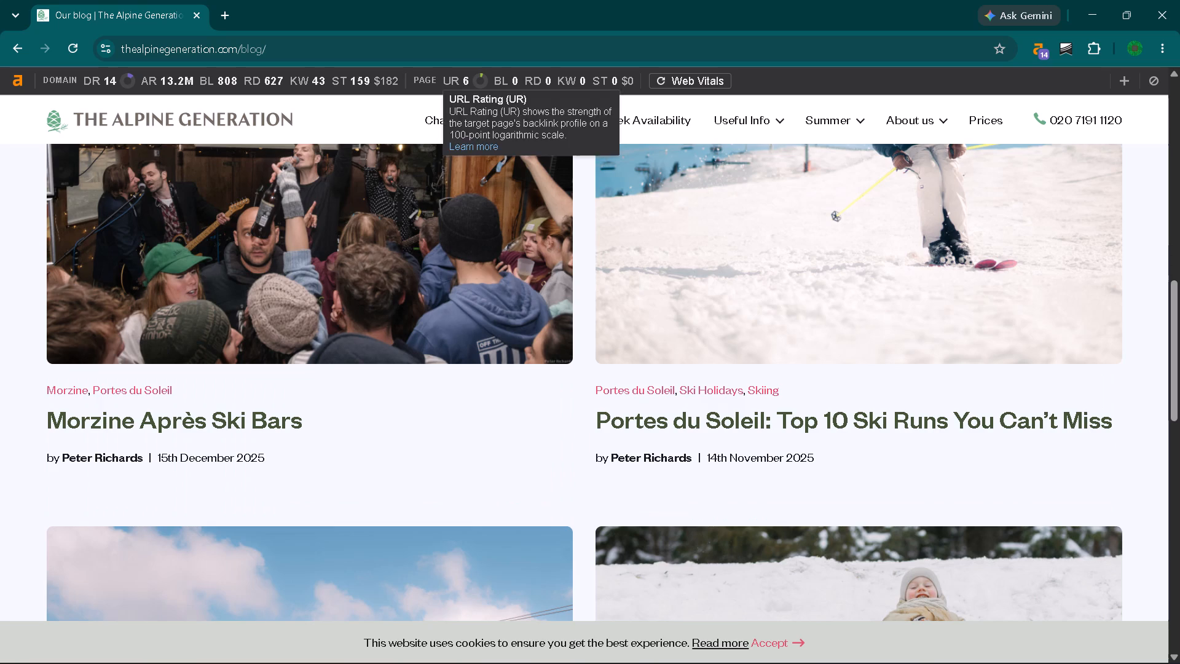
scroll(384, 339, "down", 6)
scroll(488, 240, "down", 1)
scroll(213, 377, "down", 6)
scroll(121, 362, "up", 2)
scroll(132, 377, "down", 3)
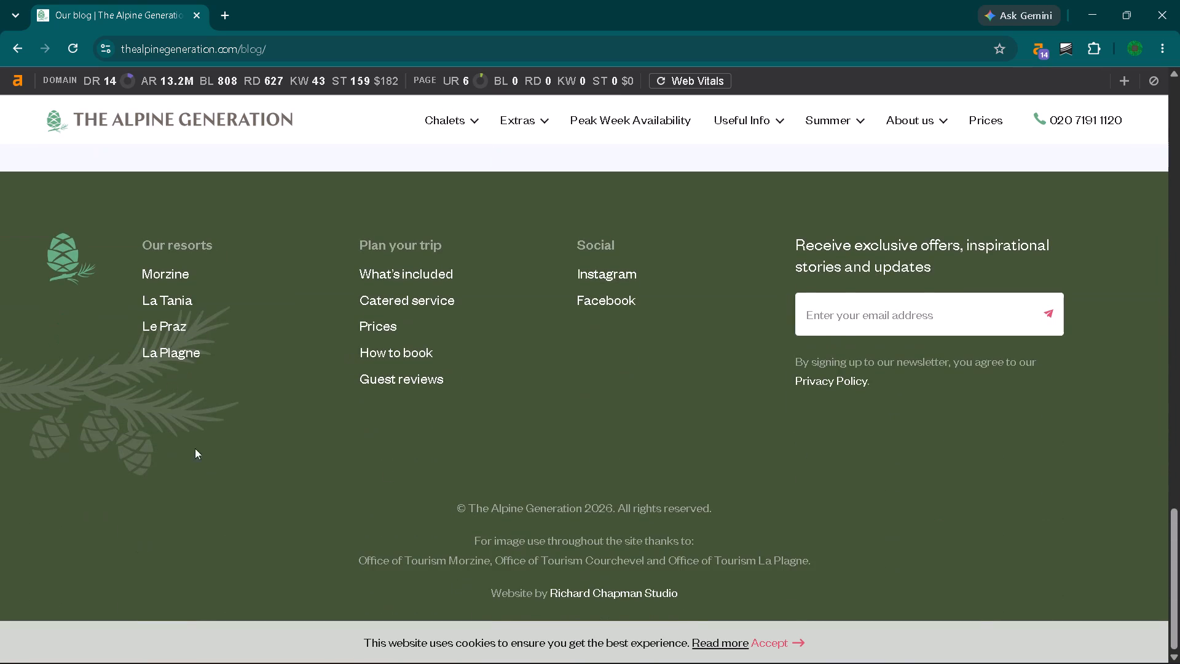
scroll(195, 448, "down", 2)
Return to the BuzzStream prospect window and close The Alpine Generation prospect as rejected.
key("alt+Tab")
left_click(1003, 613)
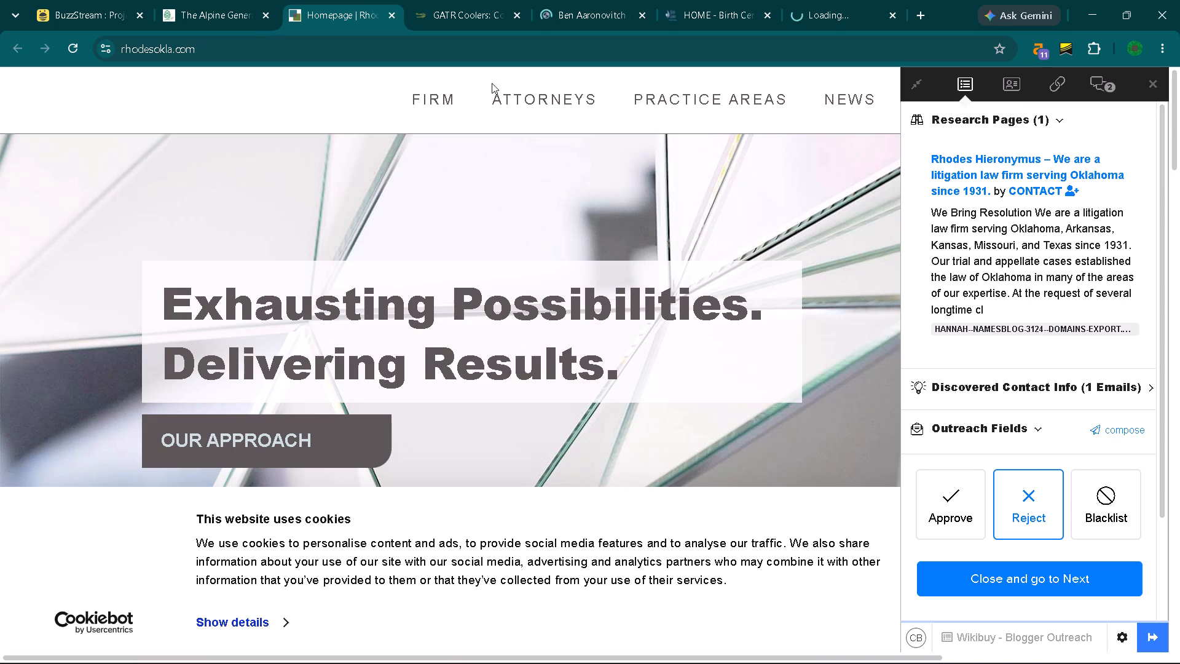
Look over the Rhodes Hieronymus home page for suitable blog content and close the prospect as rejected.
left_click_drag(26, 316, 34, 318)
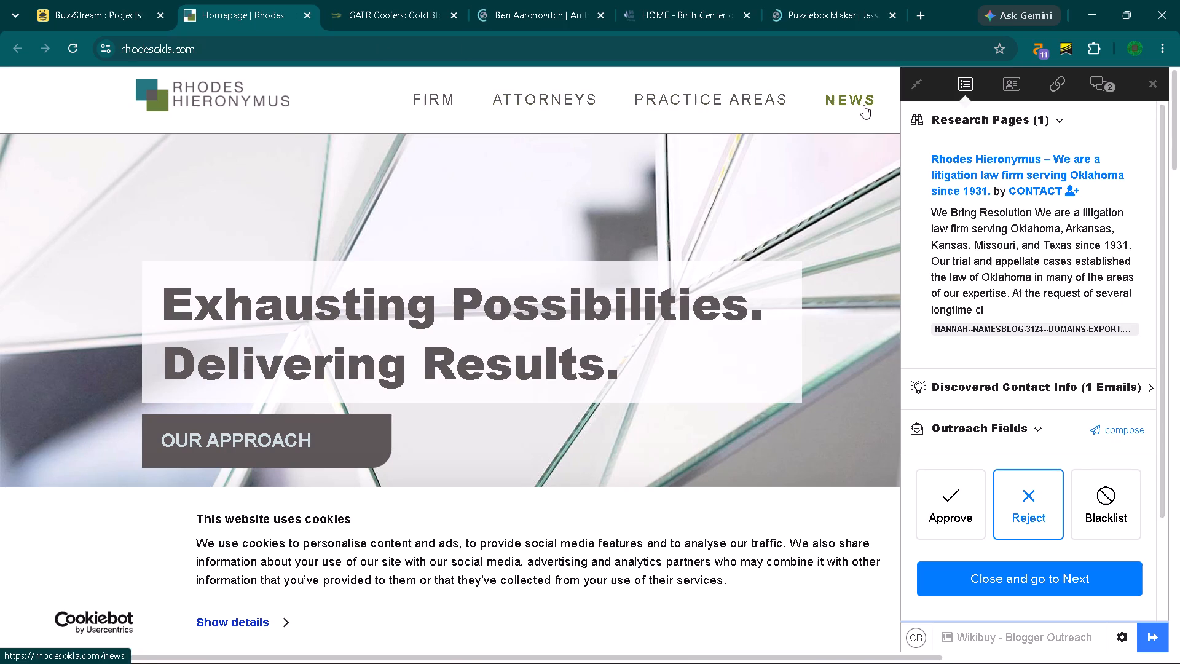
scroll(515, 182, "down", 7)
scroll(104, 383, "up", 3)
scroll(123, 432, "down", 7)
scroll(309, 450, "up", 1)
scroll(395, 455, "down", 9)
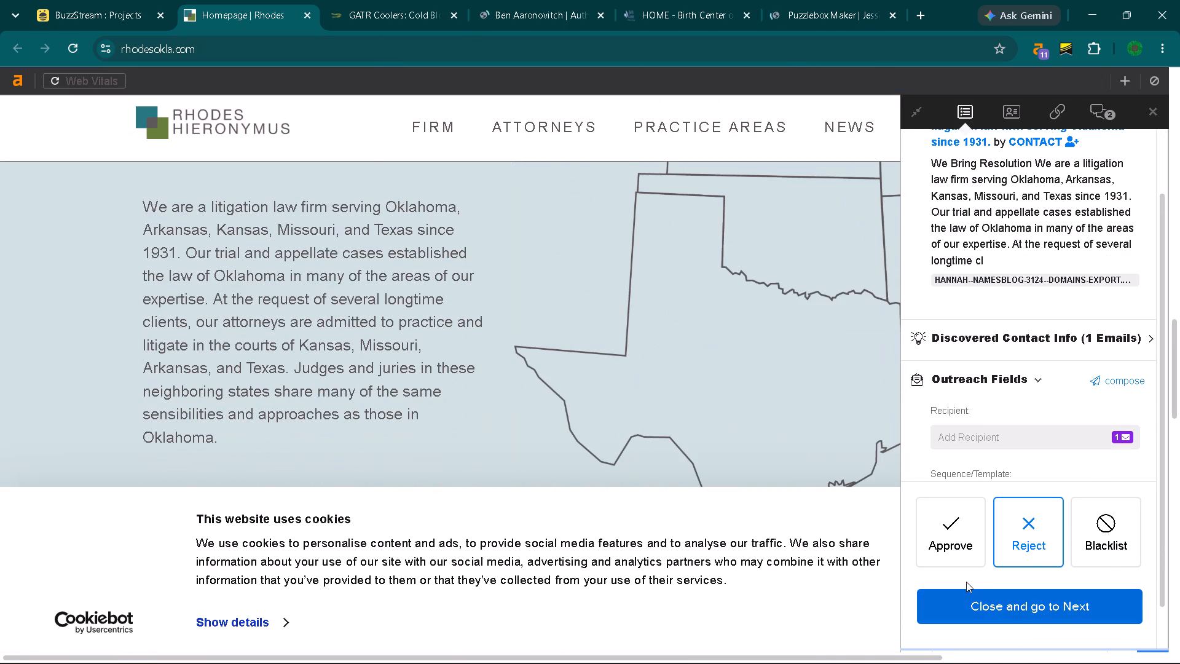
left_click(966, 582)
left_click(983, 606)
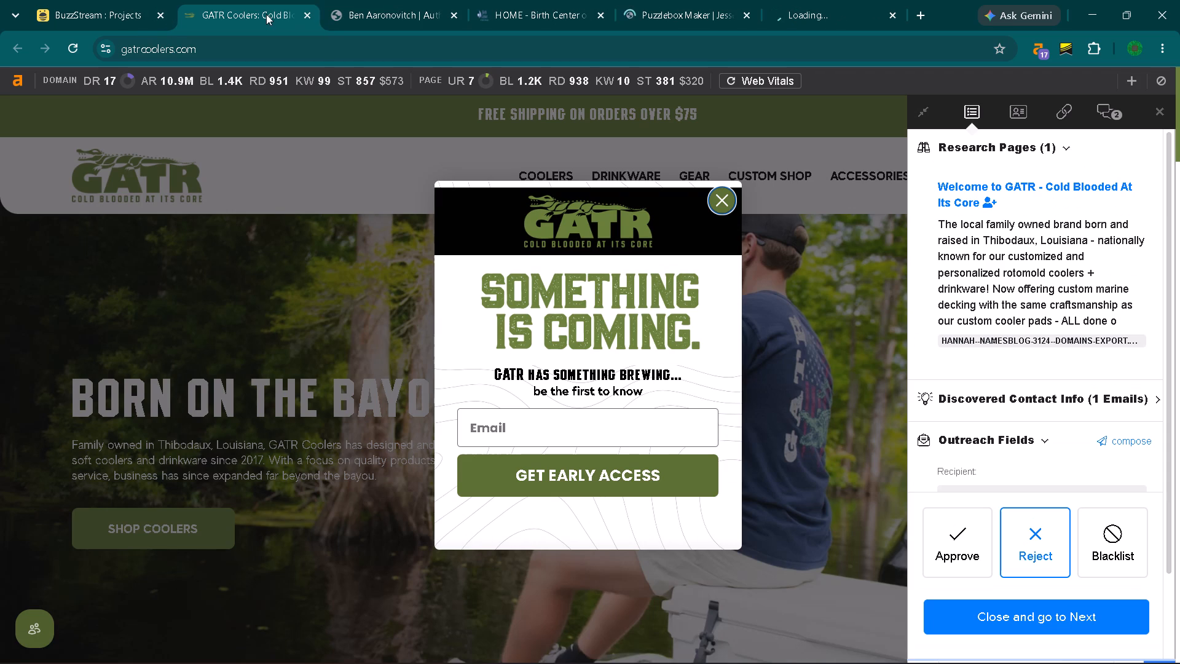
Dismiss the GATR early-access offer, copy the site's address, and load gatrcoolers.com in the separate Chrome window.
left_click(160, 216)
left_click(265, 45)
key("ctrl+c")
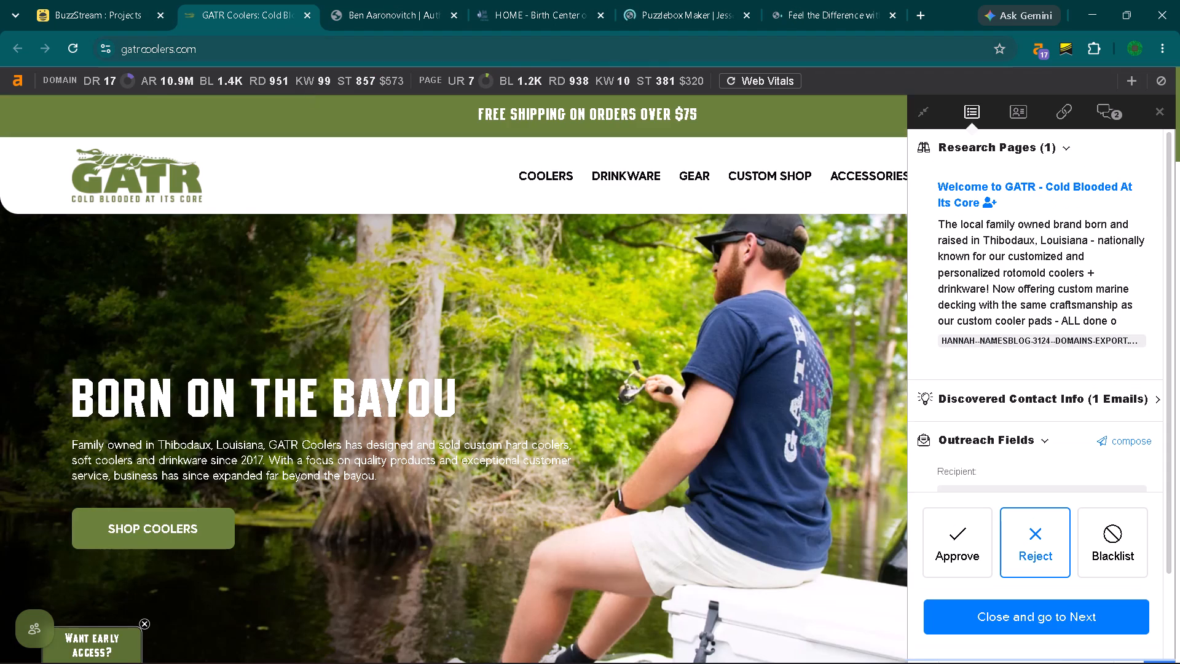
key("ctrl+c")
key("ctrl+c")
key("alt+Tab")
left_click(265, 45)
key("ctrl+v")
key("Return")
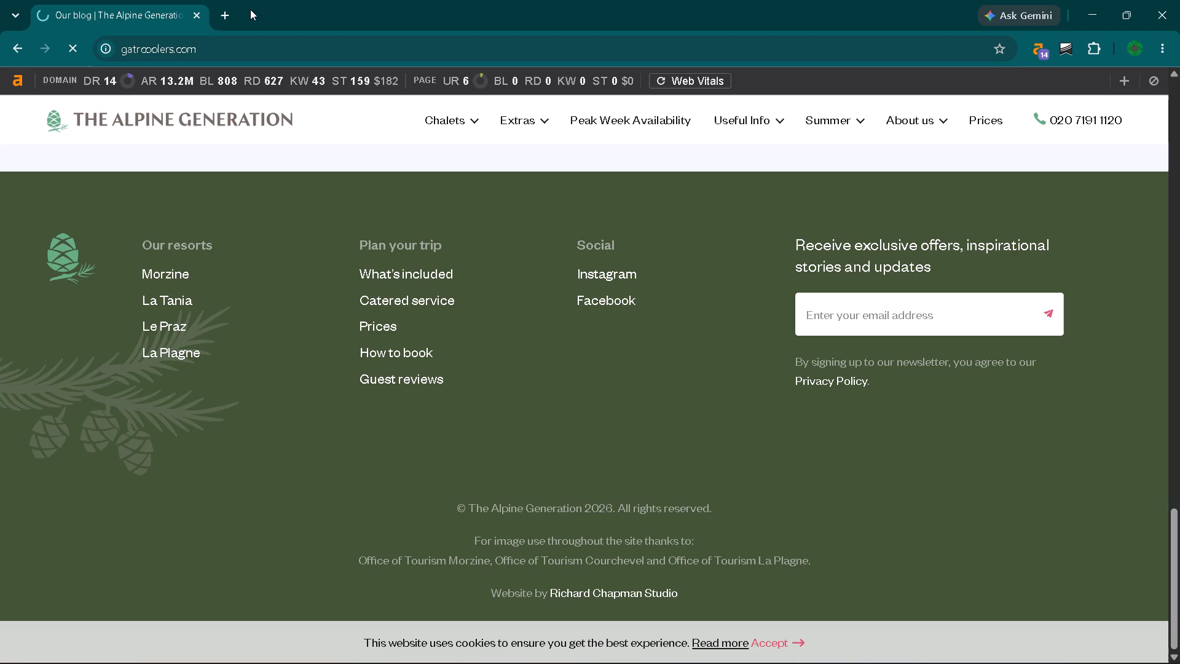
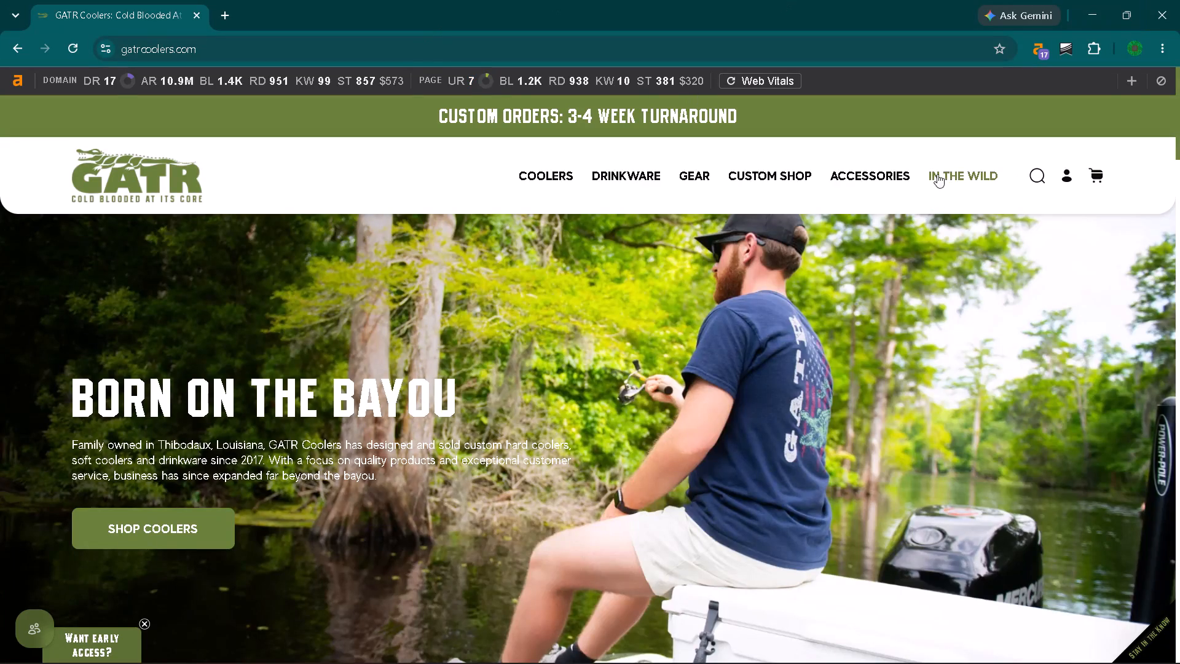
Open GATR's In the Wild blog and open its duck hunting, saltwater fishing and wheeled coolers posts in separate tabs.
triple_click(961, 173)
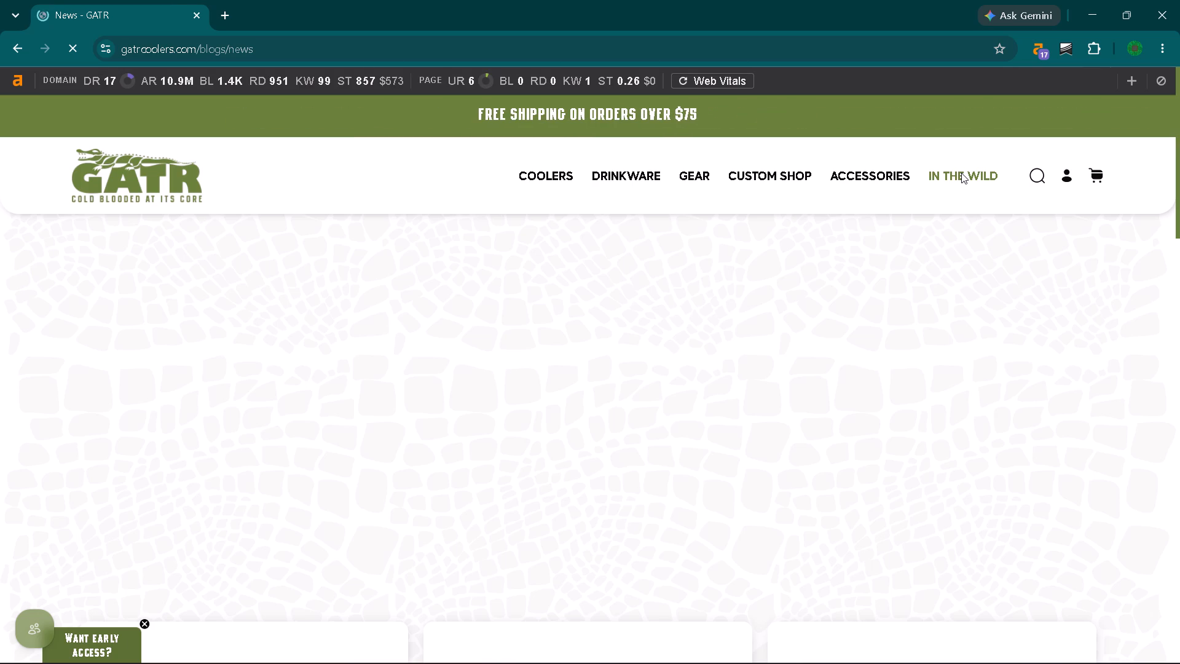
scroll(0, 248, "down", 3)
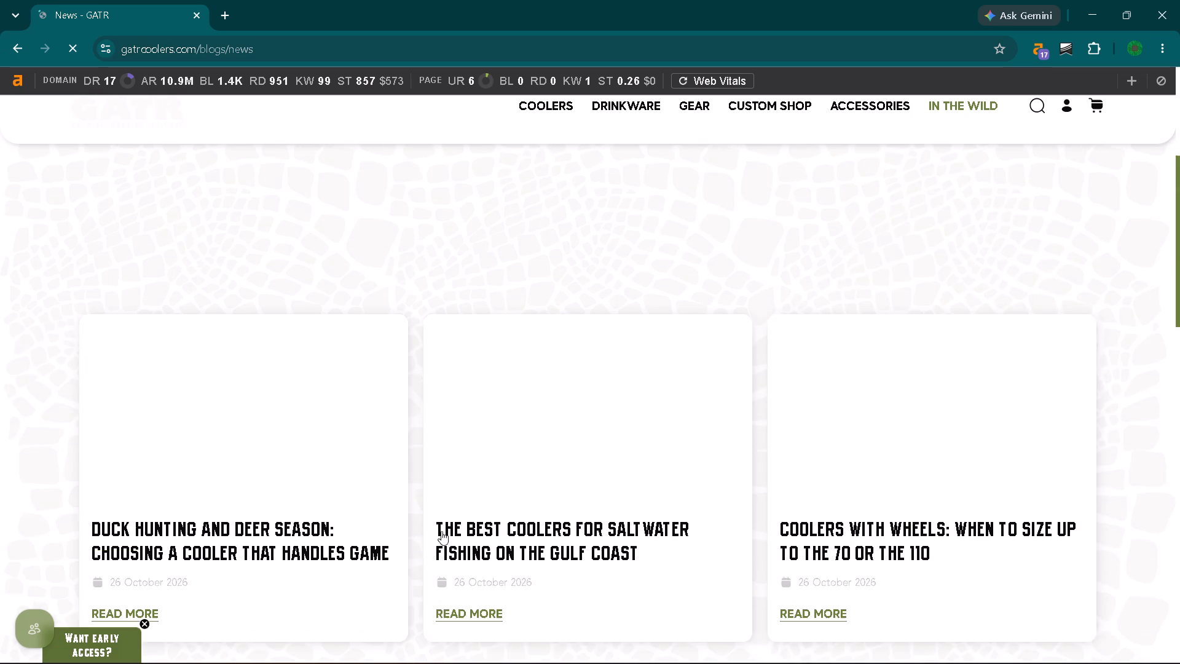
scroll(441, 531, "down", 3)
right_click(189, 473)
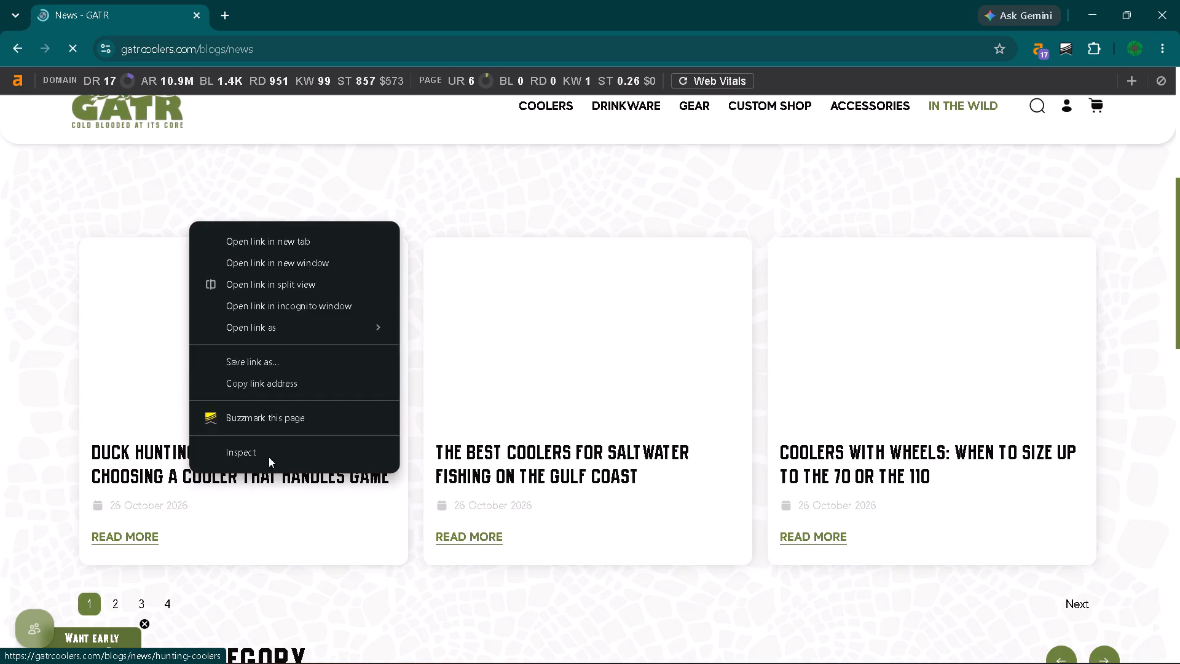
left_click(286, 242)
scroll(669, 290, "down", 3)
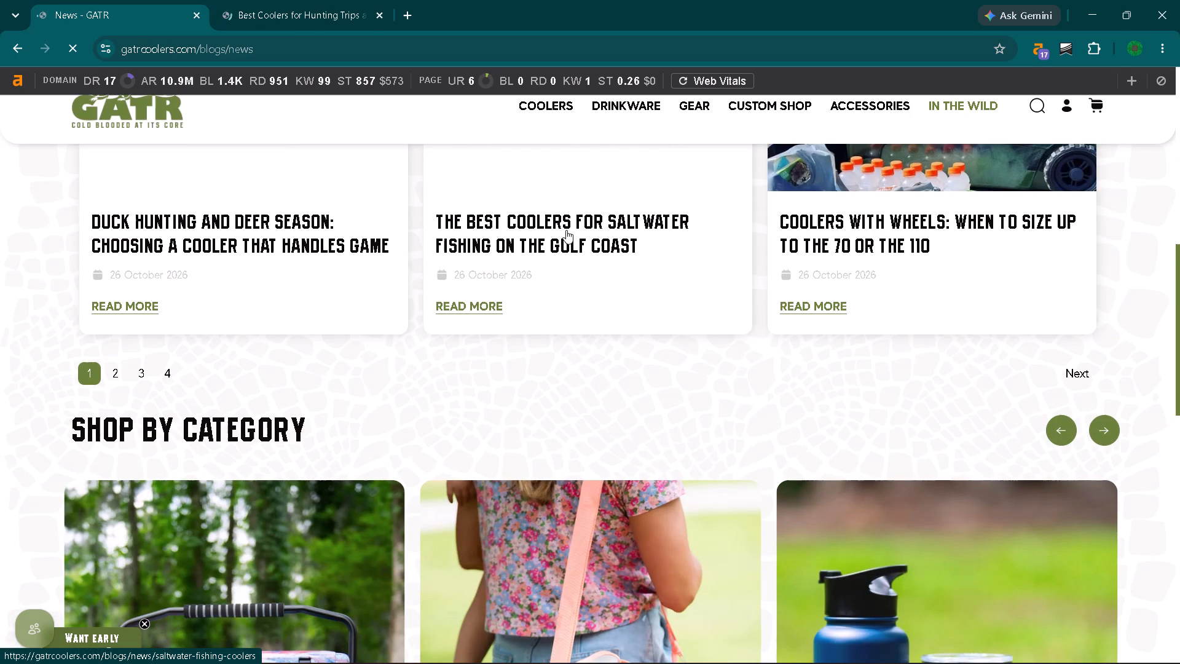
right_click(566, 230)
left_click(629, 240)
right_click(880, 235)
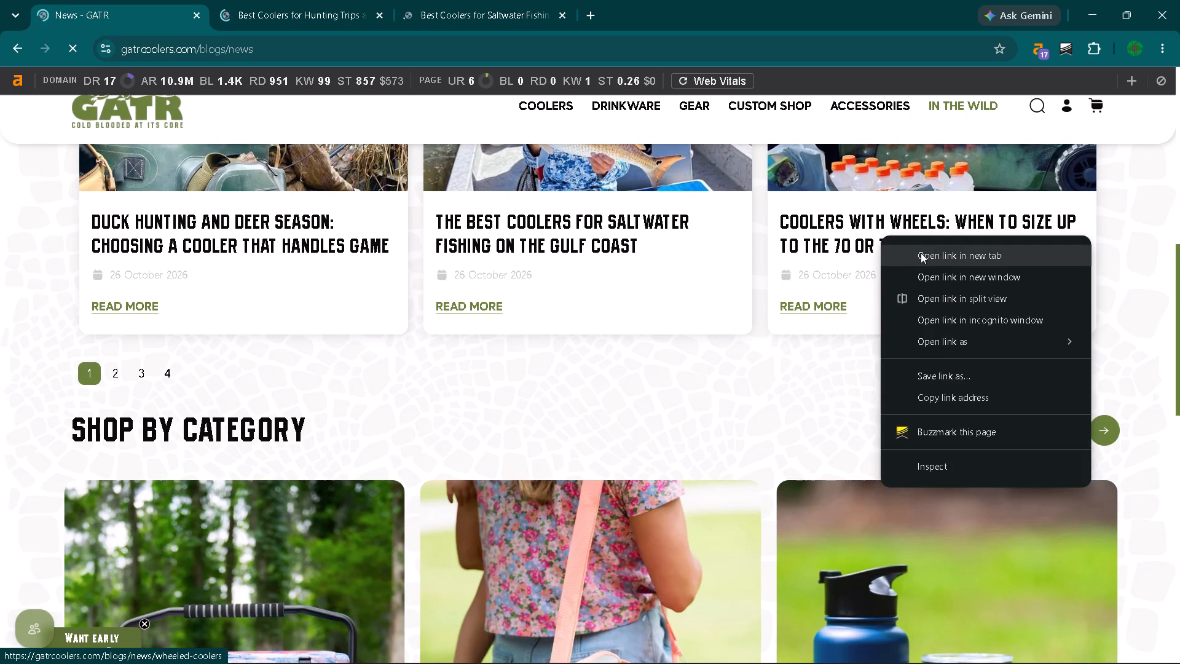
left_click(921, 253)
Look over the rest of the GATR blog listing page and go to page 2 of the posts.
scroll(626, 298, "down", 8)
scroll(677, 342, "up", 2)
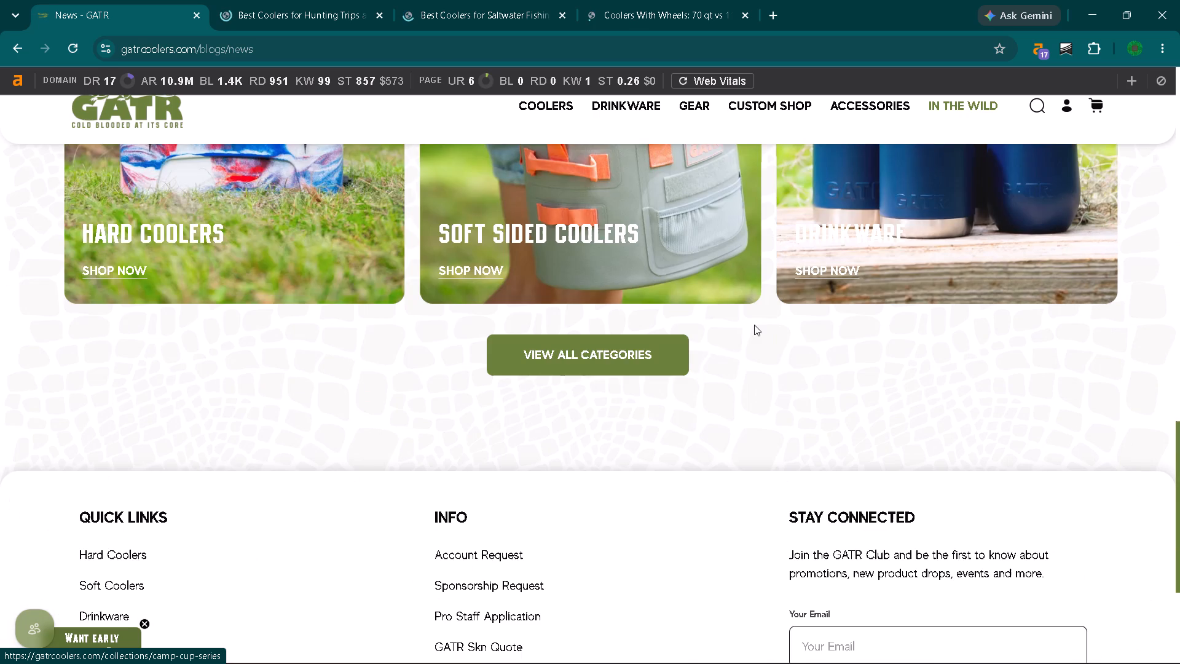
scroll(754, 325, "up", 5)
scroll(620, 393, "down", 1)
scroll(662, 398, "up", 4)
scroll(442, 435, "up", 7)
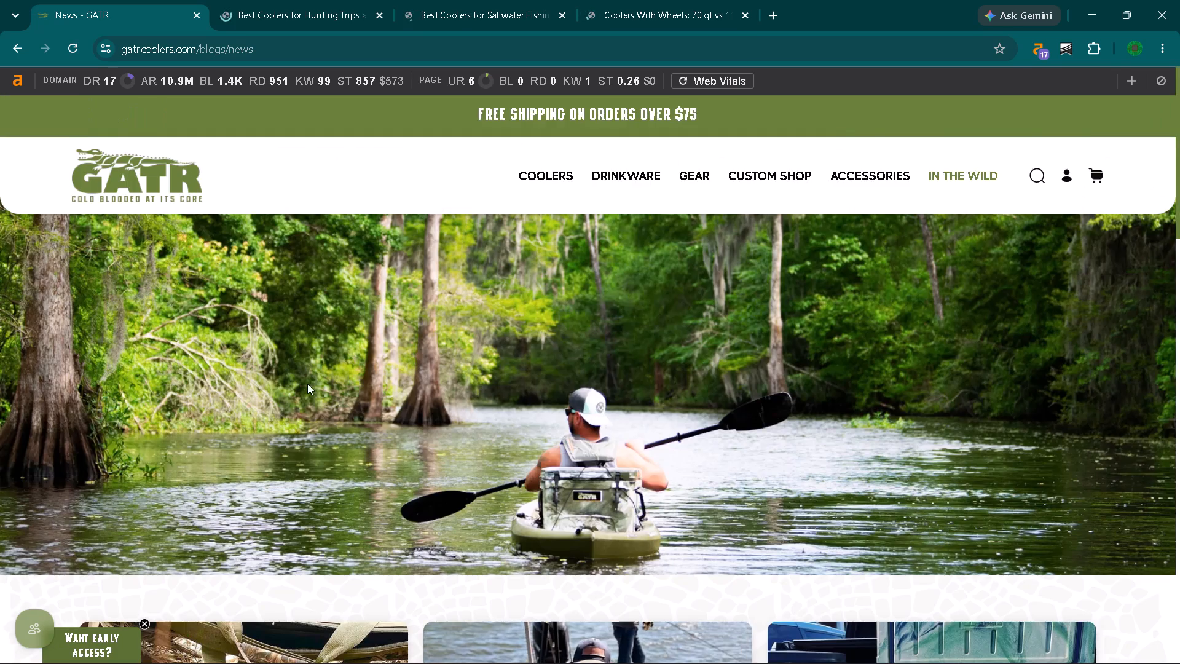
scroll(185, 367, "down", 8)
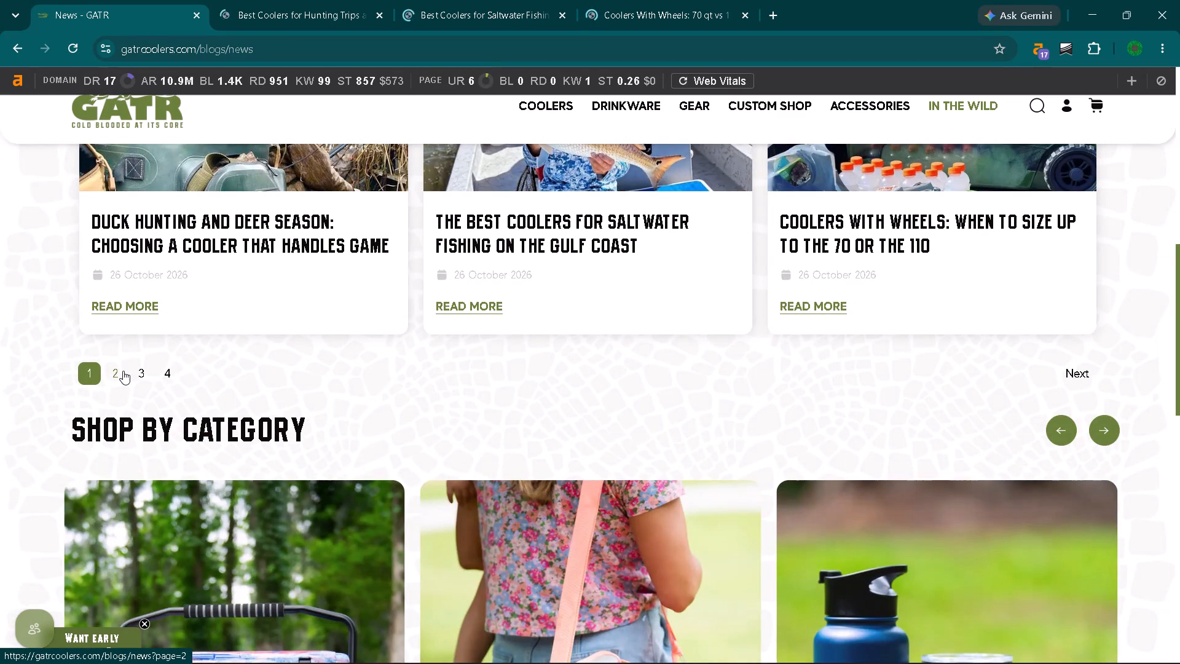
left_click(122, 371)
Examine the duck hunting and deer season cooler post through to its end, then close its tab.
left_click(309, 0)
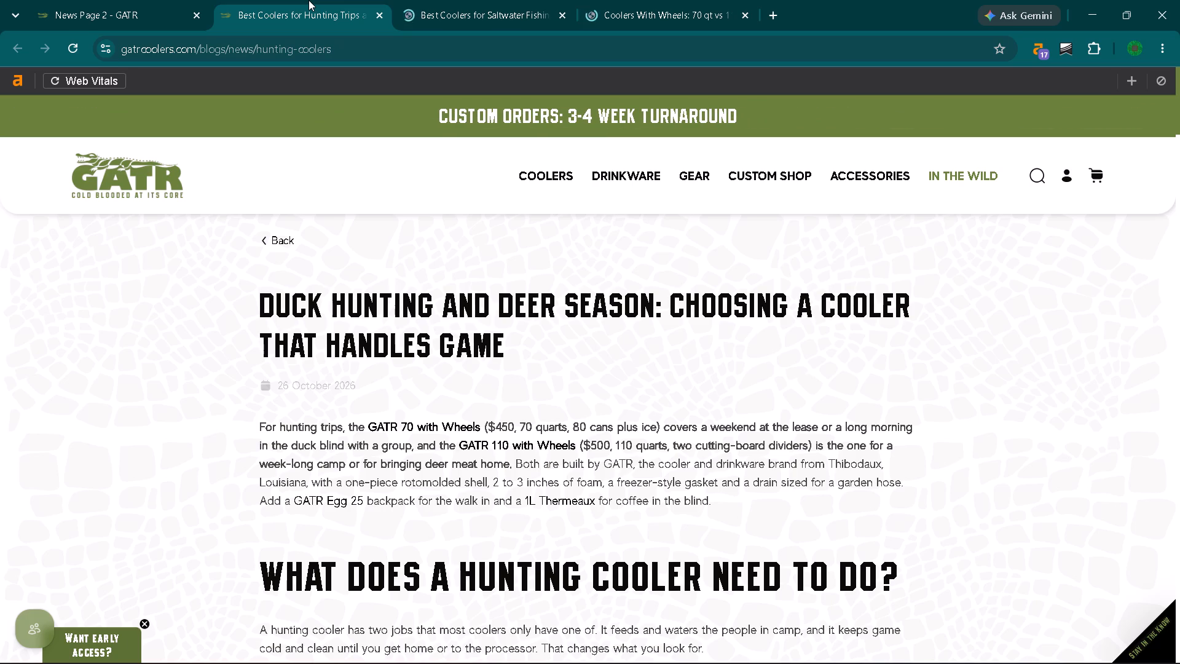
scroll(590, 575, "down", 6)
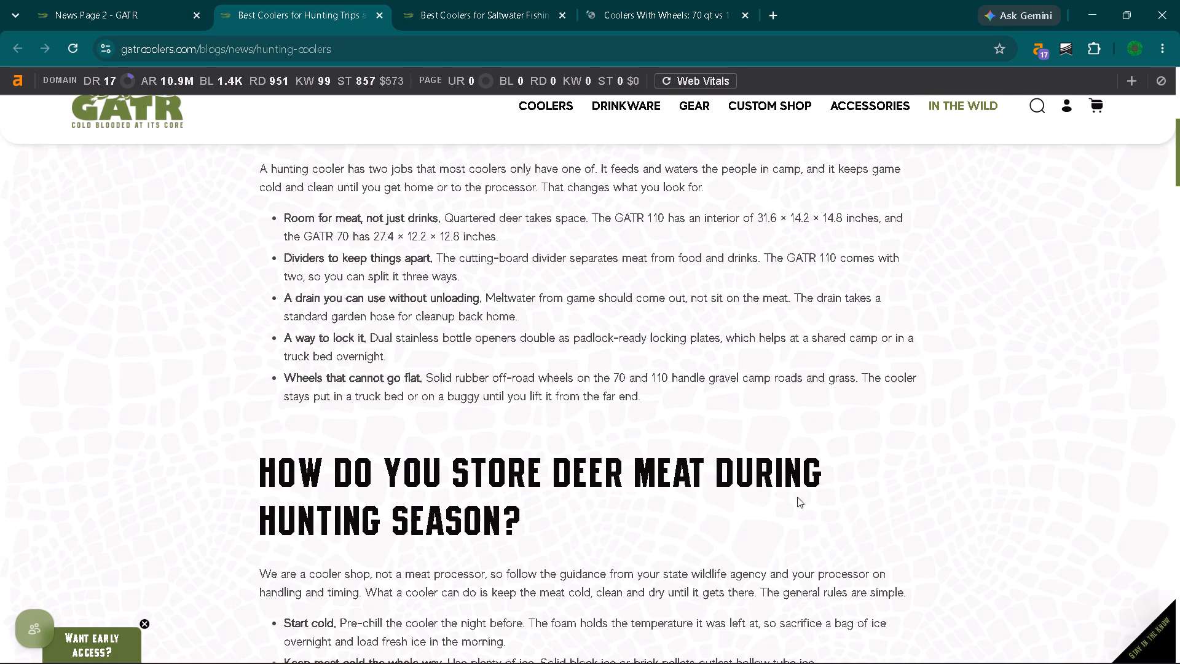
scroll(551, 528, "down", 3)
scroll(245, 390, "down", 7)
scroll(302, 312, "up", 1)
scroll(302, 312, "down", 2)
scroll(525, 341, "down", 5)
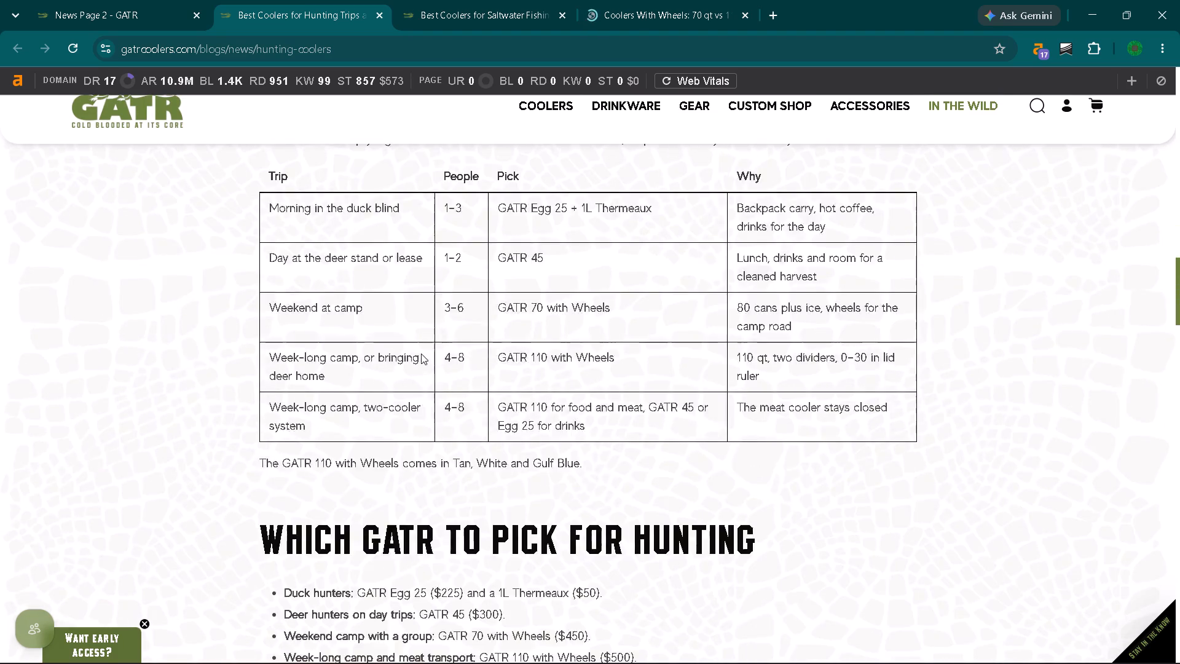
scroll(421, 354, "down", 9)
scroll(344, 311, "up", 1)
scroll(329, 331, "down", 12)
scroll(359, 339, "up", 3)
scroll(391, 340, "down", 2)
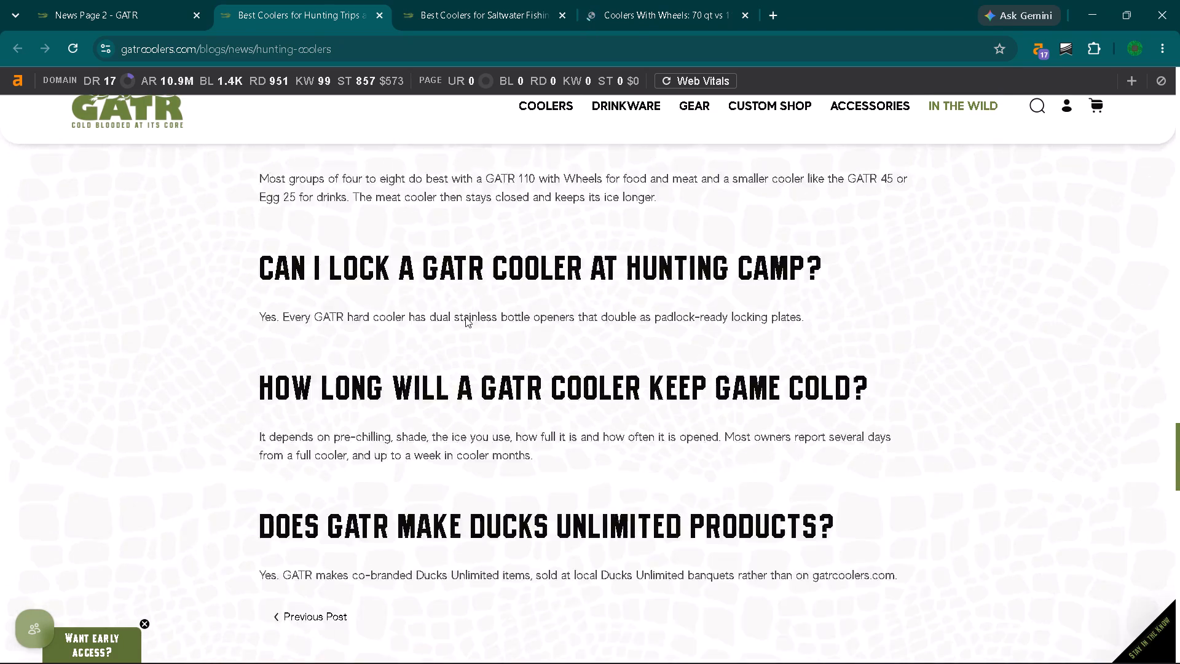
scroll(465, 317, "down", 6)
left_click(380, 9)
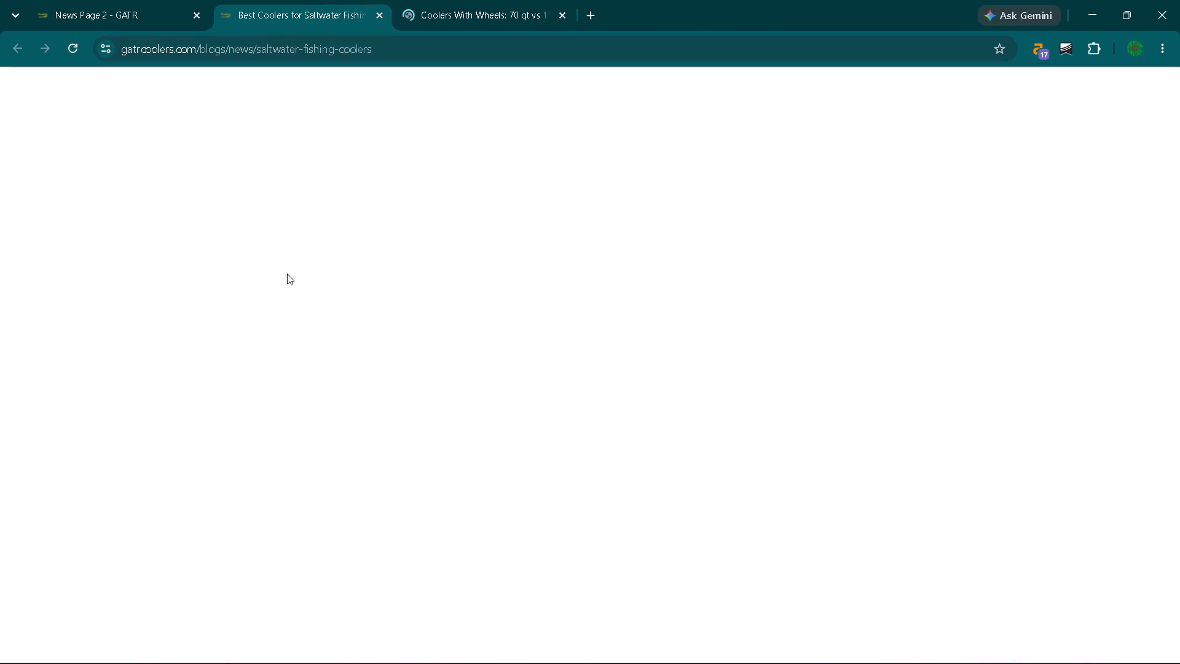
Examine the saltwater fishing coolers post down to its related posts, then close its tab.
scroll(336, 411, "down", 7)
left_click(483, 0)
left_click(305, 0)
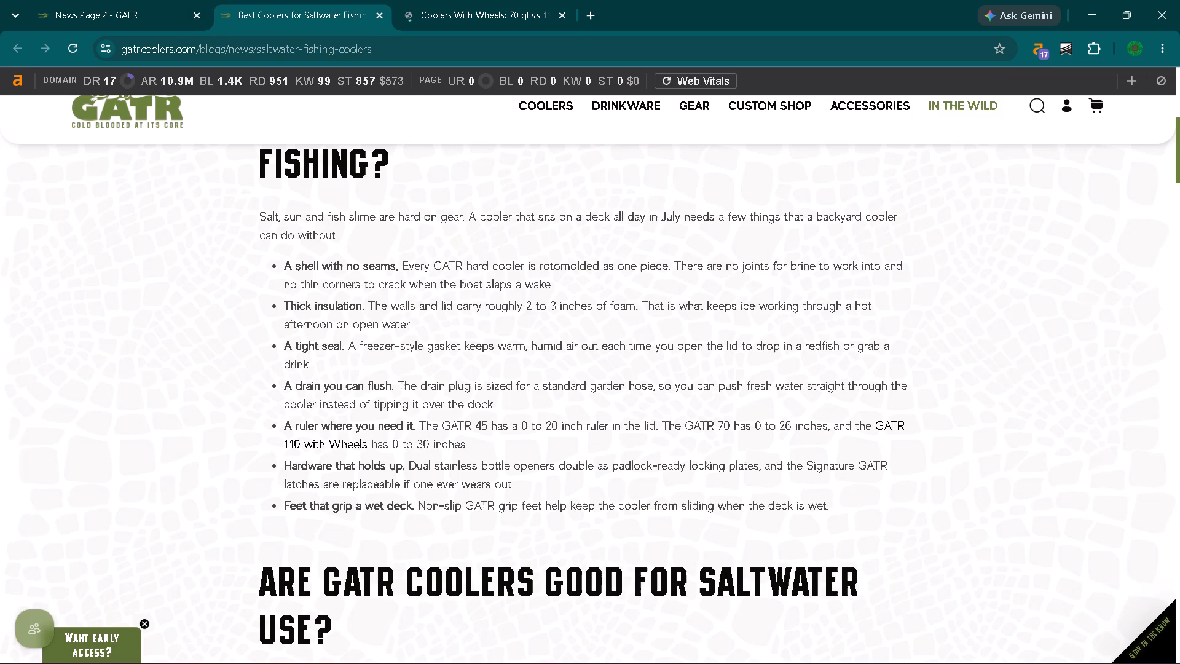
scroll(375, 390, "down", 7)
scroll(533, 432, "down", 1)
scroll(431, 398, "down", 7)
scroll(348, 407, "down", 5)
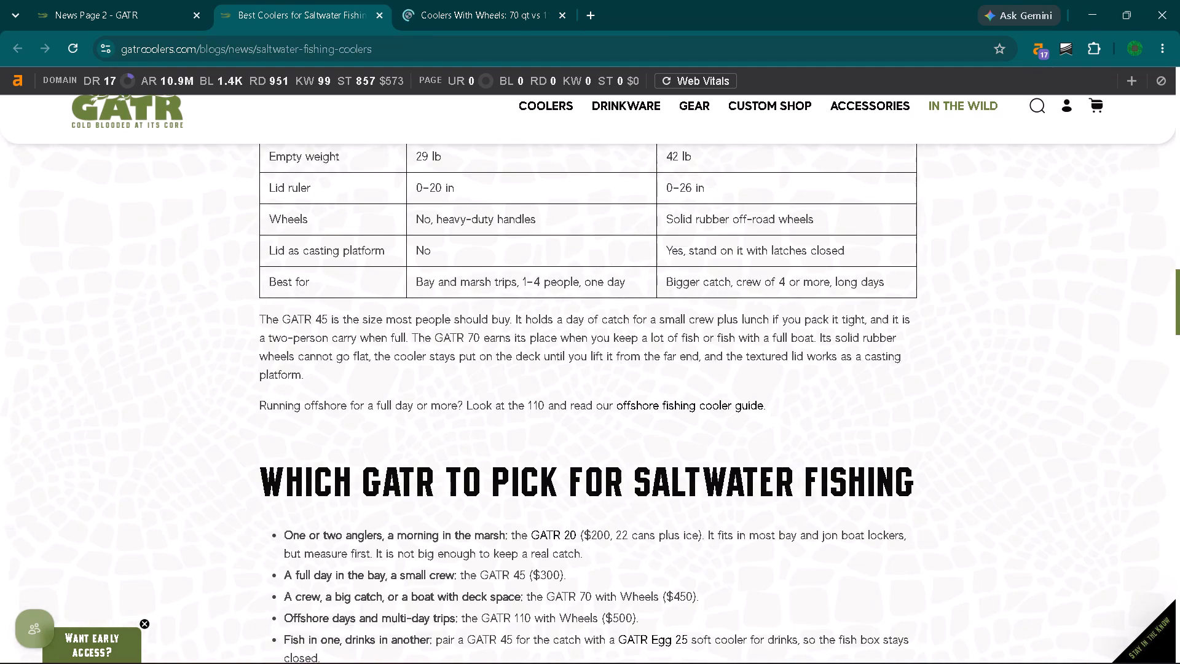
scroll(387, 362, "down", 20)
scroll(387, 362, "down", 7)
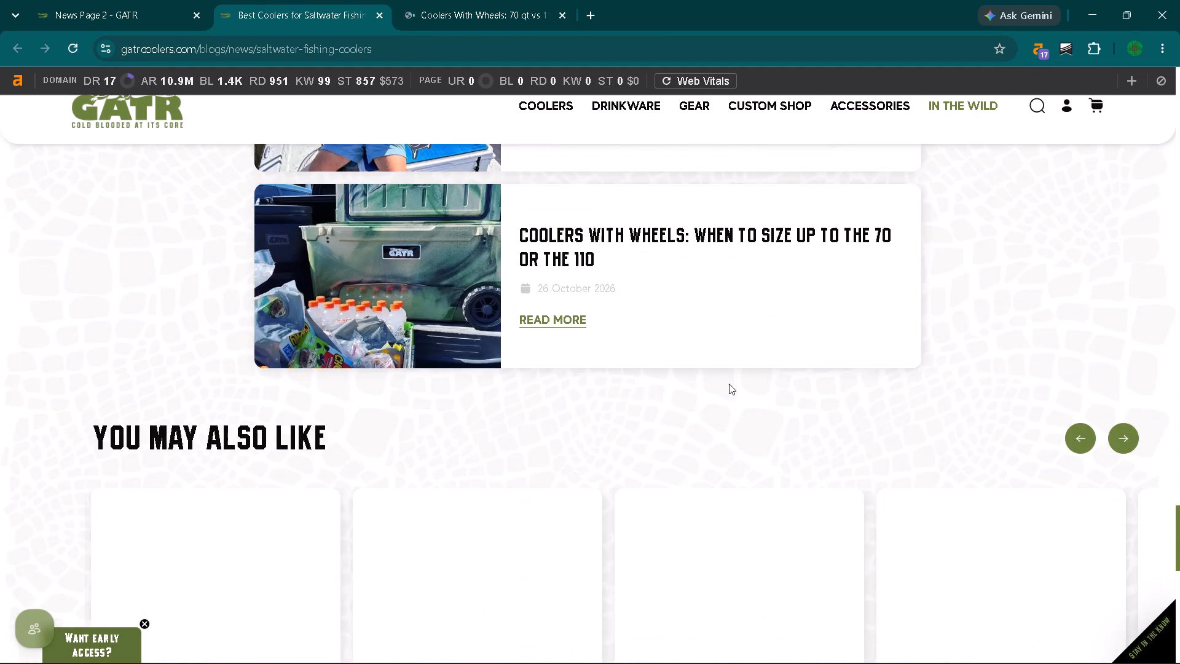
key("ctrl+w")
Examine the content of the Coolers With Wheels post.
scroll(411, 460, "down", 9)
scroll(337, 391, "down", 8)
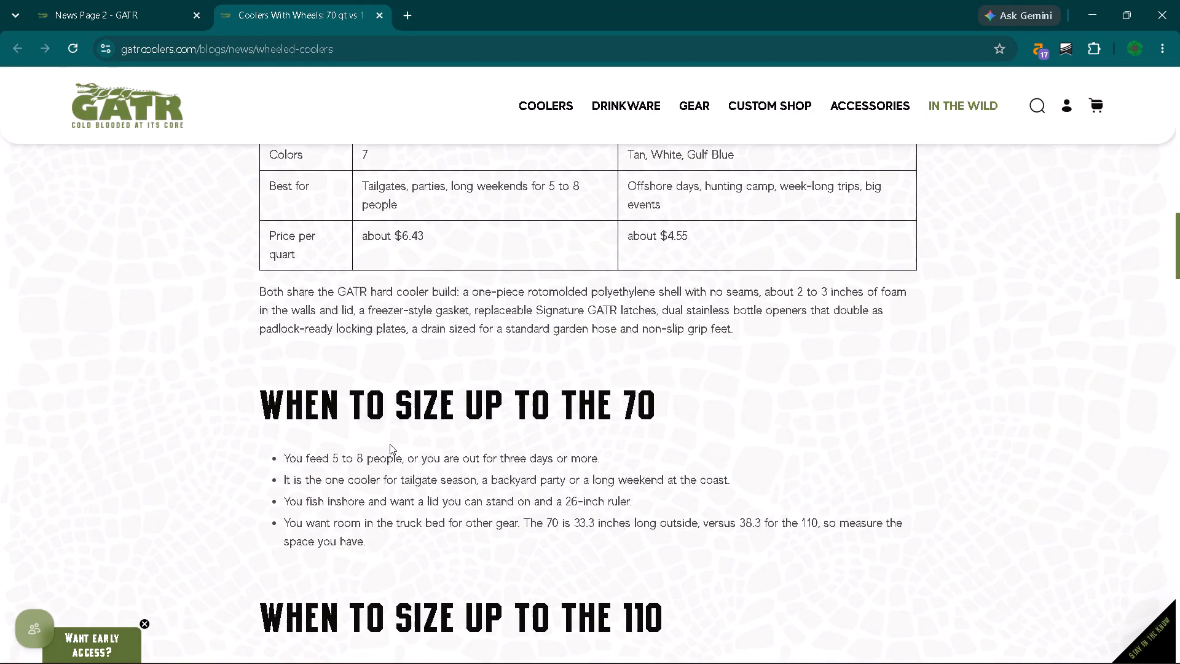
scroll(400, 457, "down", 2)
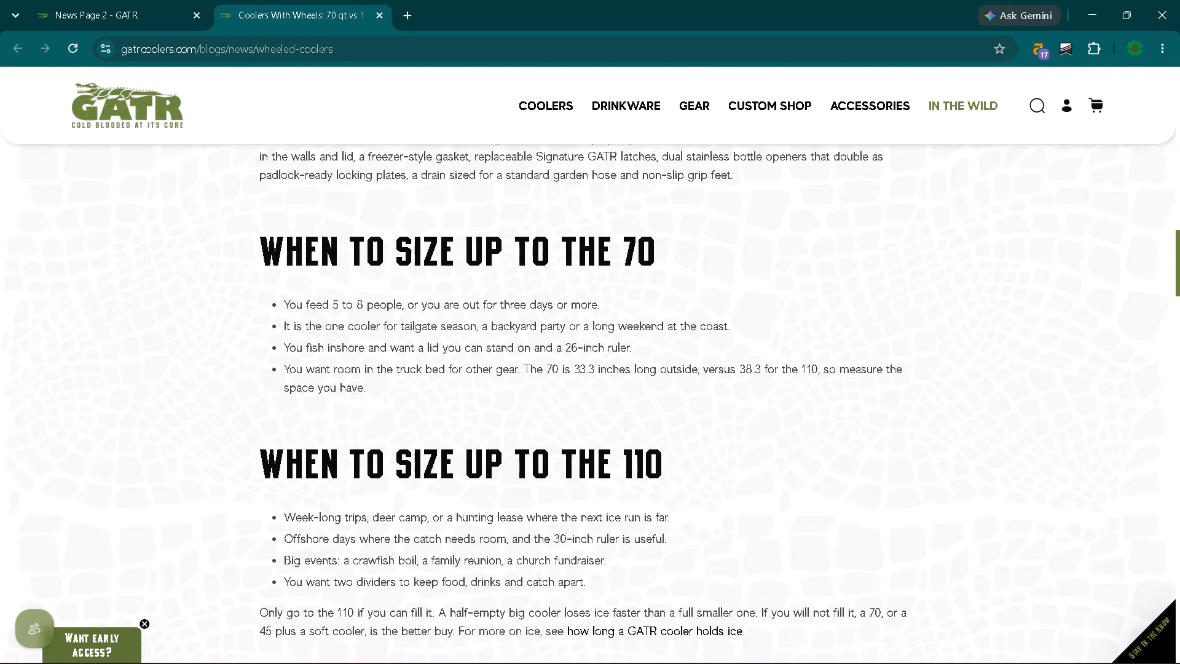
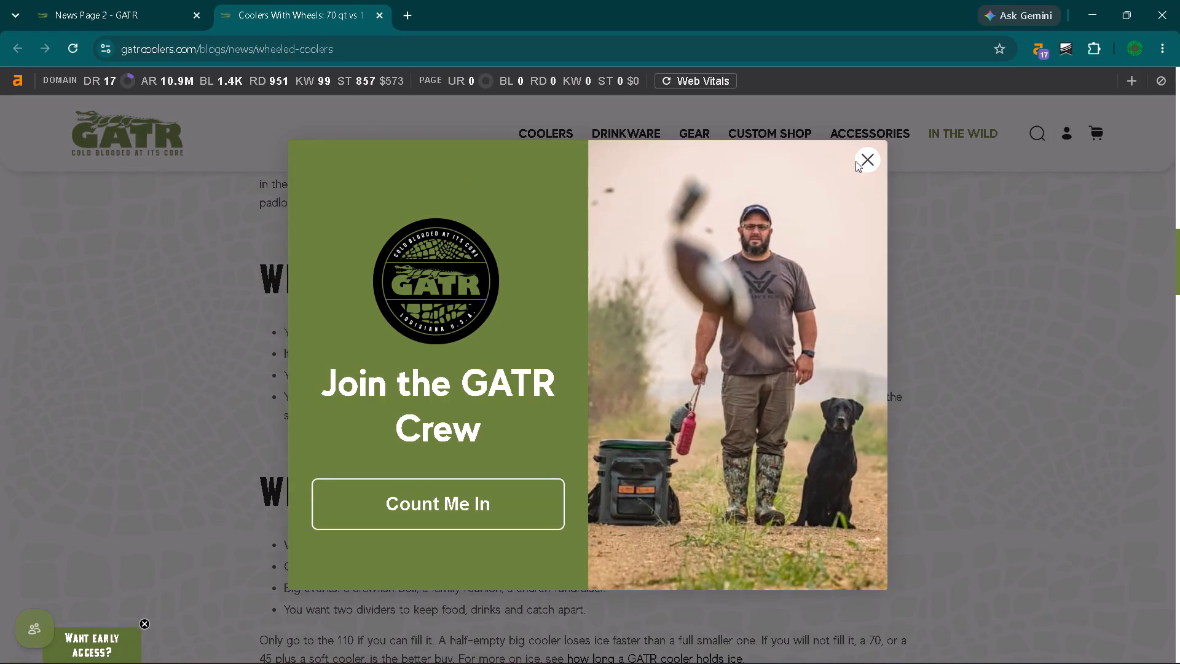
Dismiss the GATR Crew signup popup and examine the rest of the Coolers With Wheels post down to its recent posts.
left_click(873, 160)
scroll(631, 310, "up", 6)
scroll(444, 295, "down", 1)
scroll(444, 300, "up", 1)
scroll(444, 303, "down", 3)
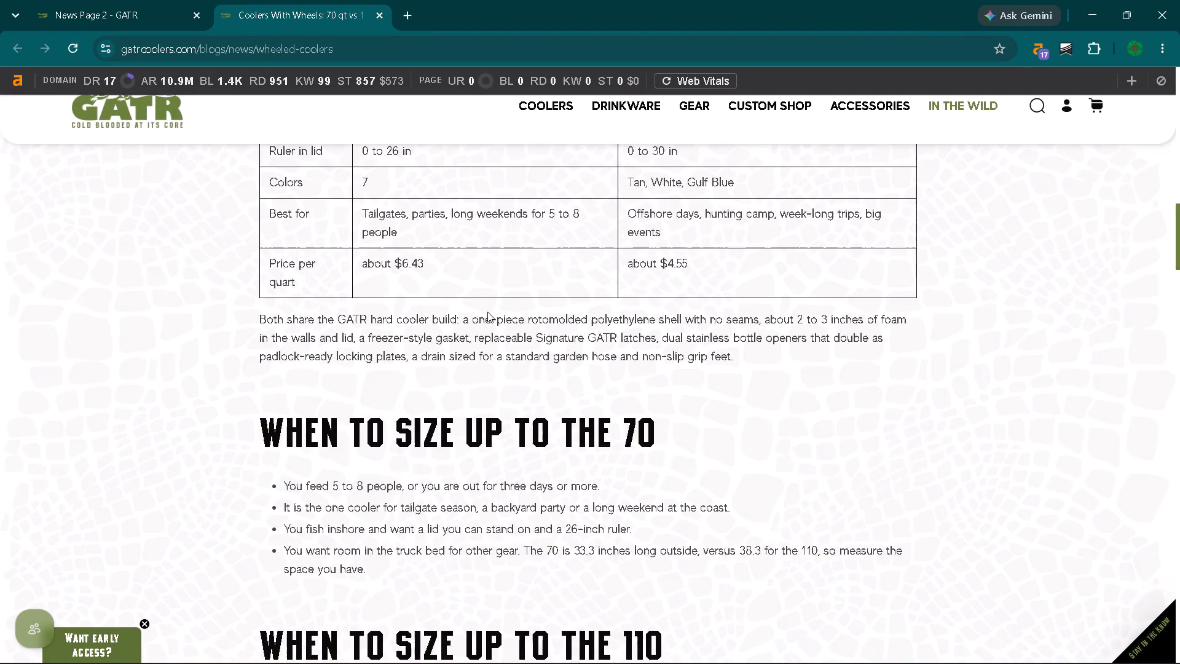
scroll(487, 312, "down", 17)
scroll(478, 339, "up", 1)
scroll(509, 339, "down", 7)
scroll(490, 336, "up", 1)
scroll(442, 342, "down", 5)
scroll(482, 360, "up", 1)
scroll(411, 363, "down", 4)
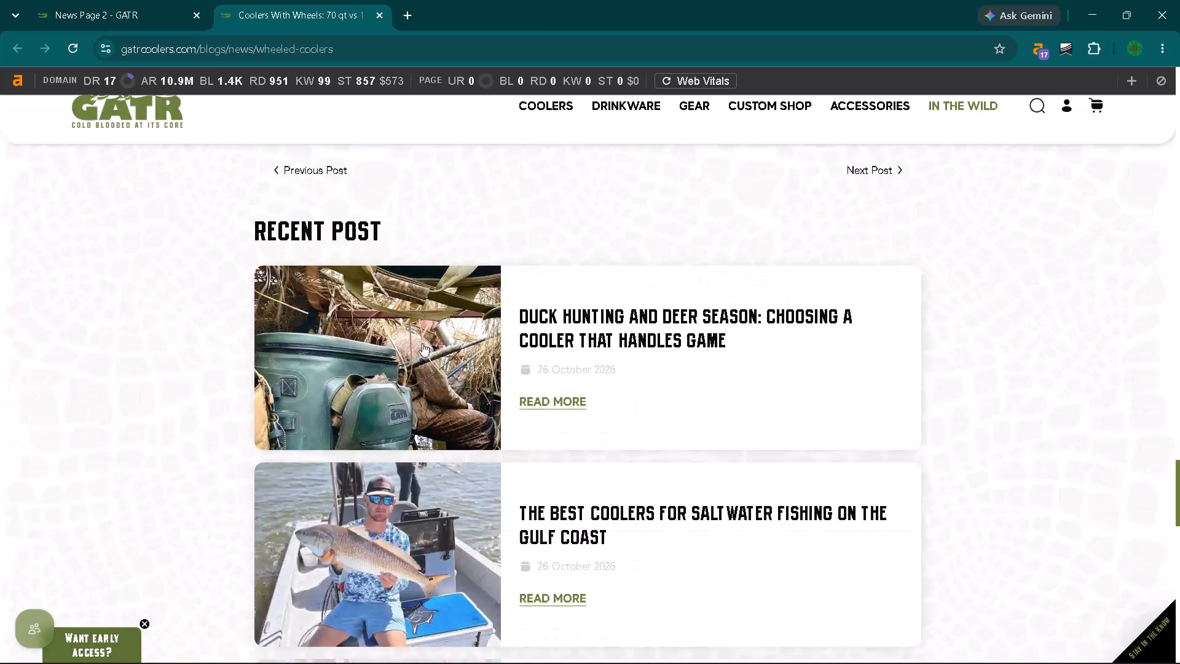
scroll(422, 343, "down", 2)
scroll(620, 297, "down", 1)
Open the Gulf Coast saltwater fishing coolers post from the recent posts in a new tab and close the Coolers With Wheels tab.
right_click(615, 283)
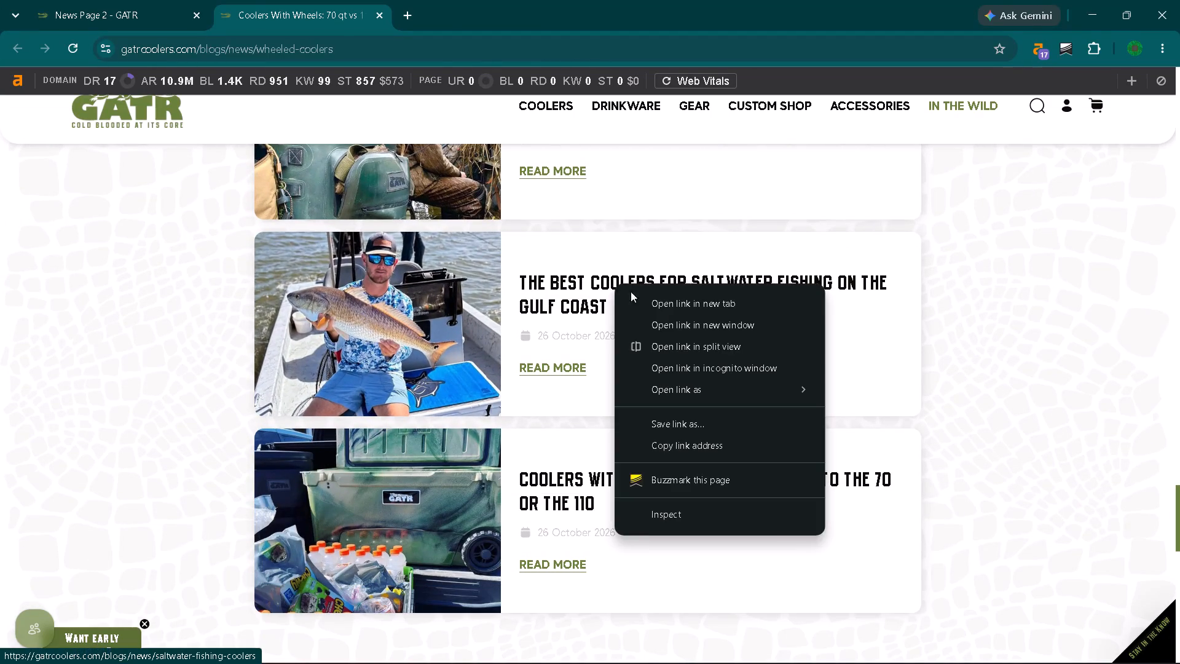
left_click(669, 309)
scroll(517, 323, "down", 5)
scroll(535, 253, "up", 3)
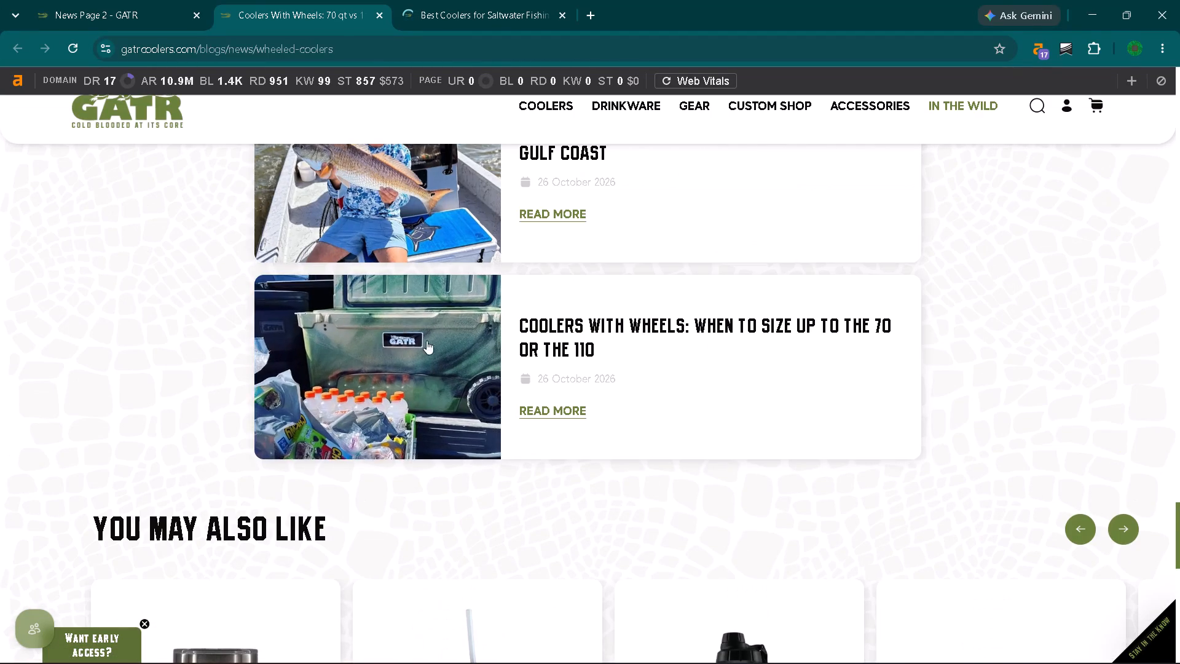
left_click(376, 12)
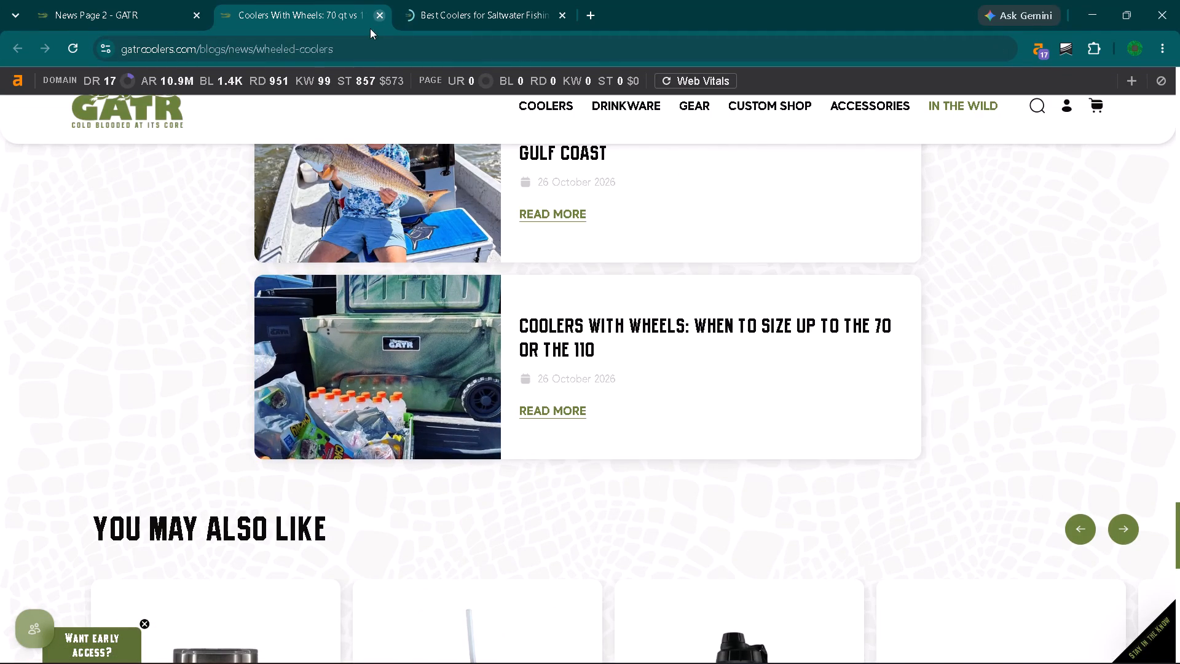
Examine the saltwater fishing coolers post through its comparison table, FAQ and related products, then close its tab.
scroll(615, 319, "down", 3)
scroll(485, 427, "down", 2)
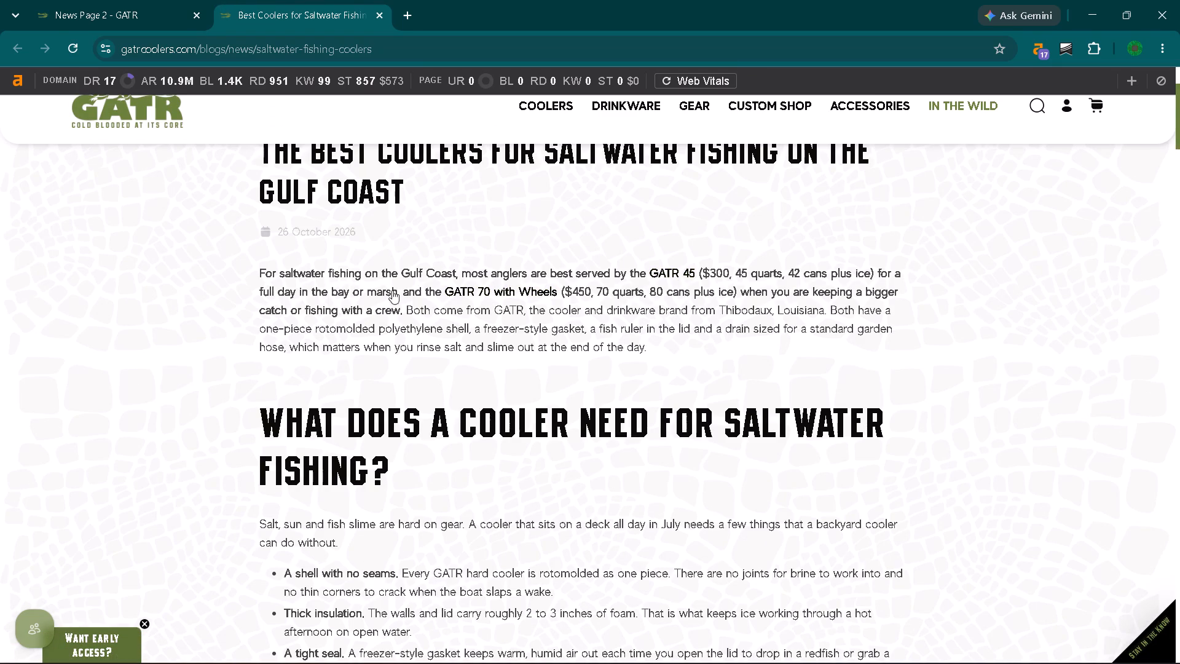
scroll(430, 323, "down", 3)
scroll(522, 333, "down", 1)
scroll(331, 267, "down", 4)
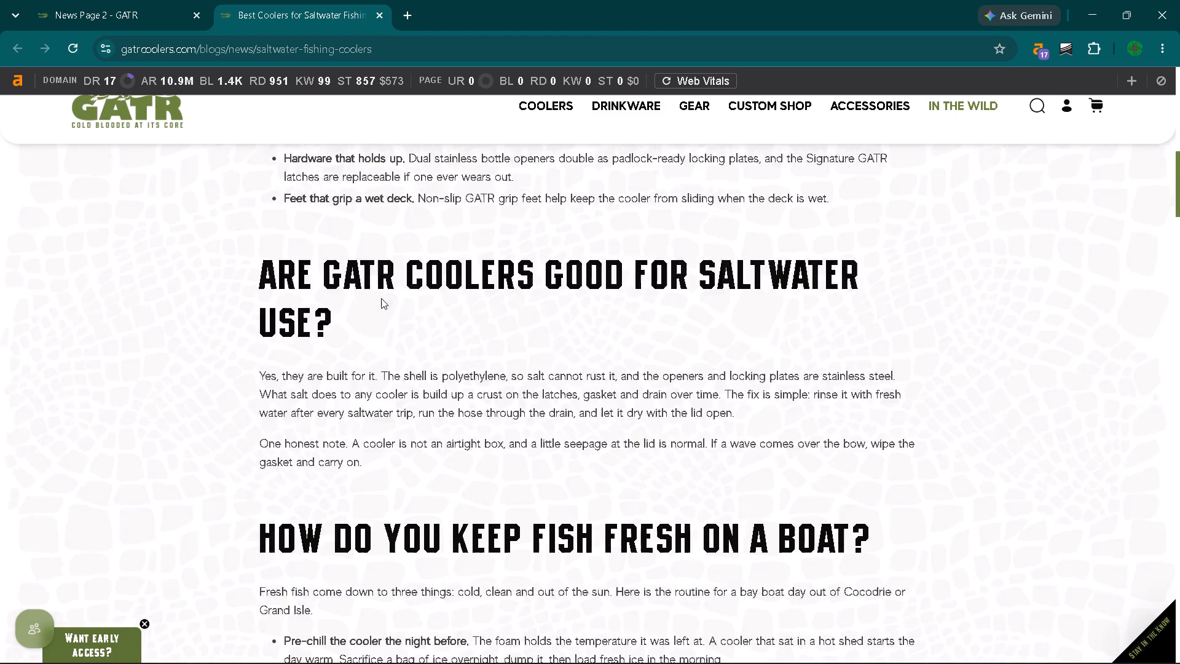
scroll(381, 298, "down", 3)
scroll(422, 264, "down", 3)
scroll(347, 287, "down", 5)
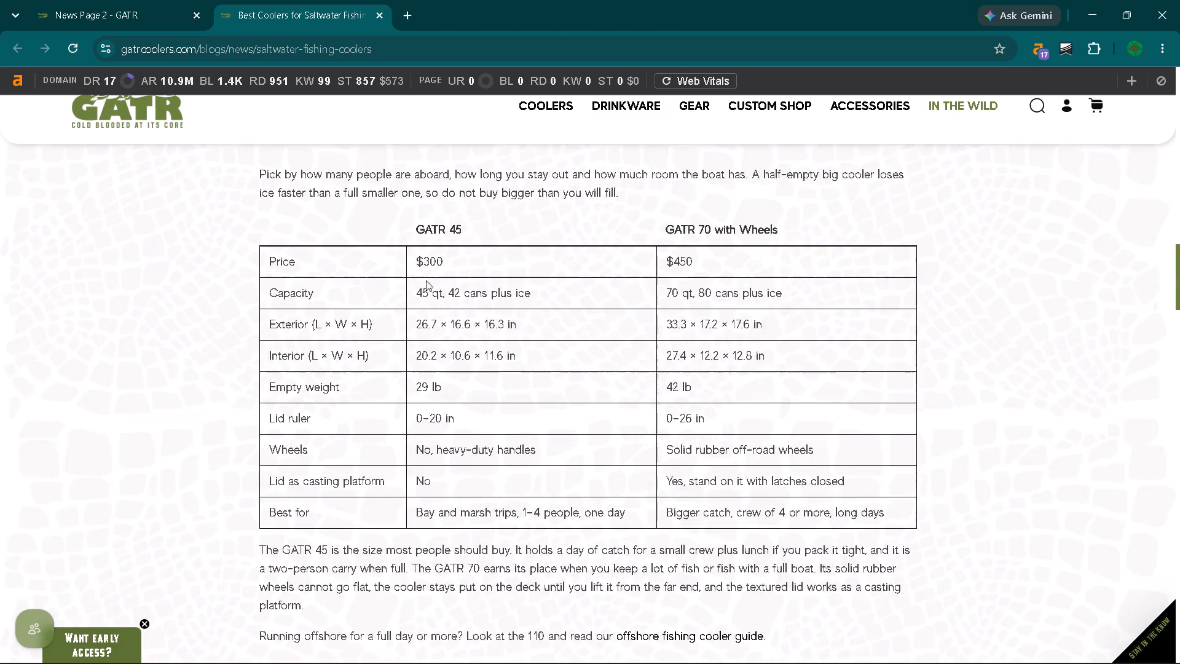
scroll(426, 280, "down", 10)
scroll(521, 300, "up", 4)
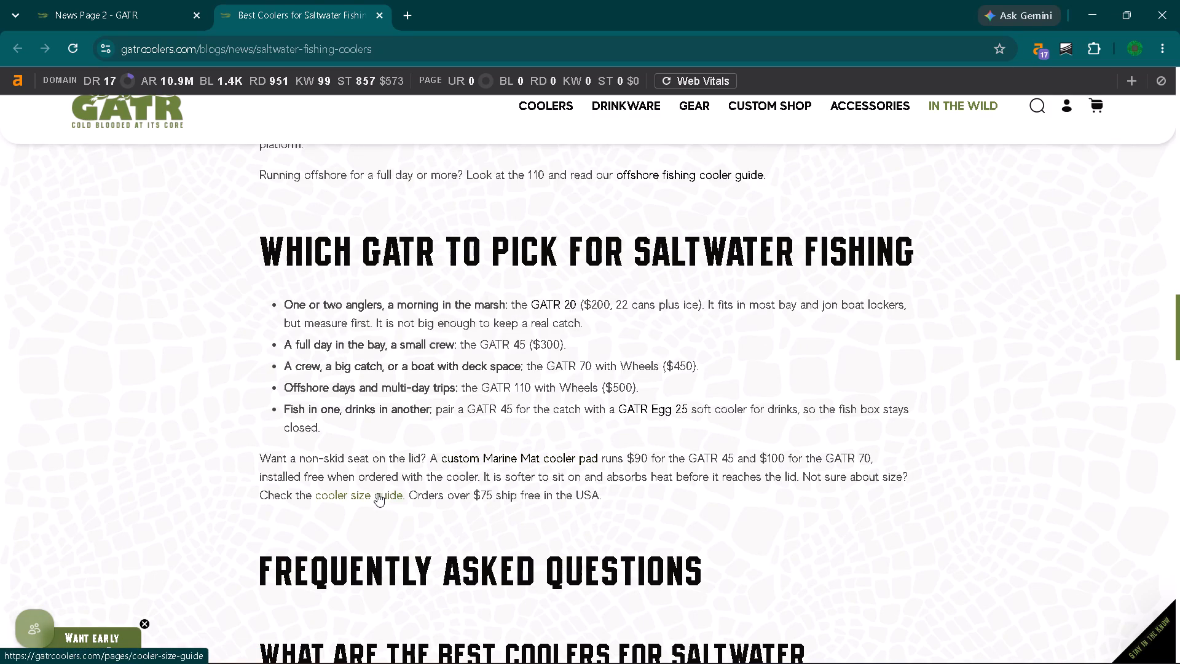
scroll(856, 416, "down", 1)
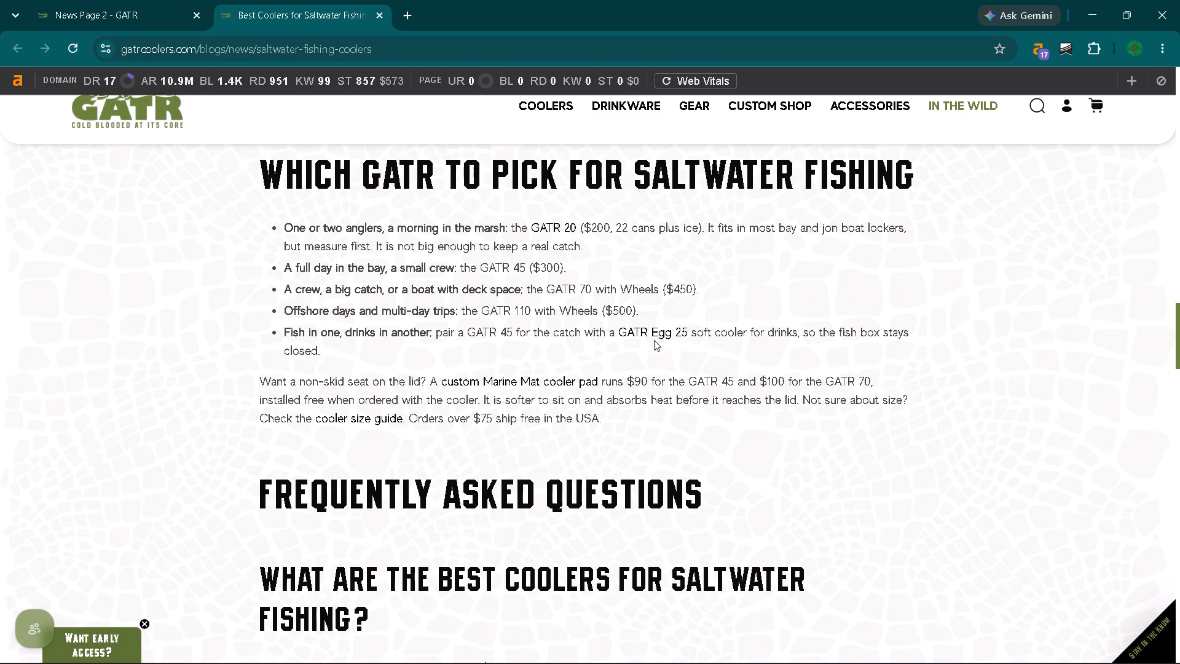
scroll(302, 310, "down", 4)
scroll(361, 269, "down", 2)
scroll(457, 286, "down", 5)
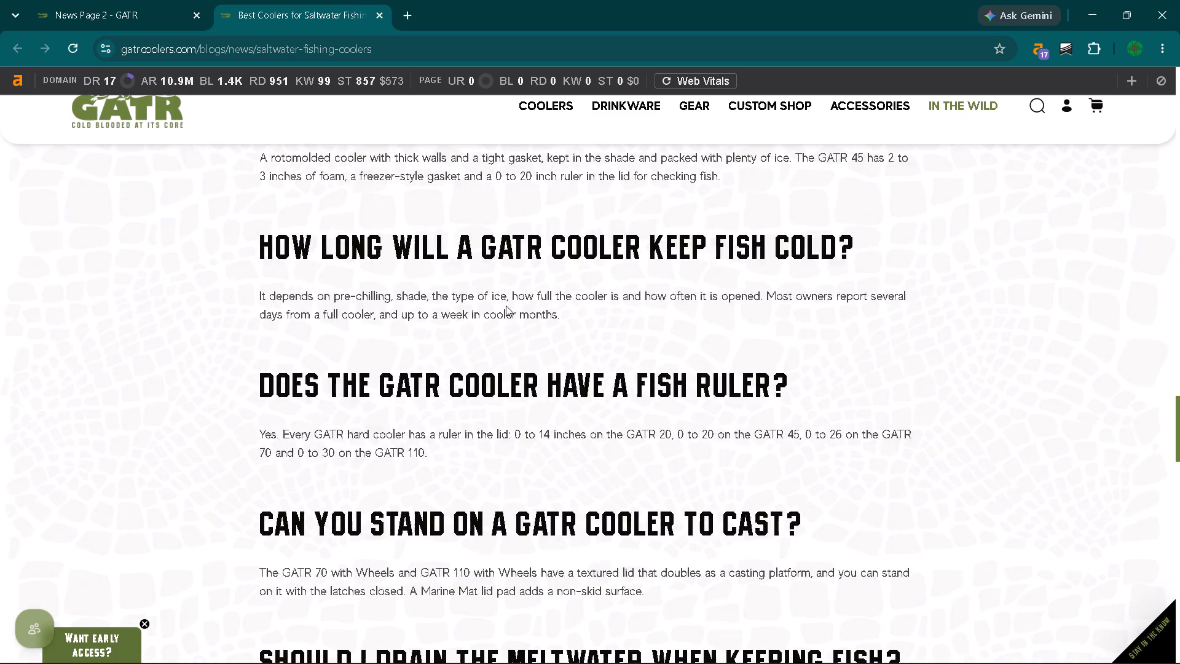
scroll(375, 353, "down", 7)
scroll(559, 319, "down", 8)
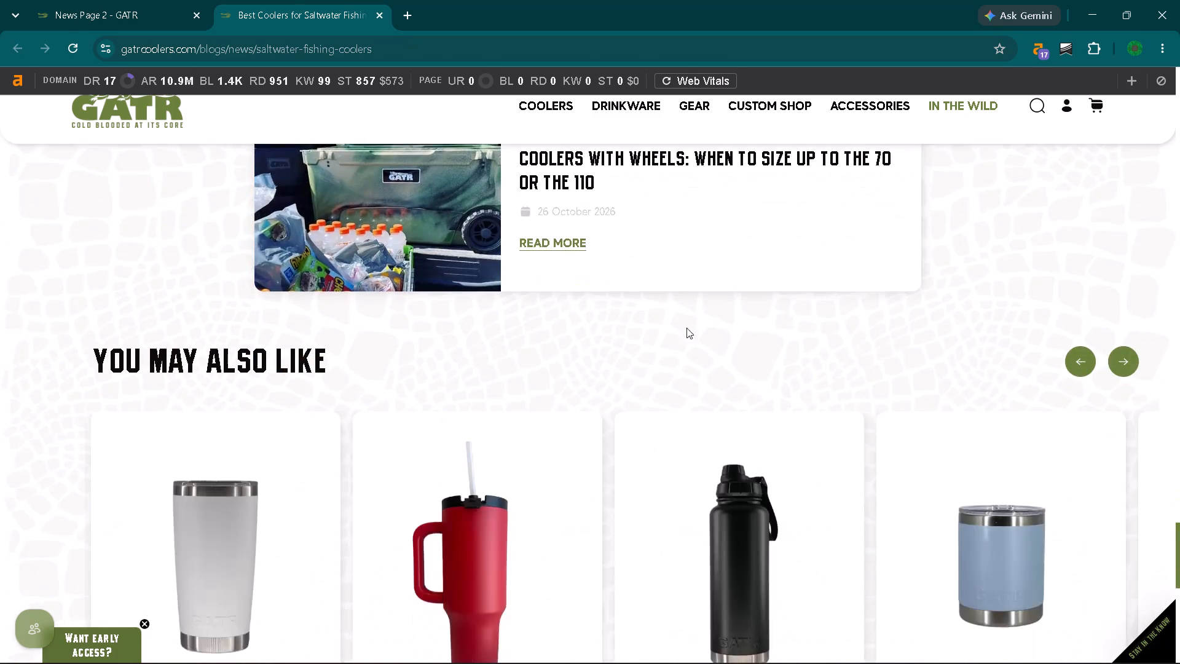
scroll(686, 328, "down", 2)
key("ctrl+w")
Open the post on corporate gifts that get used from page 2 of the GATR blog listing in a new tab.
scroll(296, 293, "down", 5)
scroll(479, 419, "down", 2)
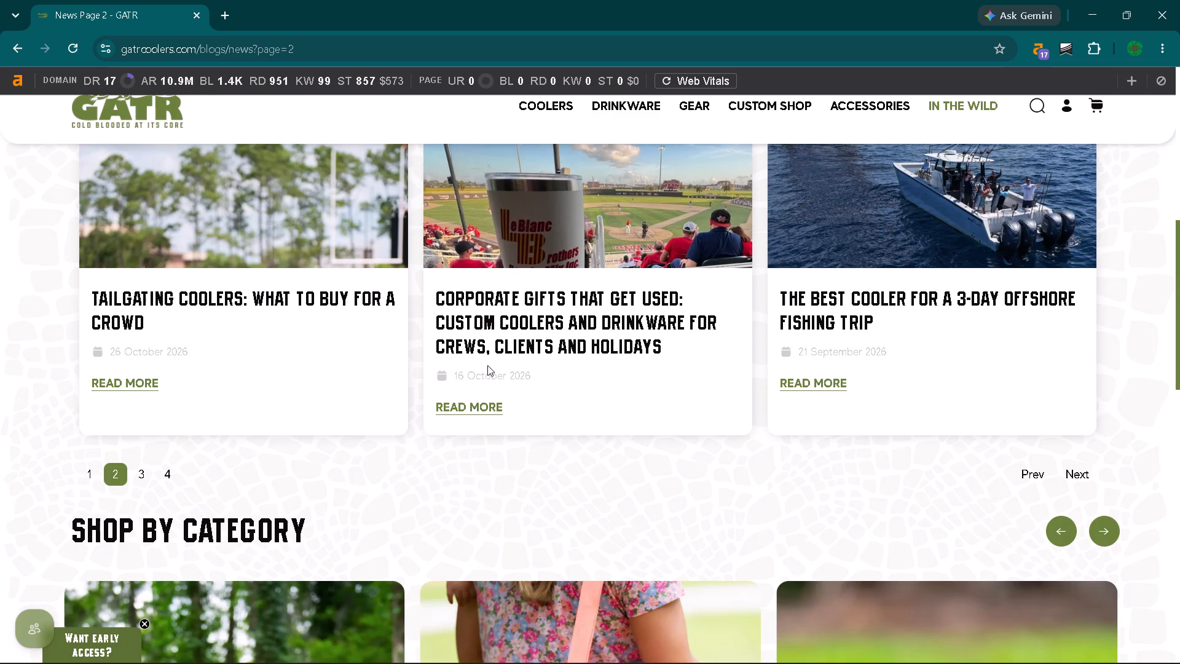
left_click(564, 305, "ctrl")
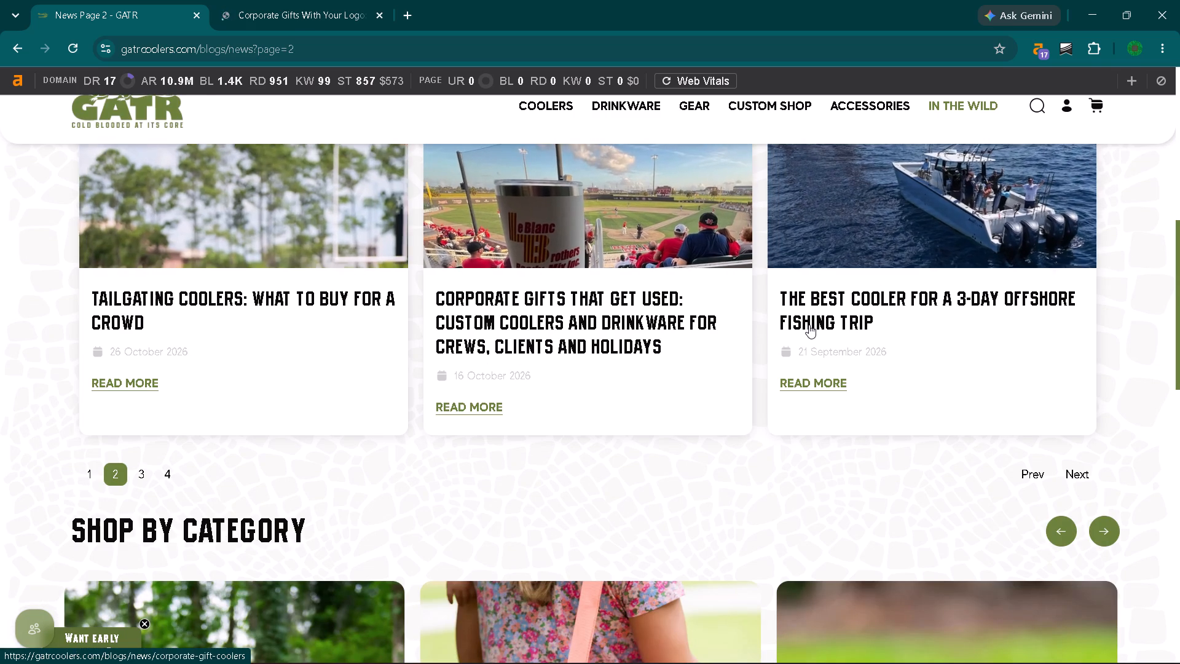
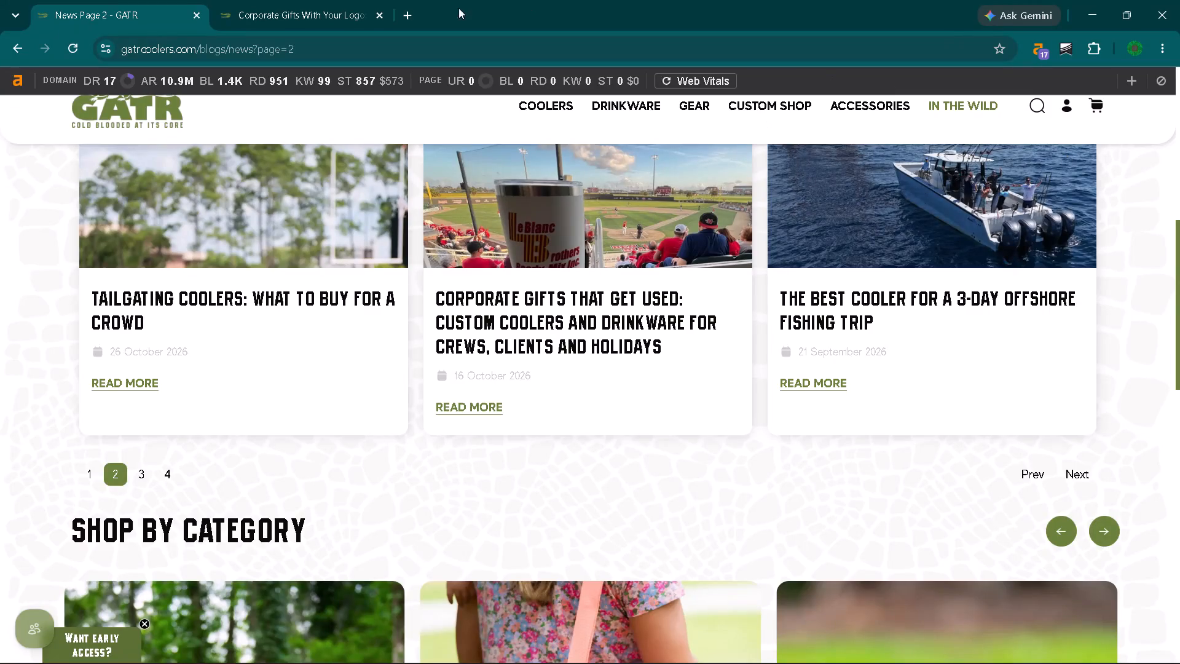
Examine the corporate gifts post through its price table, holiday timing, FAQ and recent posts, then close its tab.
left_click(322, 0)
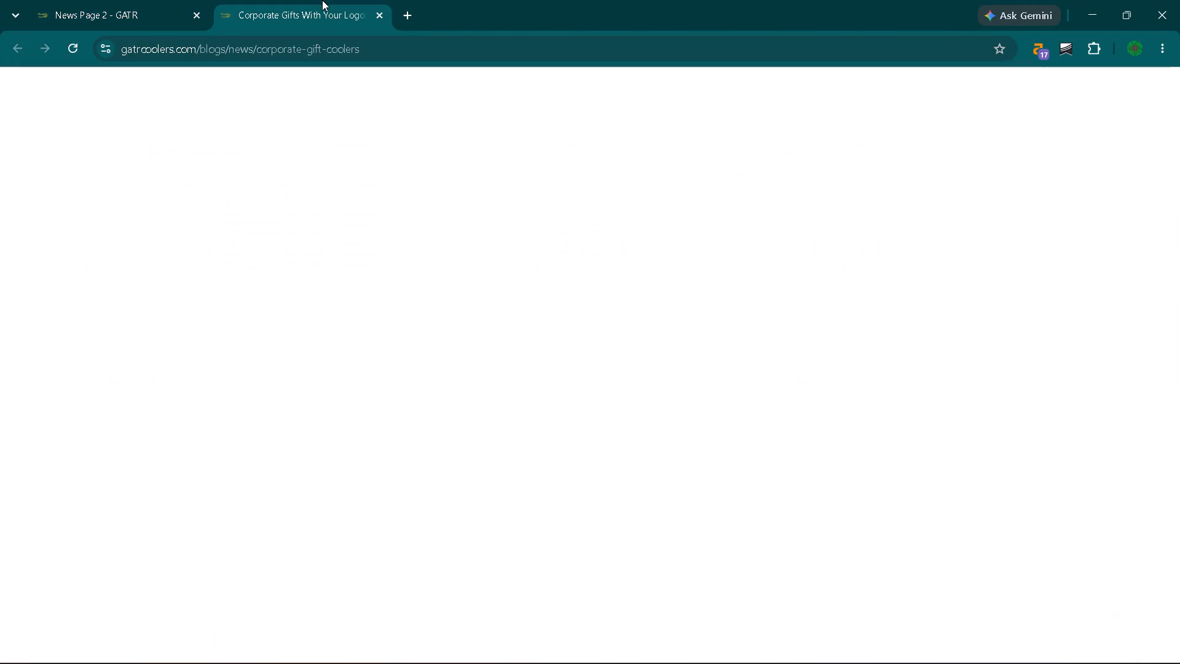
scroll(230, 188, "down", 2)
scroll(458, 308, "down", 3)
scroll(447, 383, "down", 5)
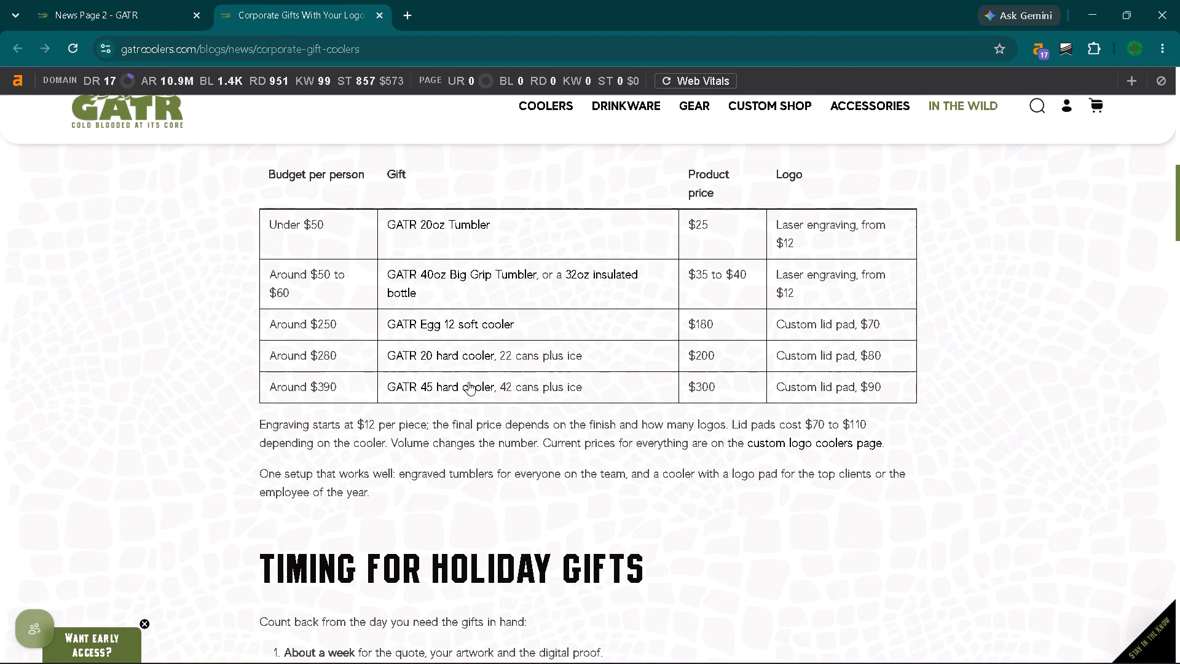
scroll(454, 362, "down", 2)
scroll(385, 349, "down", 2)
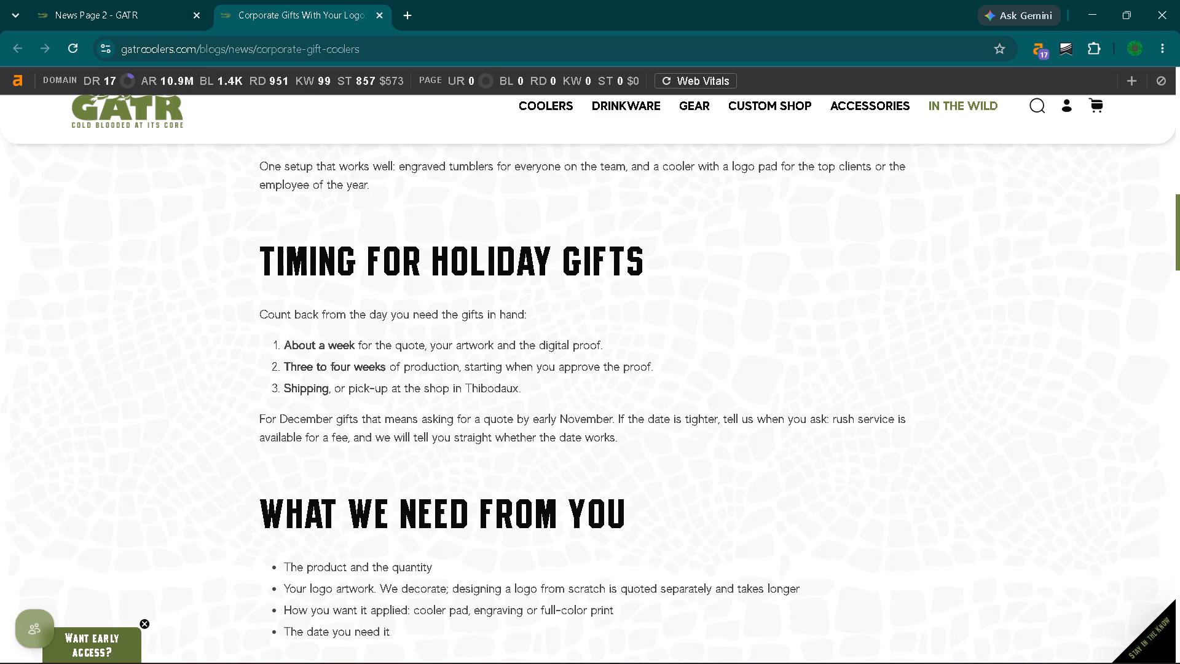
scroll(434, 384, "down", 2)
scroll(361, 362, "down", 12)
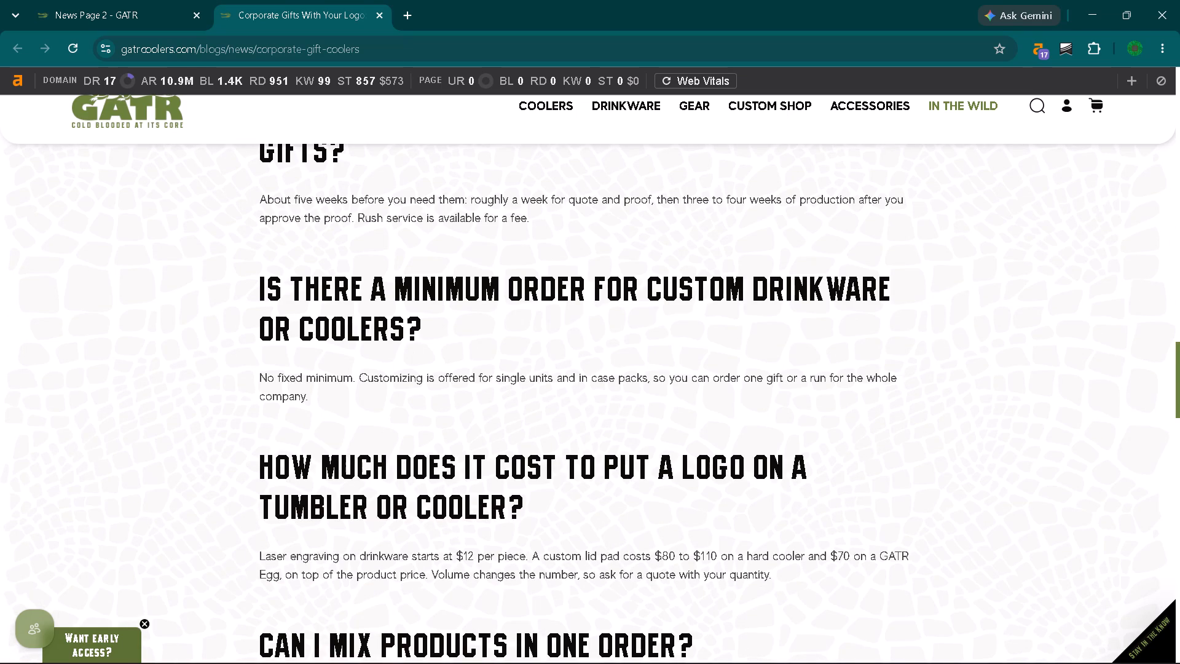
scroll(275, 297, "down", 5)
scroll(394, 339, "down", 2)
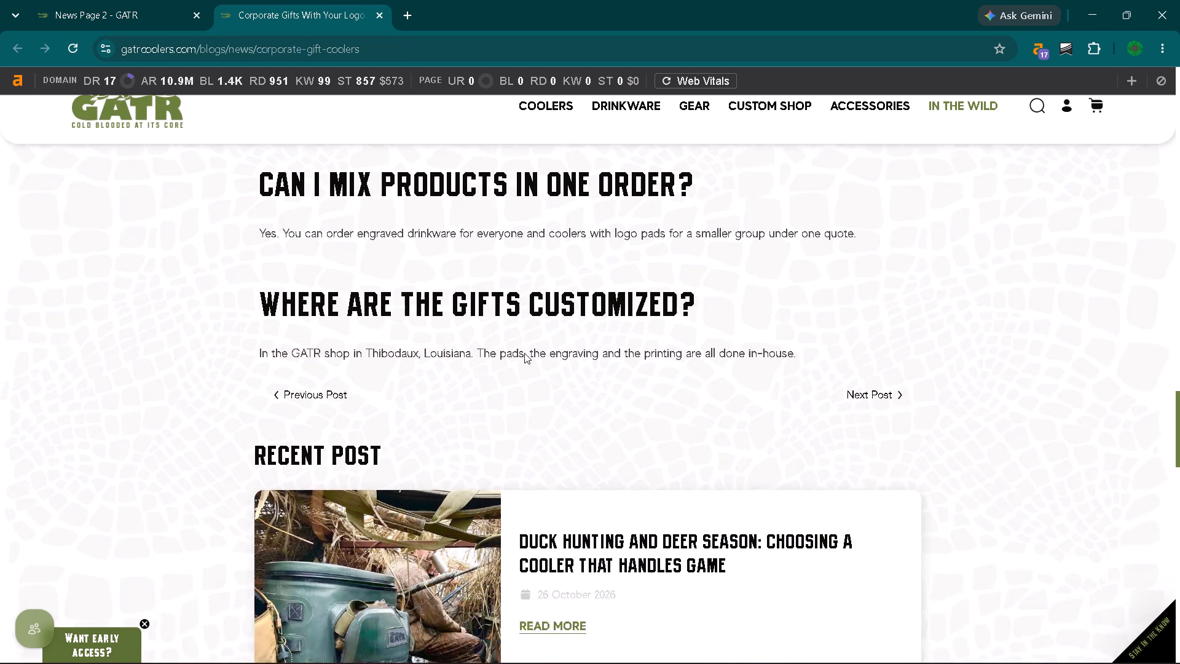
scroll(514, 330, "down", 1)
scroll(712, 311, "down", 11)
scroll(761, 433, "down", 3)
key("ctrl+w")
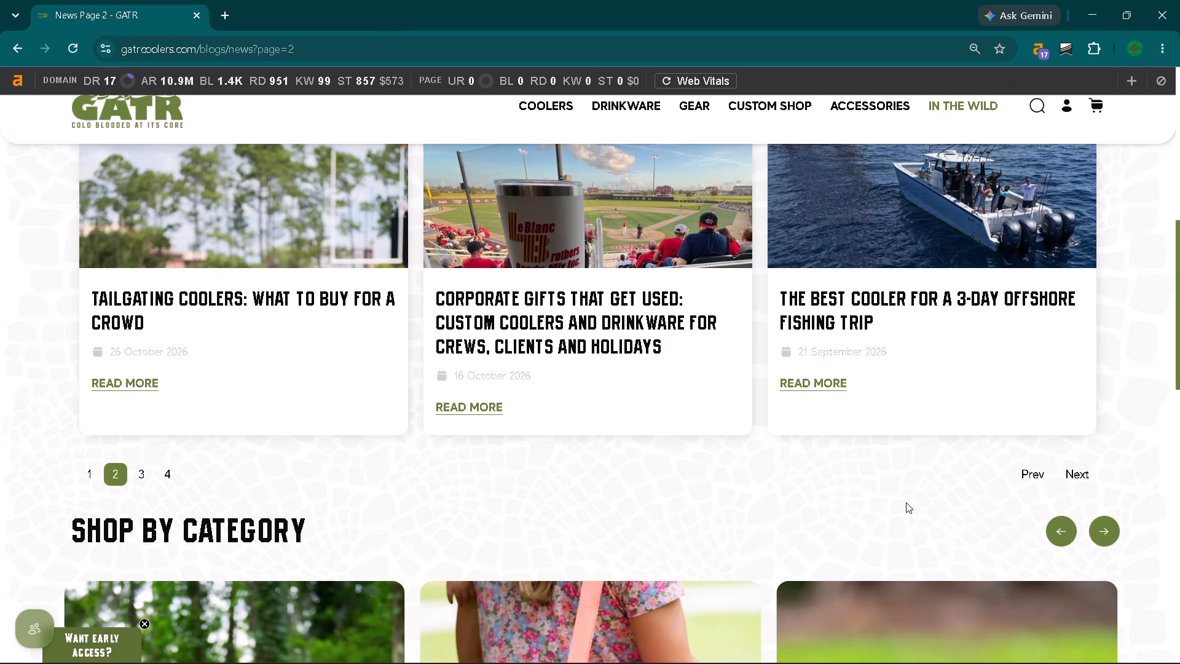
Look through the posts on pages 3 and 4 of the GATR blog listing.
scroll(411, 360, "down", 1)
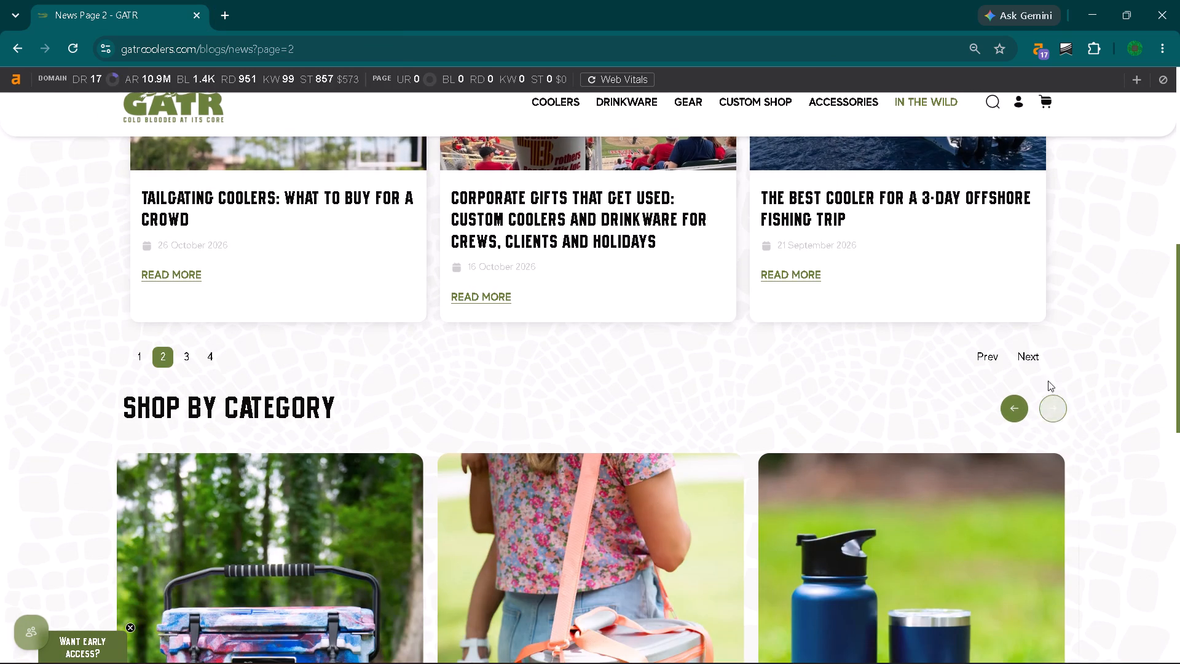
left_click(1032, 354)
scroll(846, 365, "down", 5)
scroll(694, 385, "up", 5)
scroll(680, 354, "down", 1)
scroll(663, 304, "up", 3)
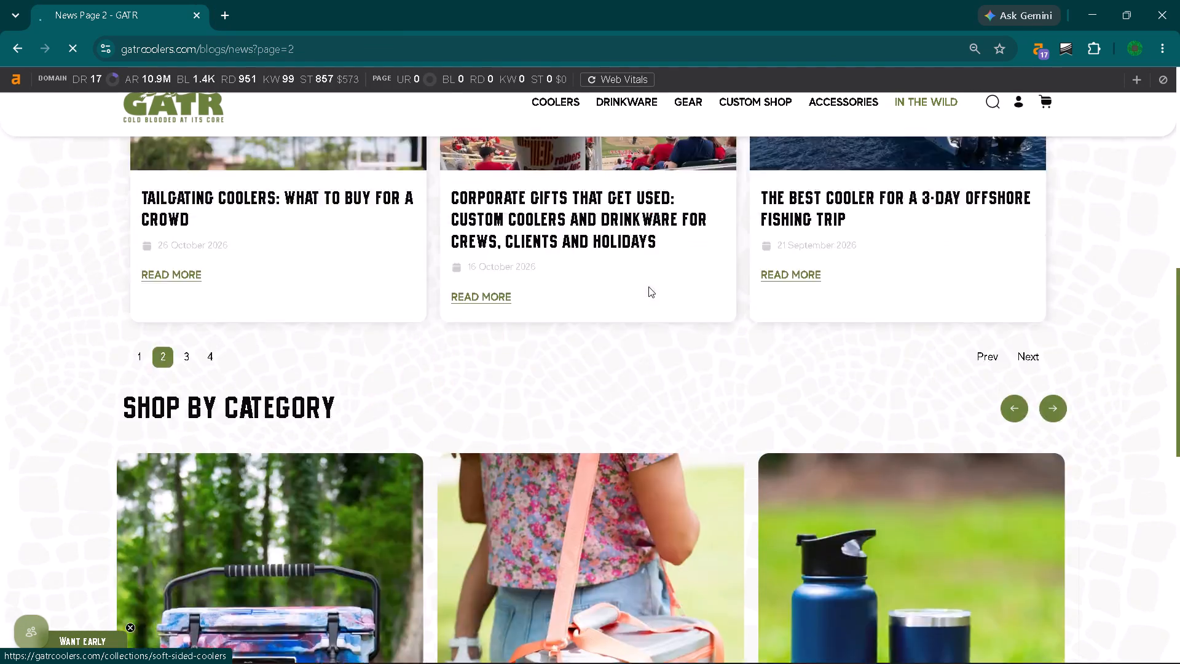
scroll(648, 287, "up", 1)
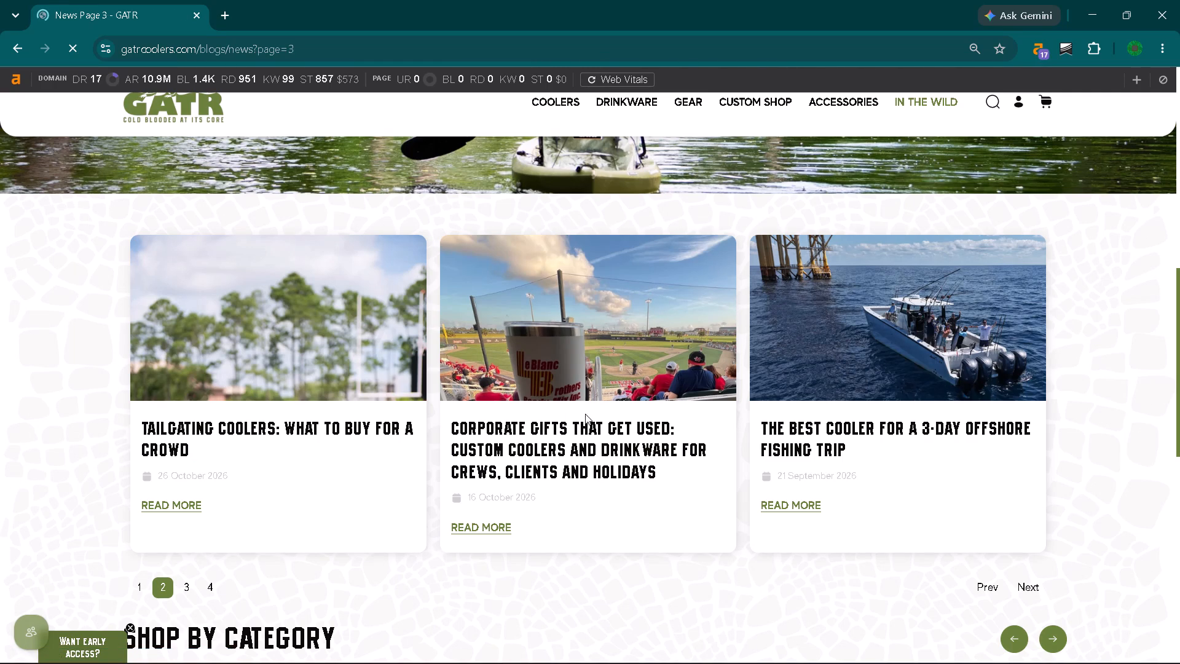
scroll(912, 439, "down", 1)
scroll(576, 385, "down", 1)
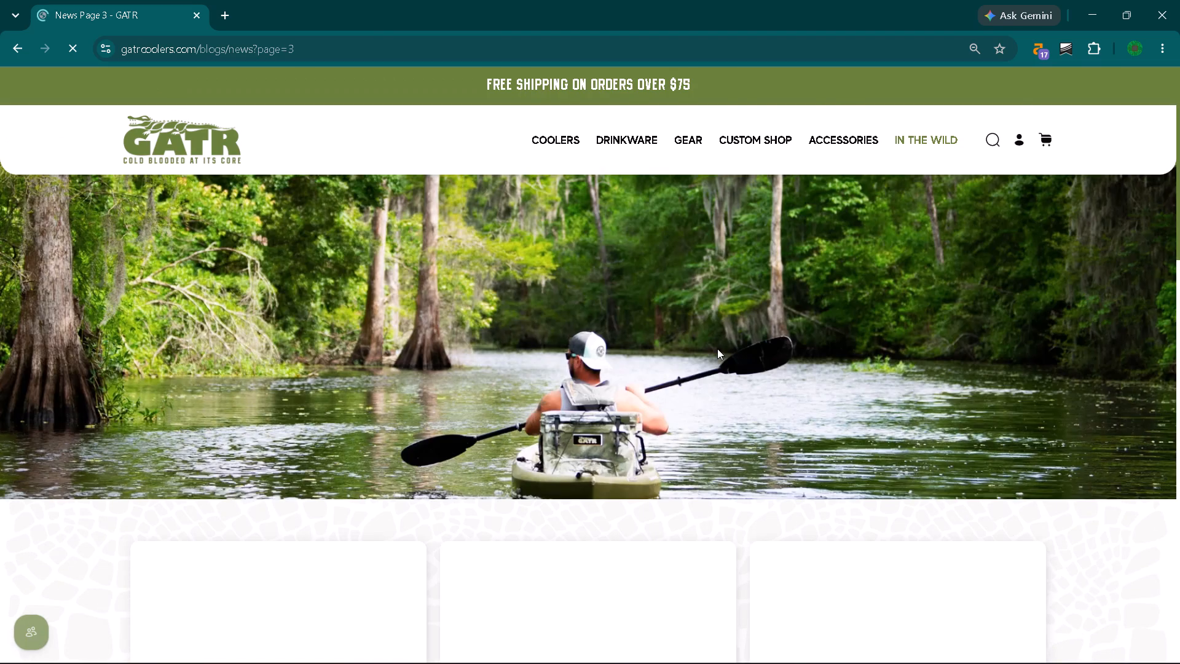
scroll(667, 372, "down", 1)
scroll(674, 374, "up", 1)
scroll(686, 374, "down", 5)
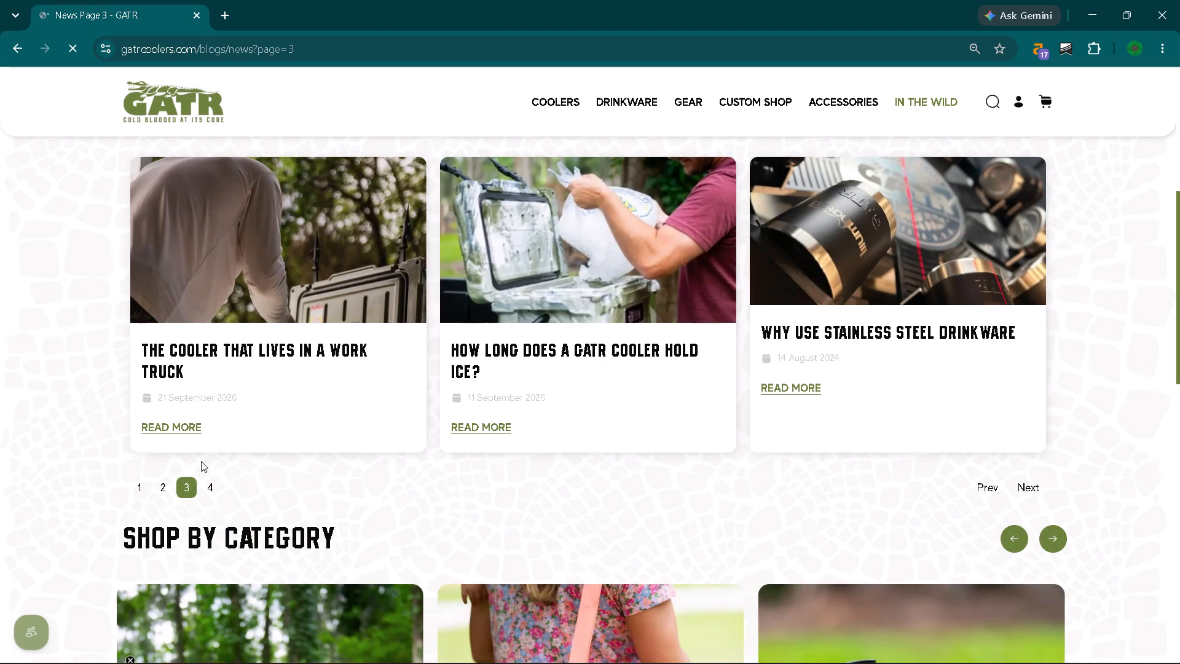
left_click(210, 484)
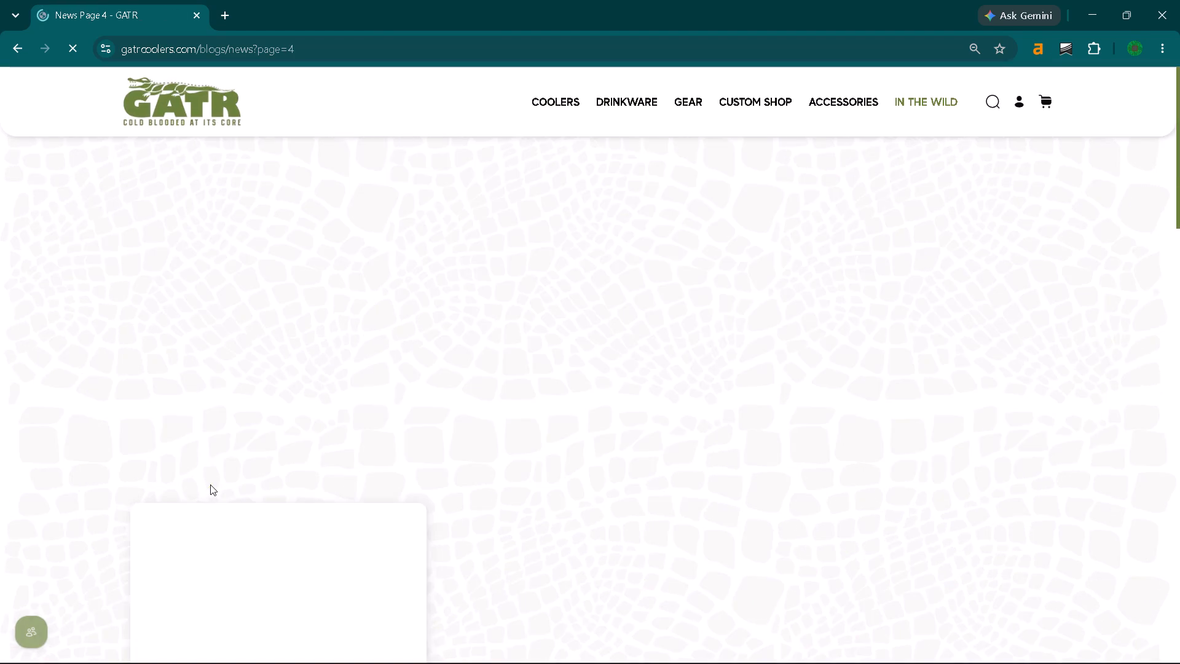
scroll(196, 472, "down", 6)
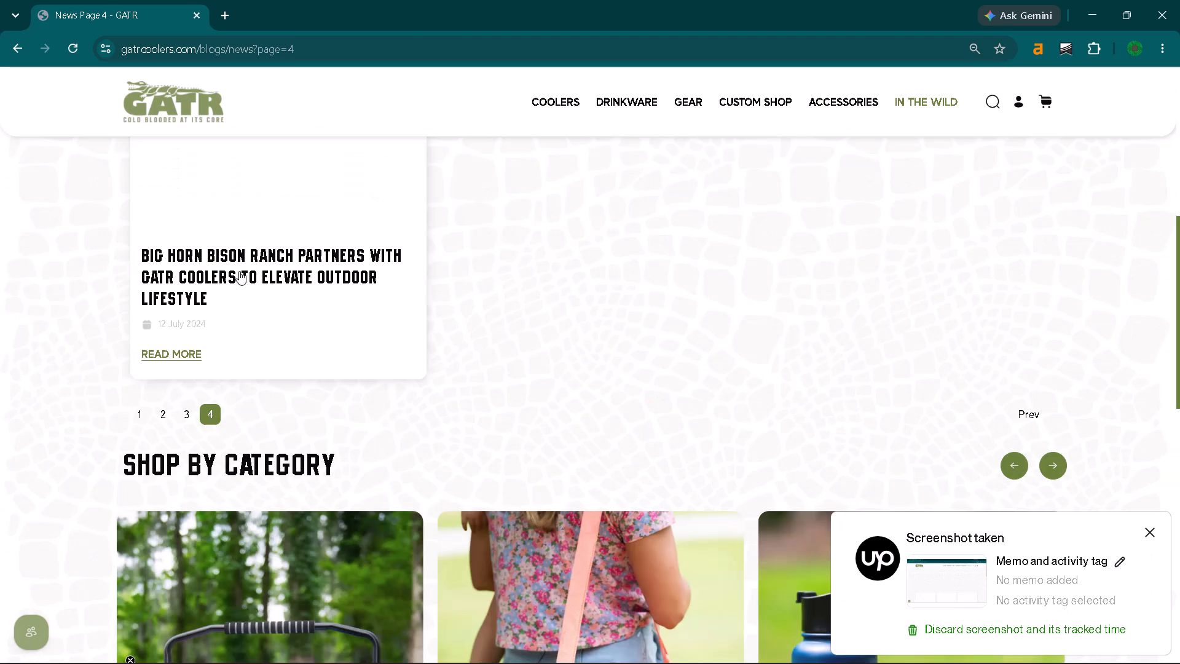
Switch back to the BuzzStream window, dismiss the screenshot notification, and reject the GATR Coolers prospect, advancing to the next site.
key("alt+Tab")
left_click(1149, 530)
left_click(1007, 619)
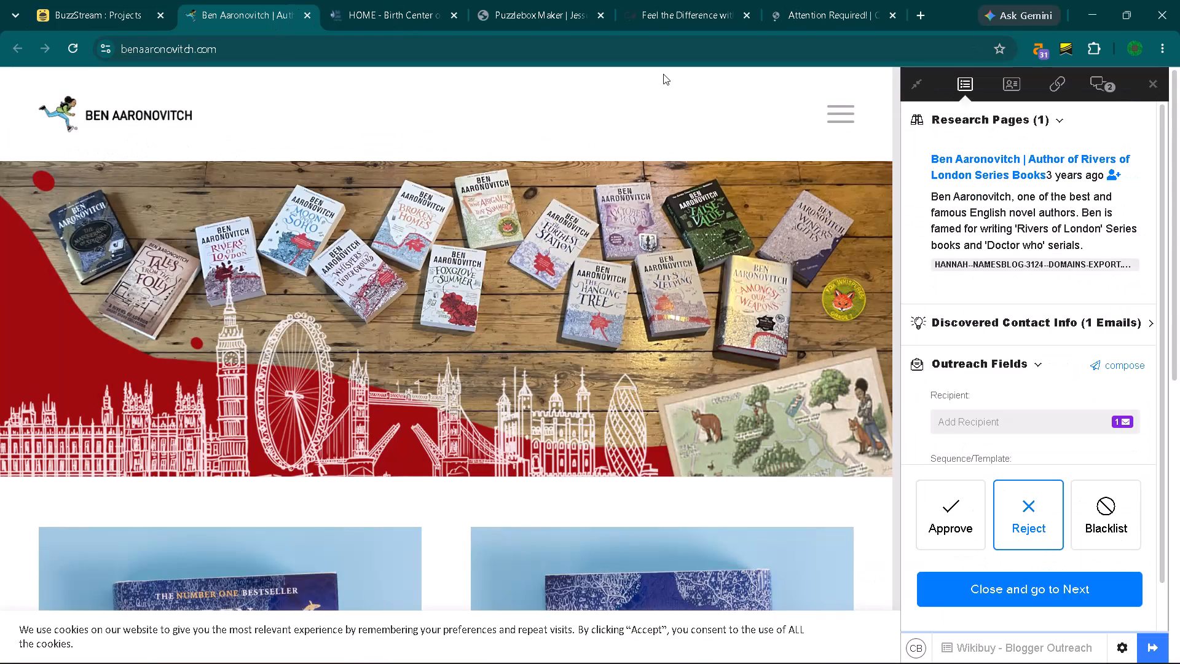
Examine the Ben Aaronovitch author site's home page and its navigation menu for a blog.
scroll(142, 238, "down", 4)
scroll(147, 338, "up", 1)
scroll(146, 342, "down", 1)
scroll(148, 349, "up", 1)
scroll(153, 352, "down", 6)
scroll(106, 310, "up", 1)
scroll(106, 312, "down", 1)
scroll(110, 314, "up", 3)
scroll(77, 302, "down", 6)
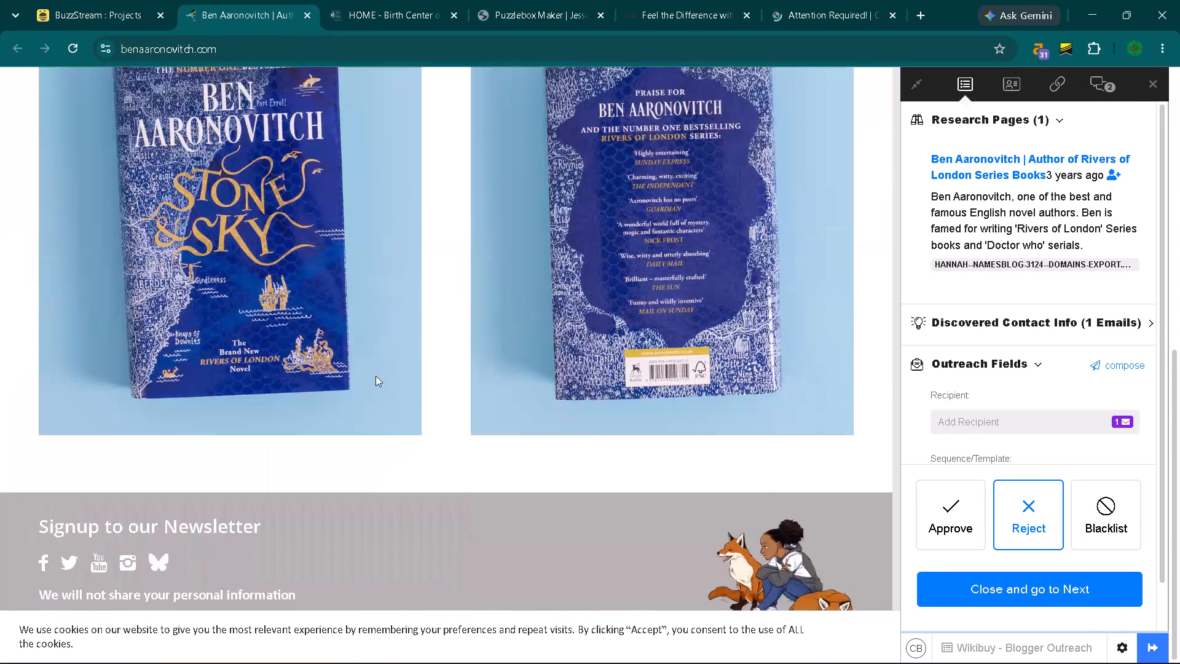
scroll(248, 363, "up", 1)
scroll(246, 374, "down", 11)
scroll(843, 274, "up", 2)
scroll(843, 260, "down", 1)
scroll(827, 245, "up", 16)
left_click(839, 127)
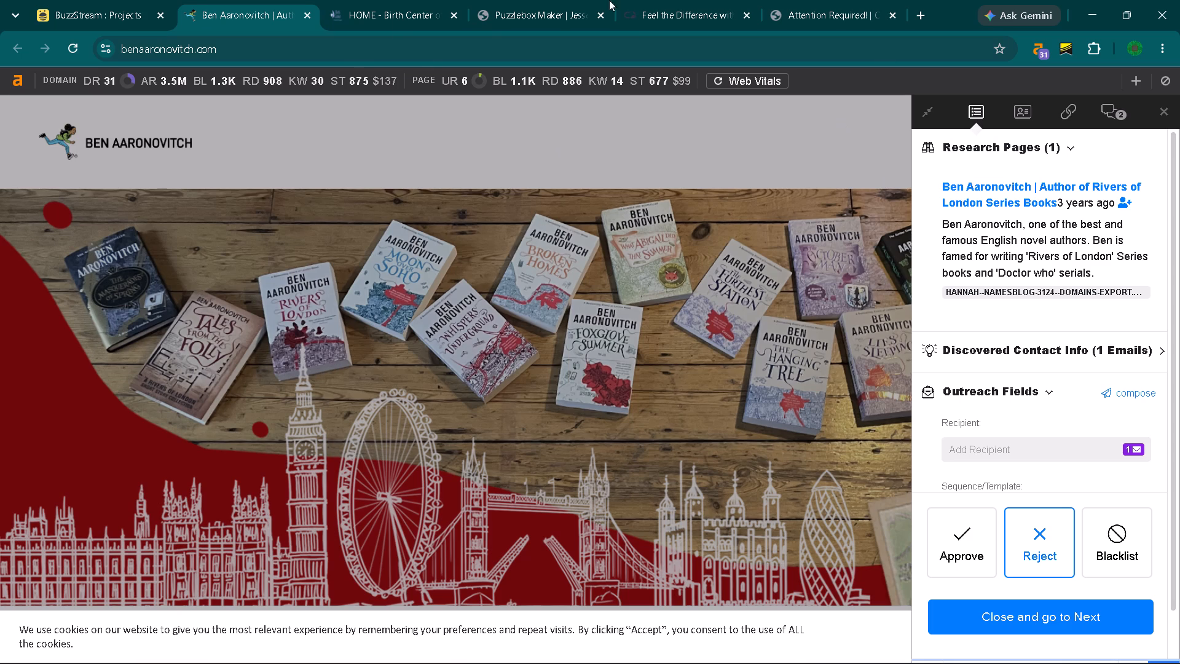
key("alt+Tab")
key("alt+Tab")
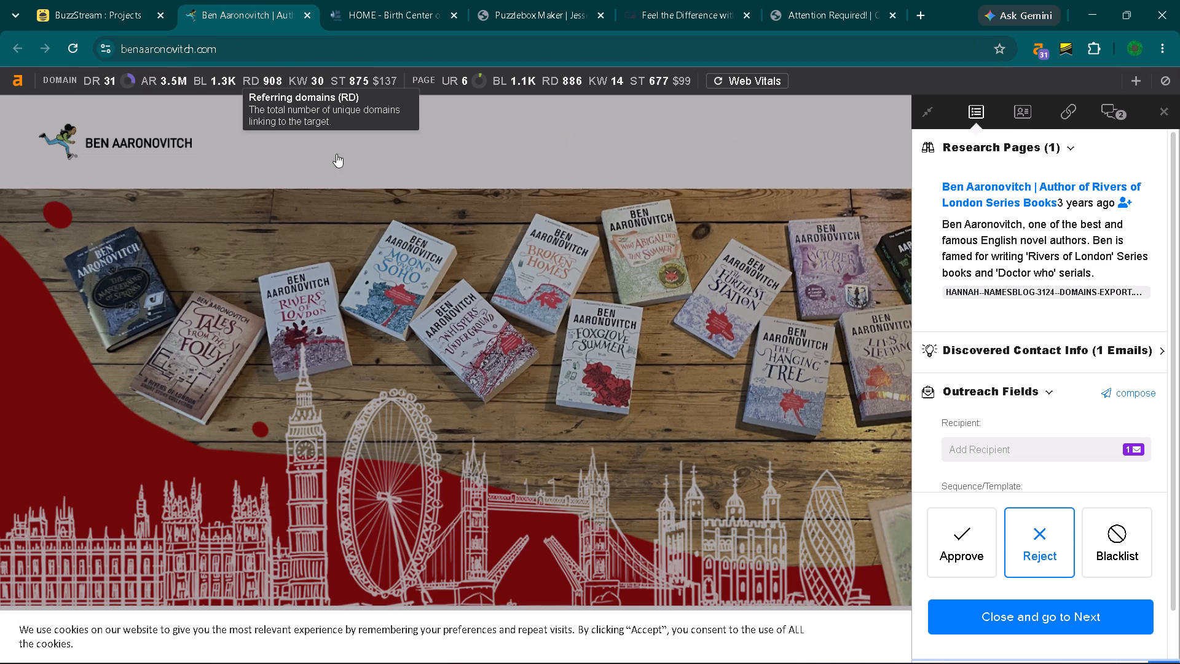
scroll(424, 196, "down", 14)
left_click(0, 430)
scroll(345, 406, "down", 20)
scroll(345, 406, "down", 1)
scroll(809, 547, "up", 4)
Reject the Ben Aaronovitch prospect, advance to the next site, and close the rejected site's tab.
left_click(971, 615)
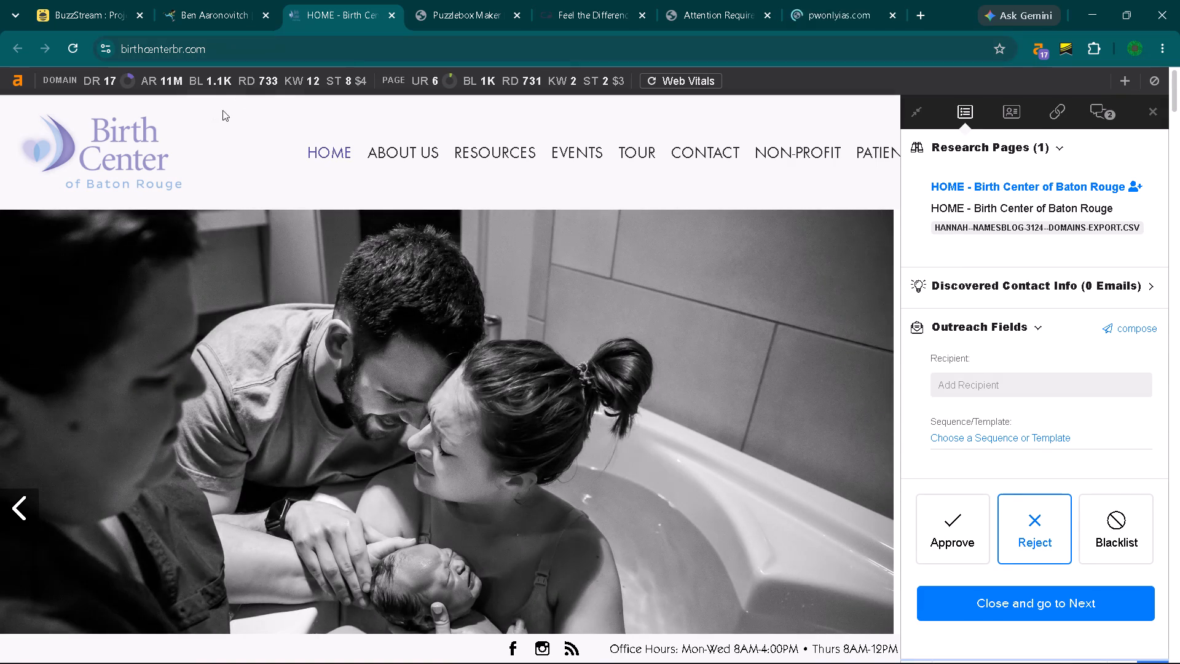
left_click(261, 12)
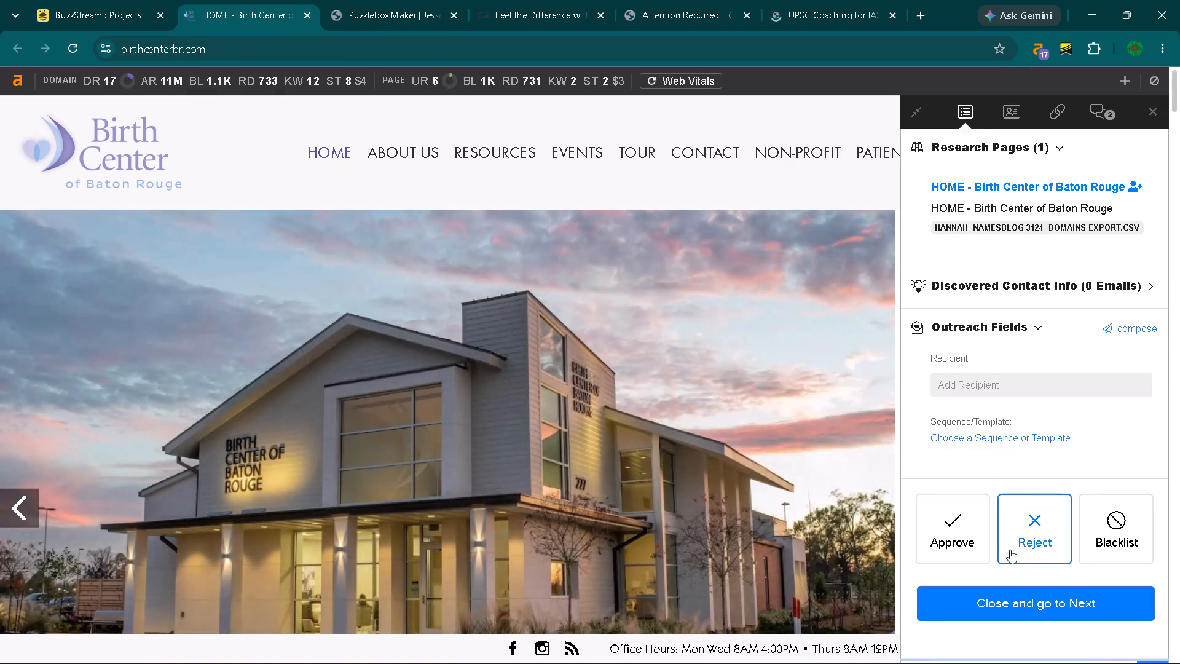
Reject the Birth Center of Baton Rouge prospect and advance to the next site.
left_click(1014, 606)
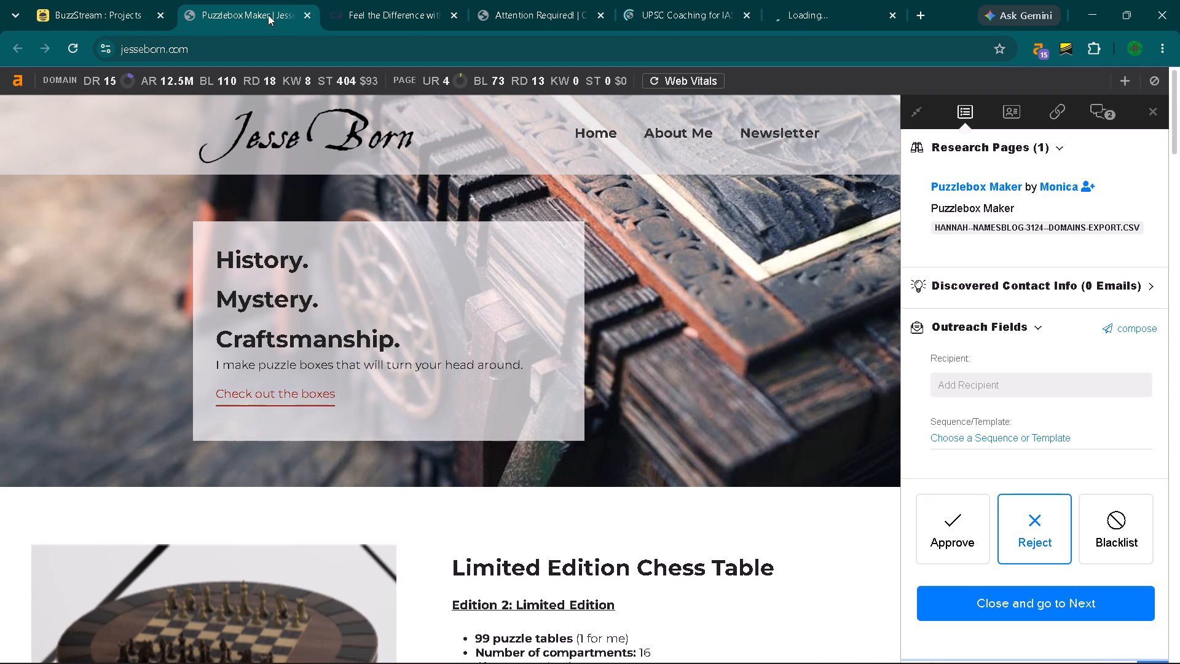
Open the puzzlebox maker's site in the other browser window and examine its home page down to the contact section.
left_click(280, 55)
key("ctrl+c")
key("ctrl+c")
key("ctrl+c")
key("alt+Tab")
left_click(280, 55)
key("ctrl+v")
key("Return")
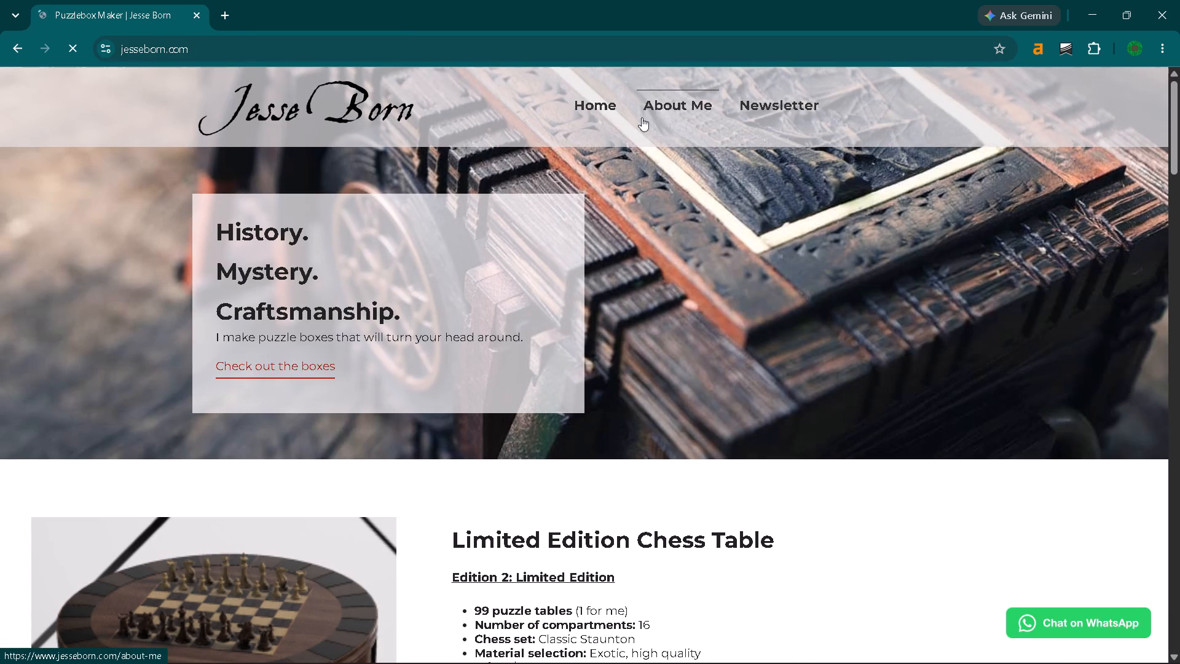
left_click_drag(1179, 95, 1179, 540)
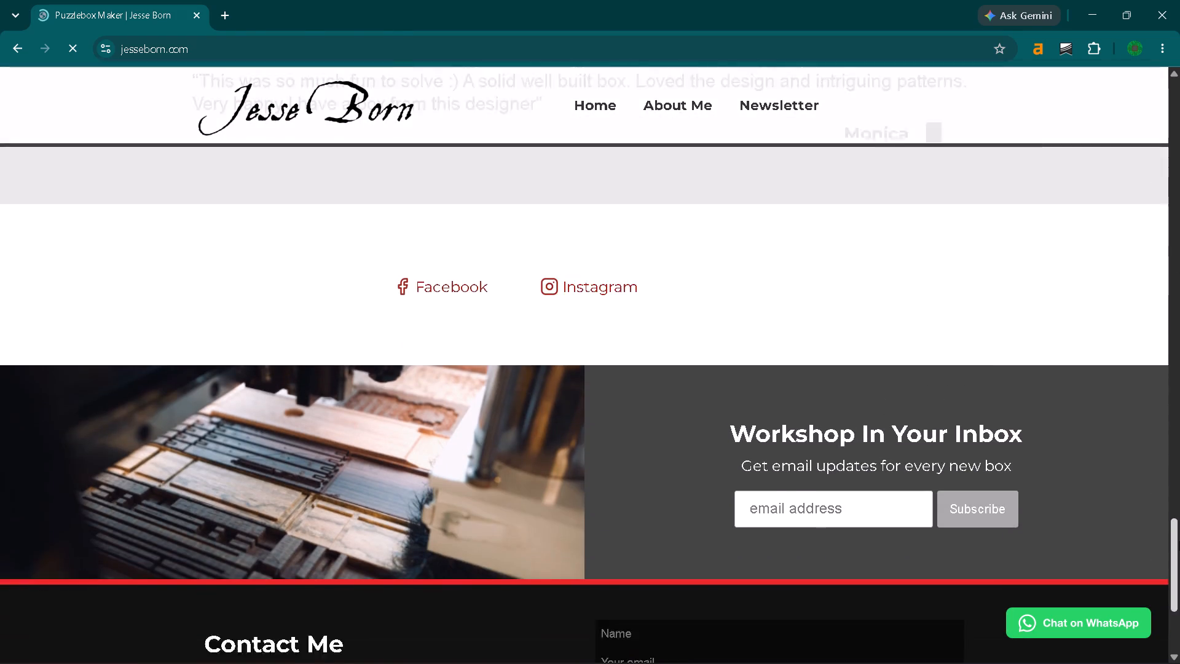
left_click_drag(1179, 540, 1171, 358)
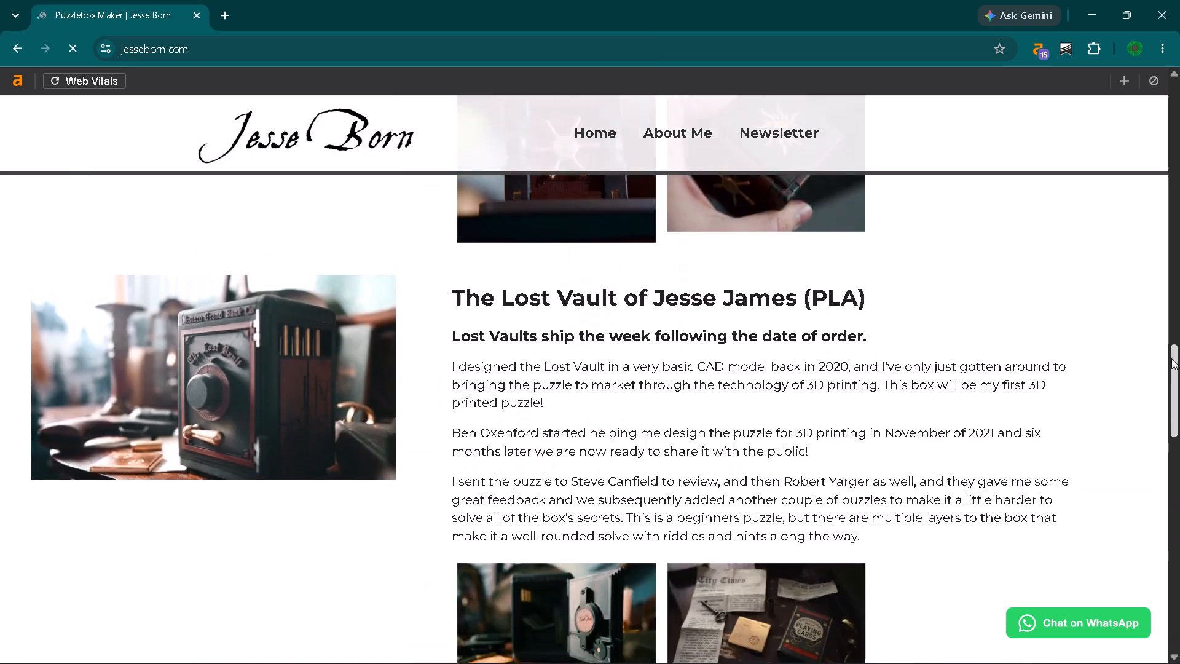
left_click_drag(1171, 358, 1128, 71)
scroll(783, 253, "up", 7)
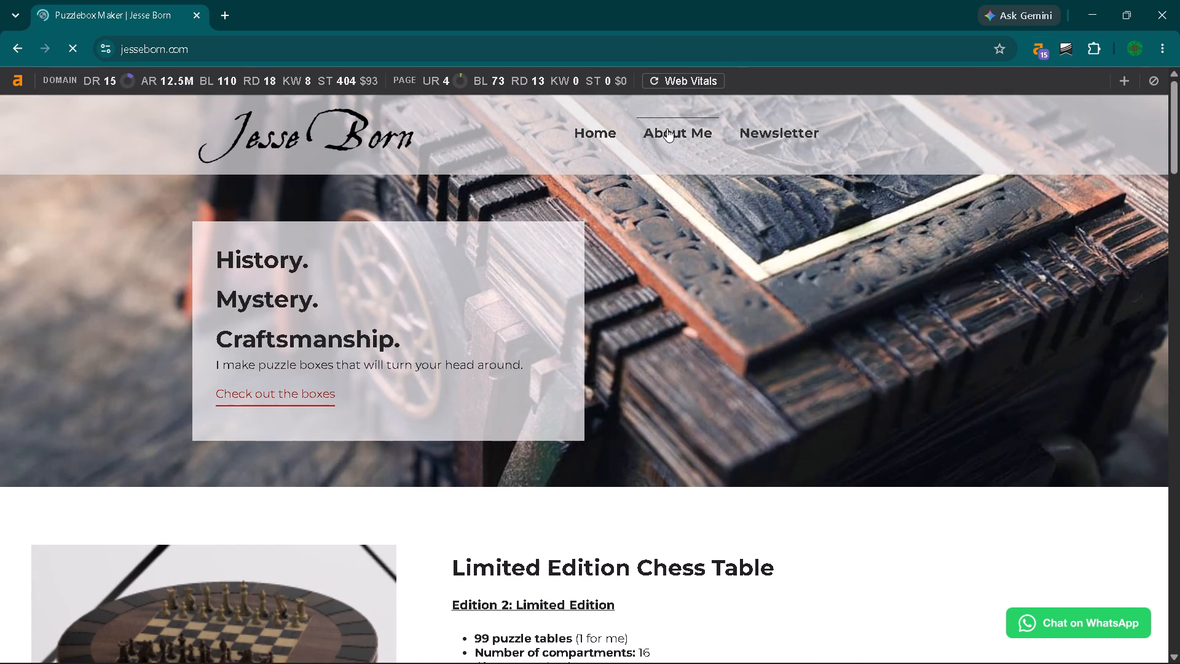
Reject the puzzlebox maker prospect in the BuzzStream window, advance to the next site, and close the rejected site's tab.
key("alt+Tab")
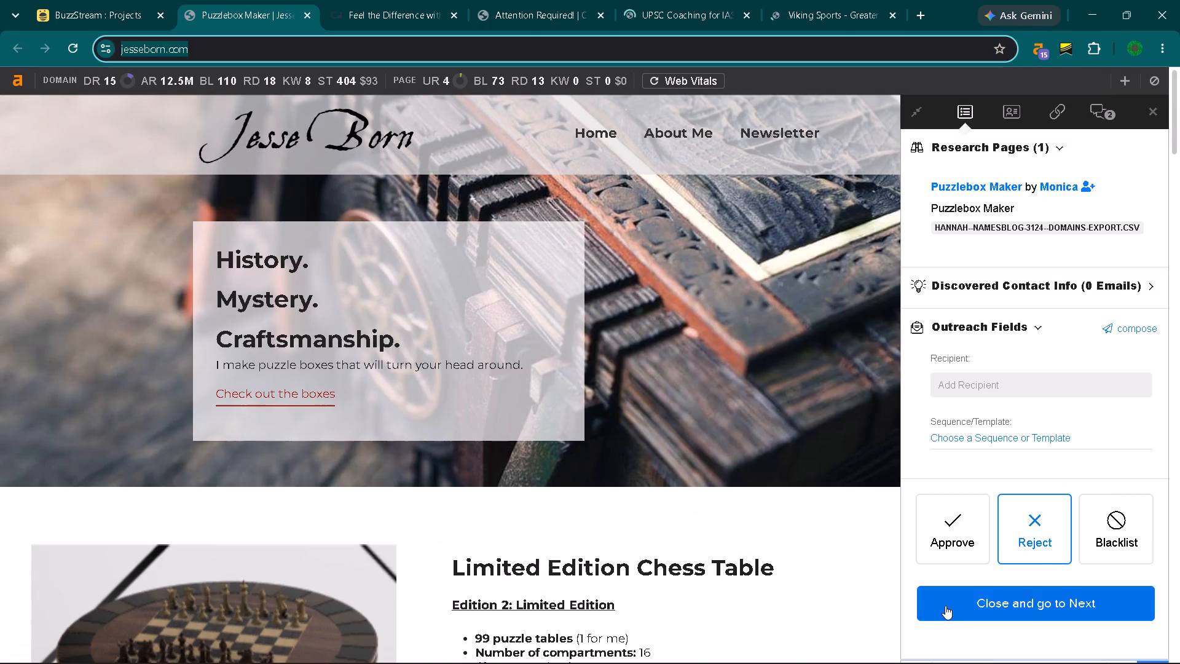
left_click(945, 606)
left_click(265, 15)
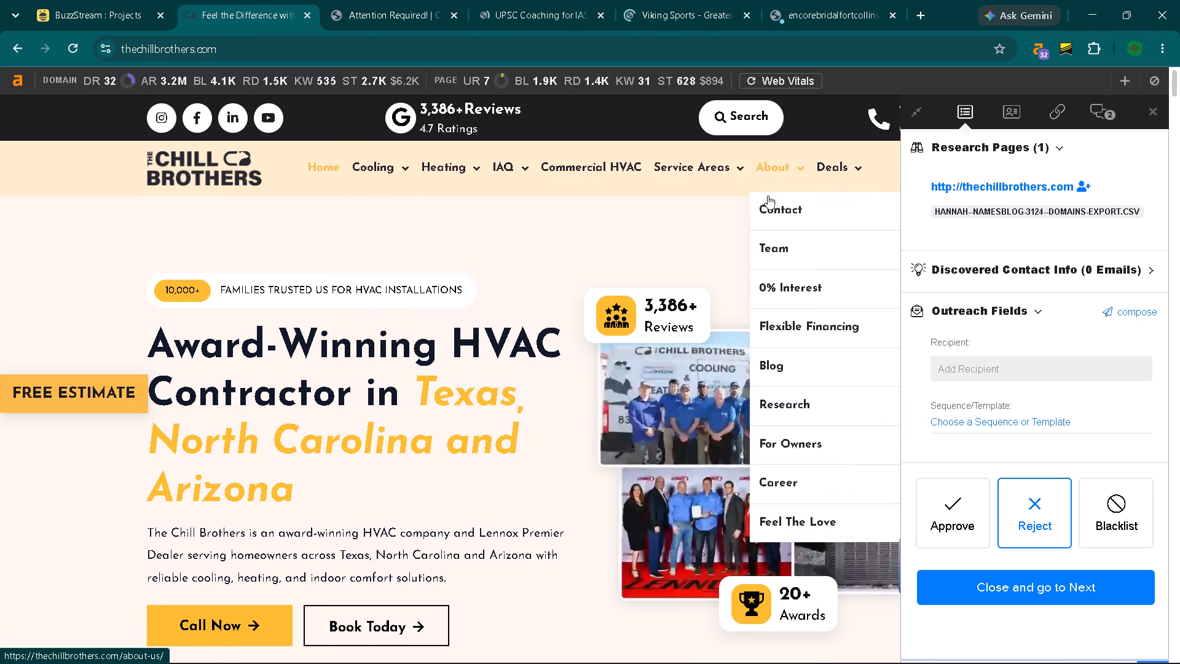
Open thechillbrothers.com in the other browser window.
left_click(242, 40)
key("ctrl+c")
key("ctrl+c")
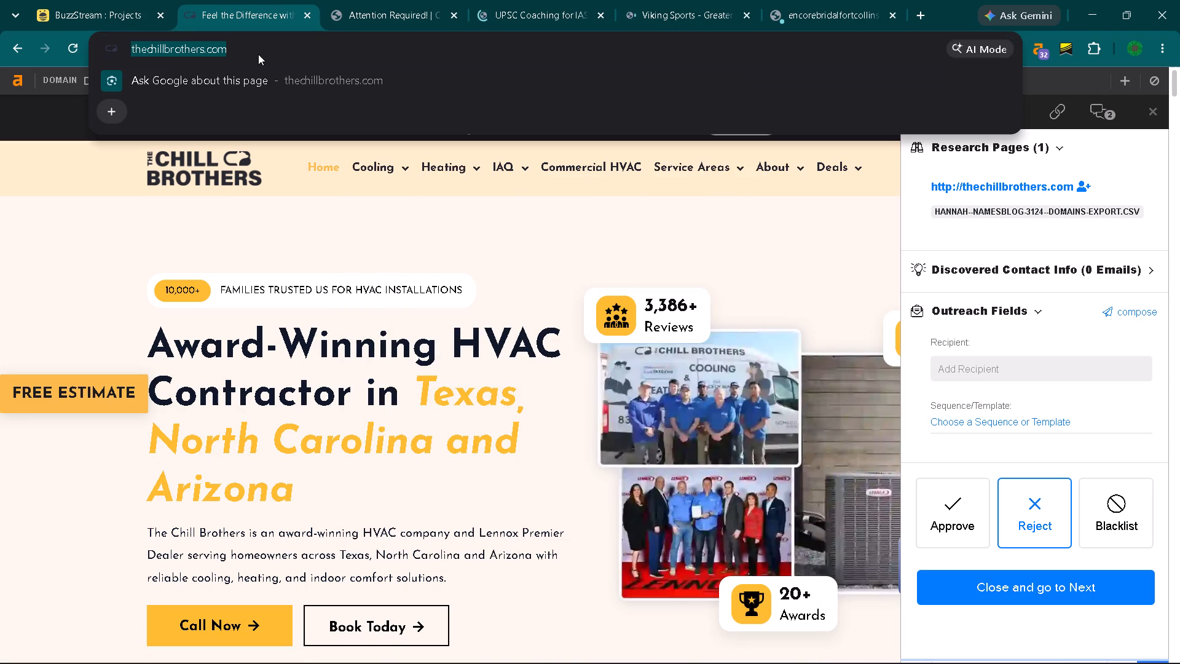
key("ctrl+c")
key("alt+Tab")
left_click(259, 54)
key("ctrl+v")
key("Return")
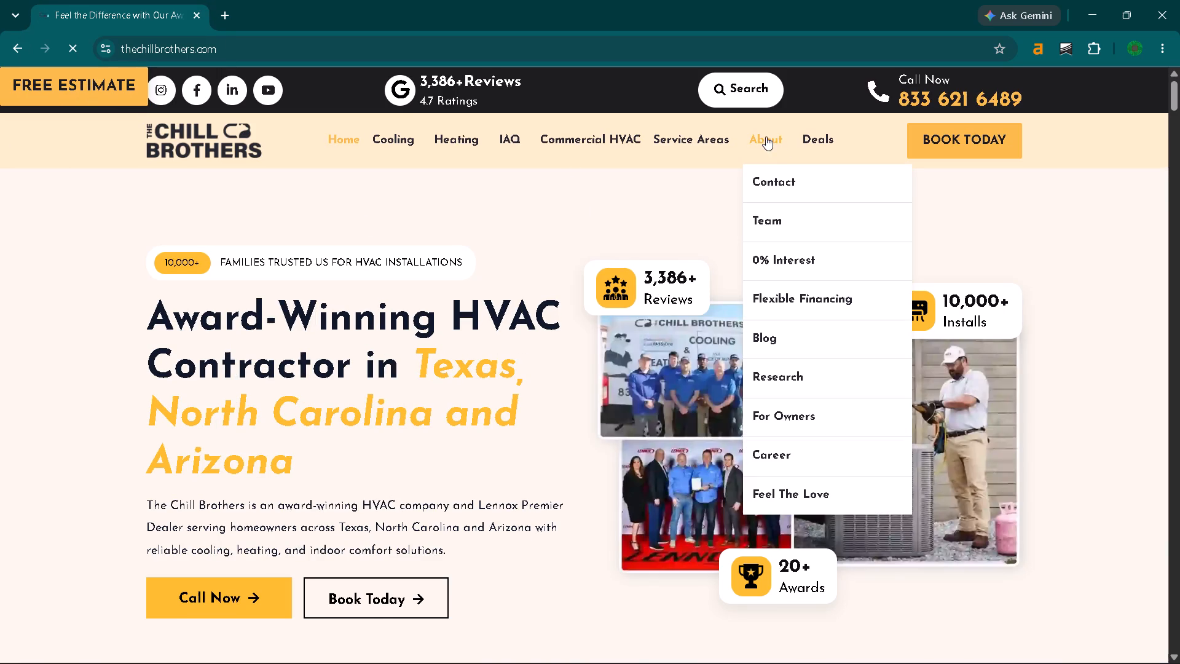
Open The Chill Brothers' blog page and examine its latest HVAC posts.
double_click(771, 338)
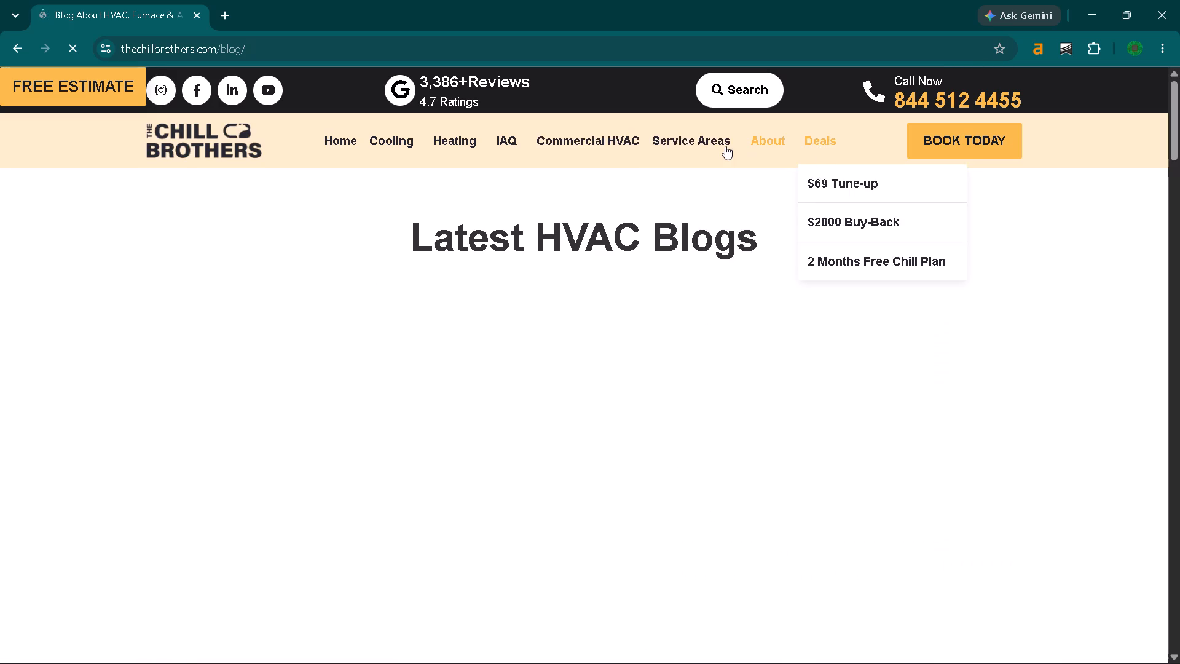
scroll(143, 227, "down", 4)
scroll(421, 355, "up", 5)
scroll(324, 254, "down", 8)
scroll(445, 382, "down", 6)
scroll(523, 433, "up", 1)
scroll(436, 433, "down", 3)
scroll(538, 422, "up", 19)
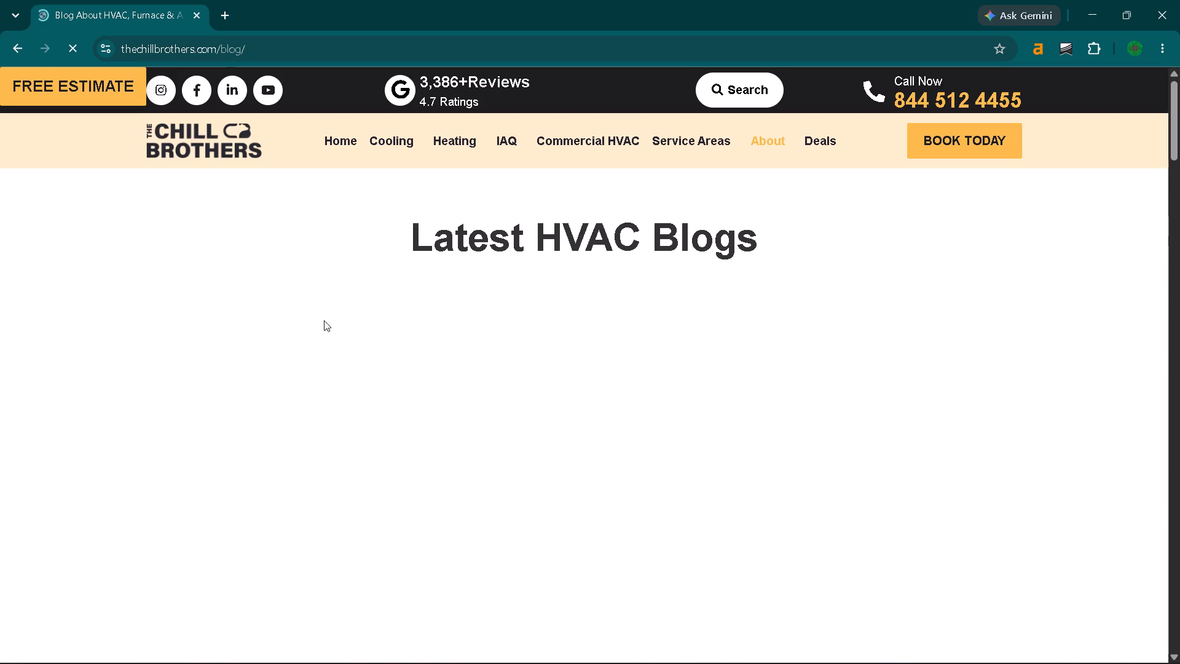
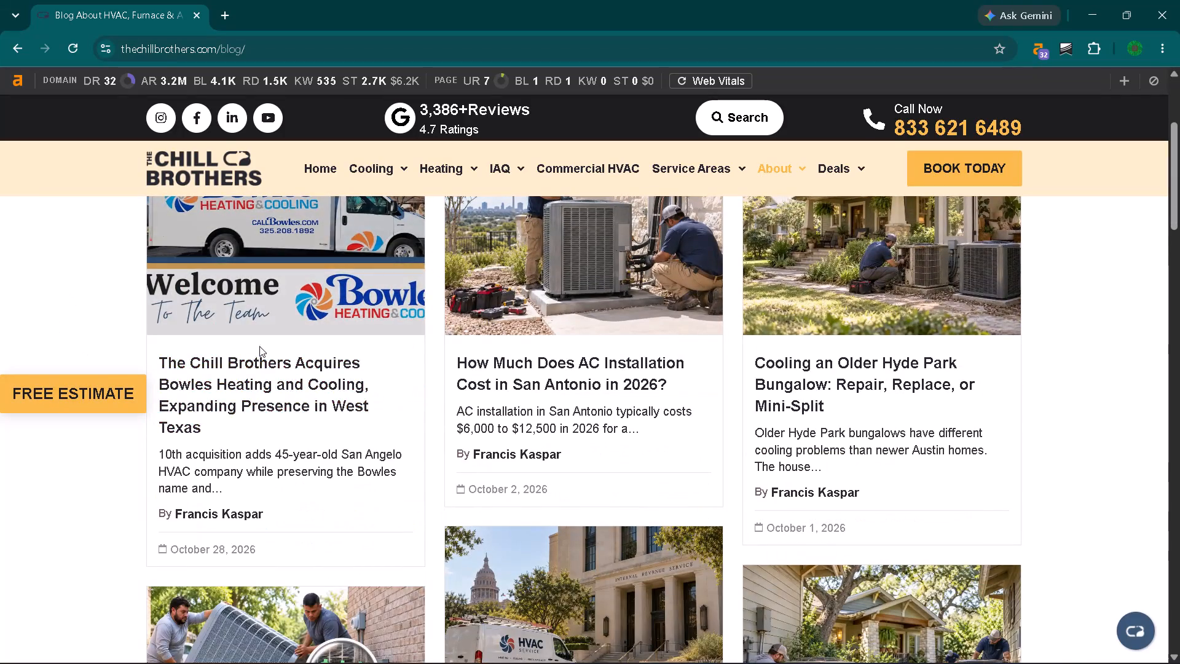
Open the Bowles acquisition, San Antonio AC installation cost and Hyde Park bungalow posts from the blog in separate new tabs.
right_click(197, 379)
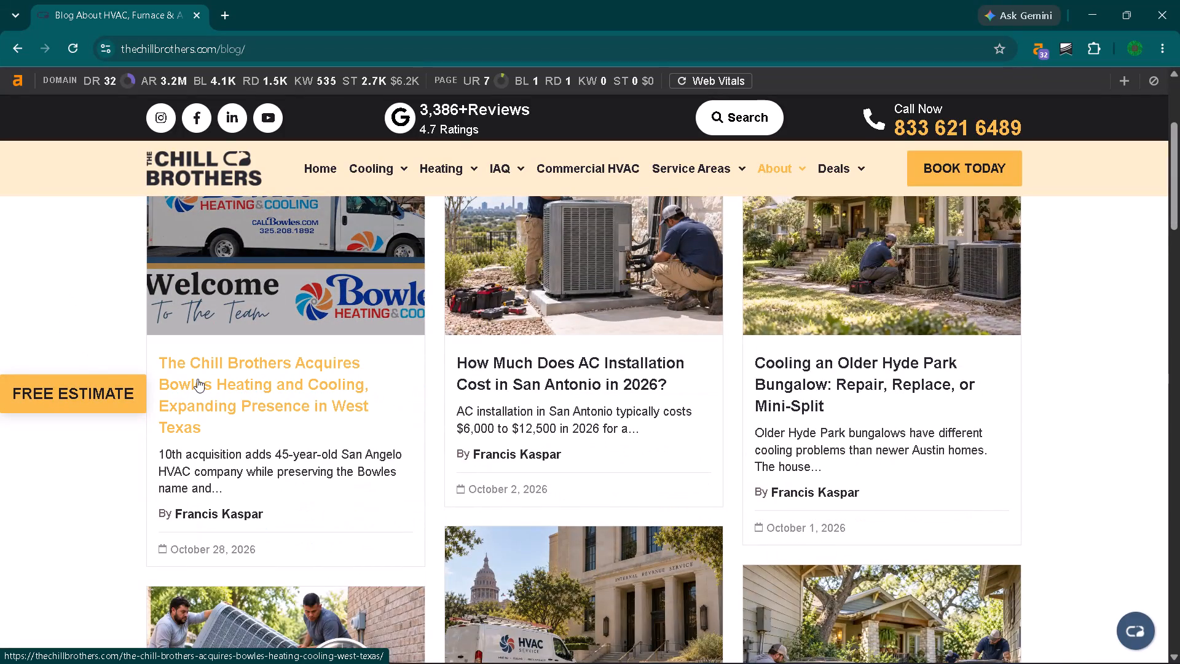
left_click(268, 397)
right_click(618, 363)
left_click(733, 389)
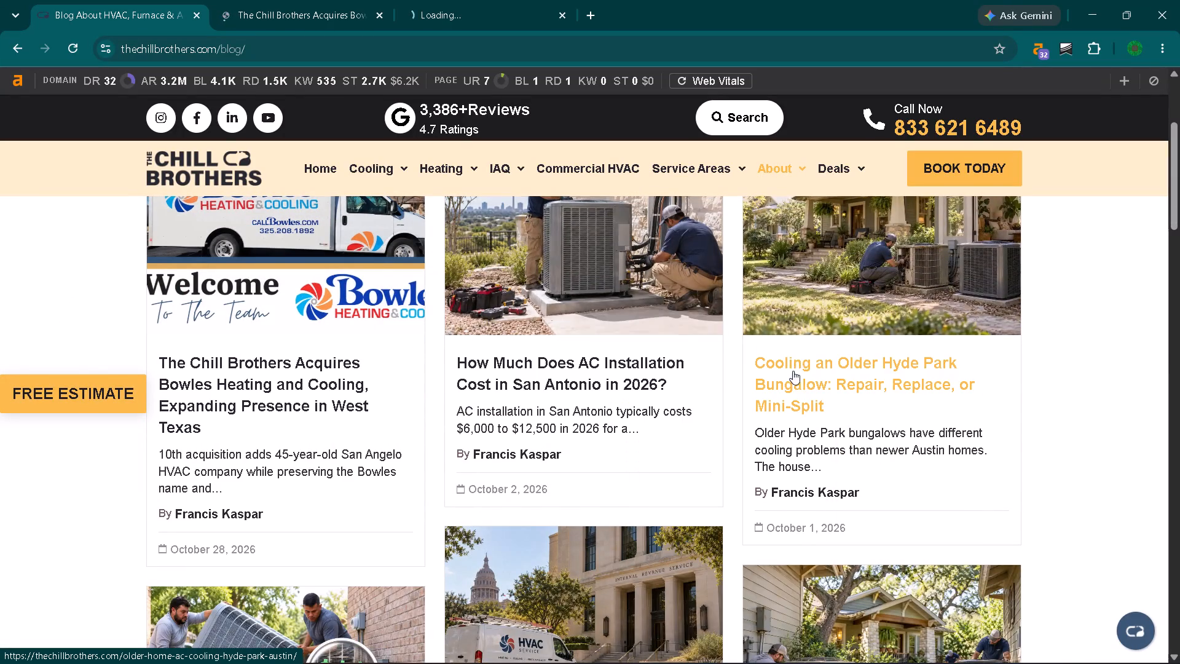
right_click(796, 361)
left_click(858, 390)
Examine the remaining posts on the blog's first page and open page 2 of the listing.
scroll(690, 408, "down", 6)
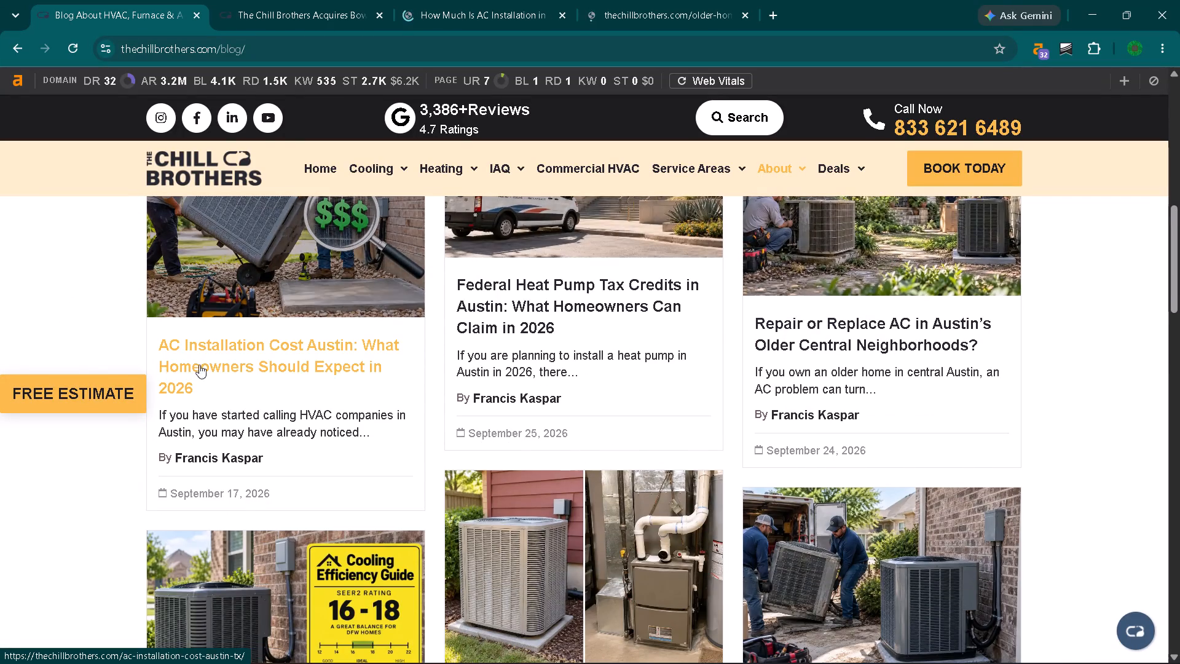
scroll(741, 326, "down", 6)
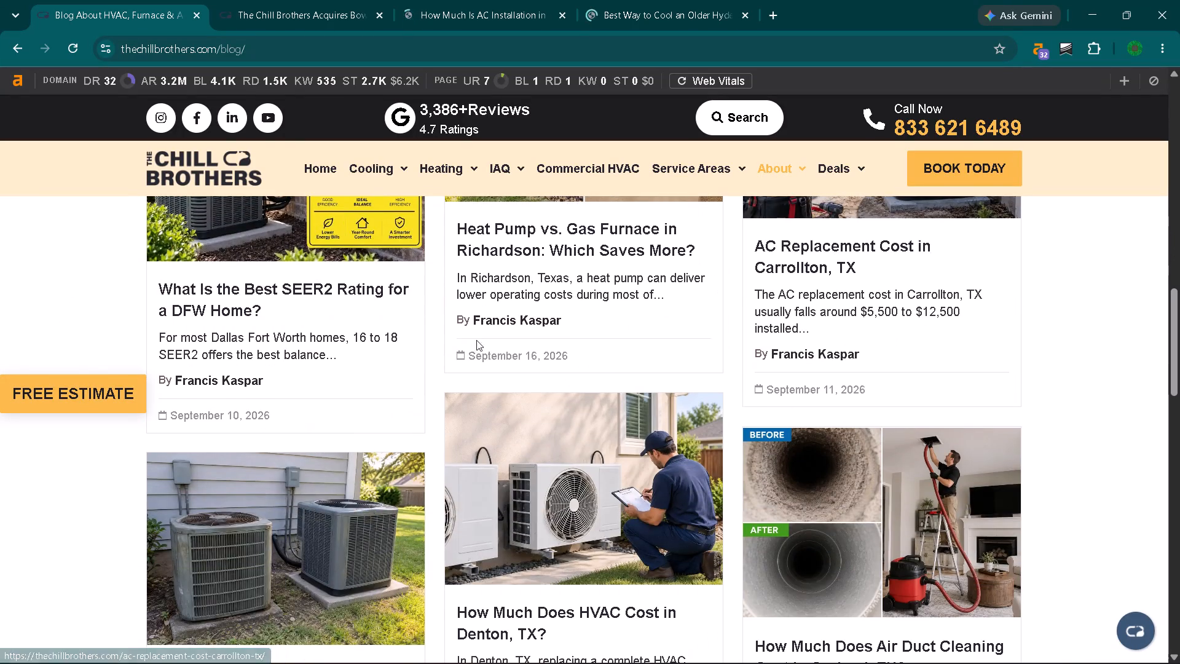
scroll(292, 309, "down", 1)
scroll(737, 481, "down", 2)
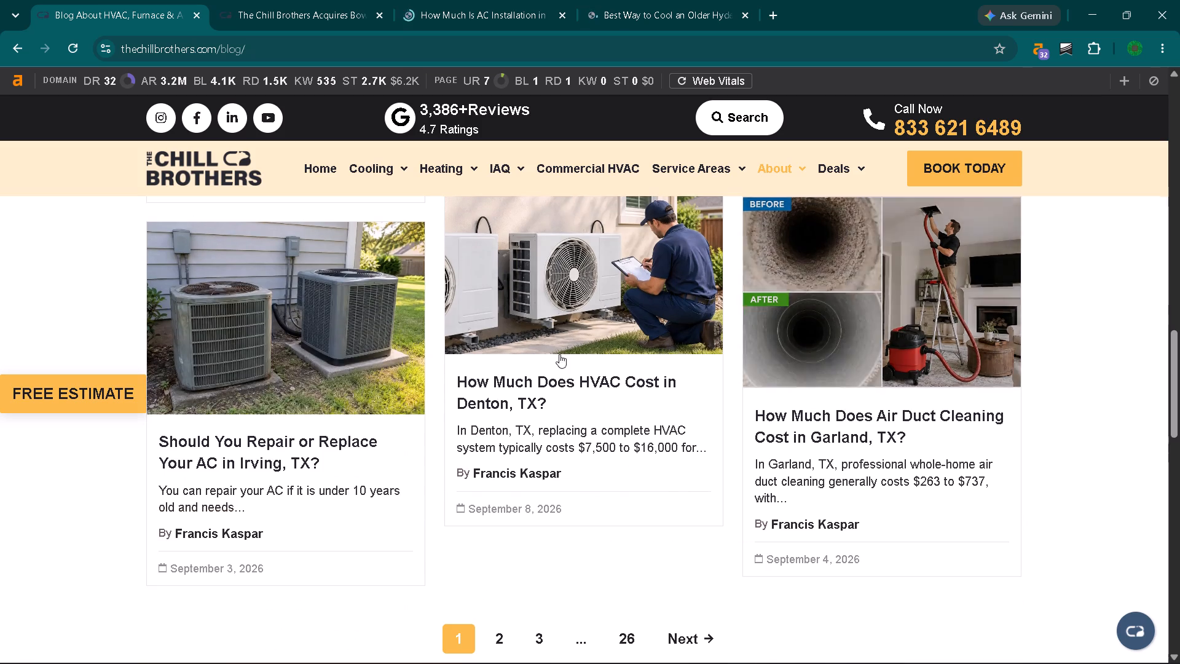
scroll(327, 489, "down", 3)
left_click(490, 403)
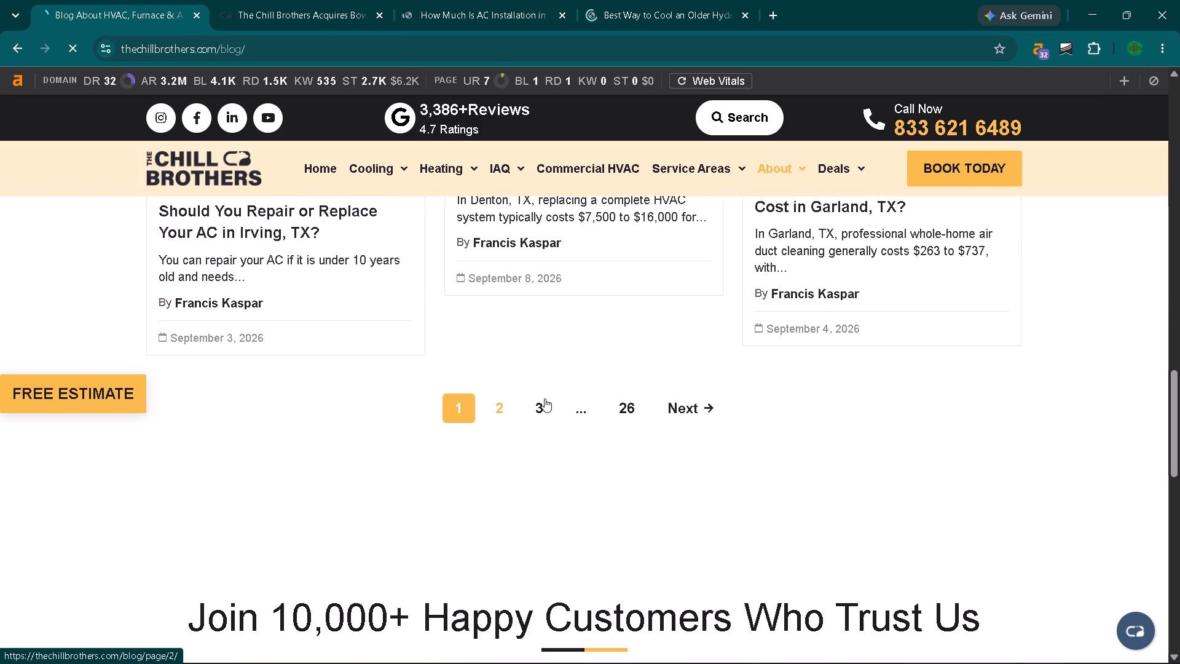
Examine the article about The Chill Brothers acquiring Bowles Heating and Cooling, down to the company descriptions.
left_click(208, 0)
left_click(257, 0)
scroll(385, 270, "down", 1)
scroll(424, 294, "up", 2)
scroll(412, 355, "down", 2)
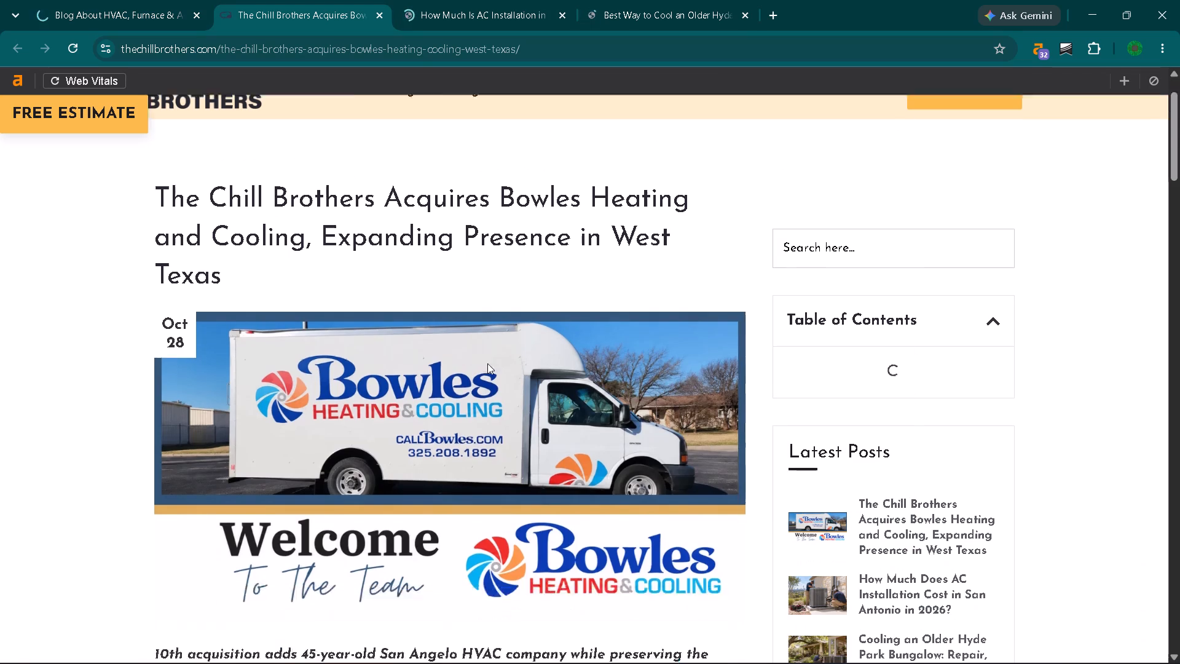
scroll(487, 363, "down", 5)
scroll(199, 381, "down", 7)
scroll(339, 347, "down", 4)
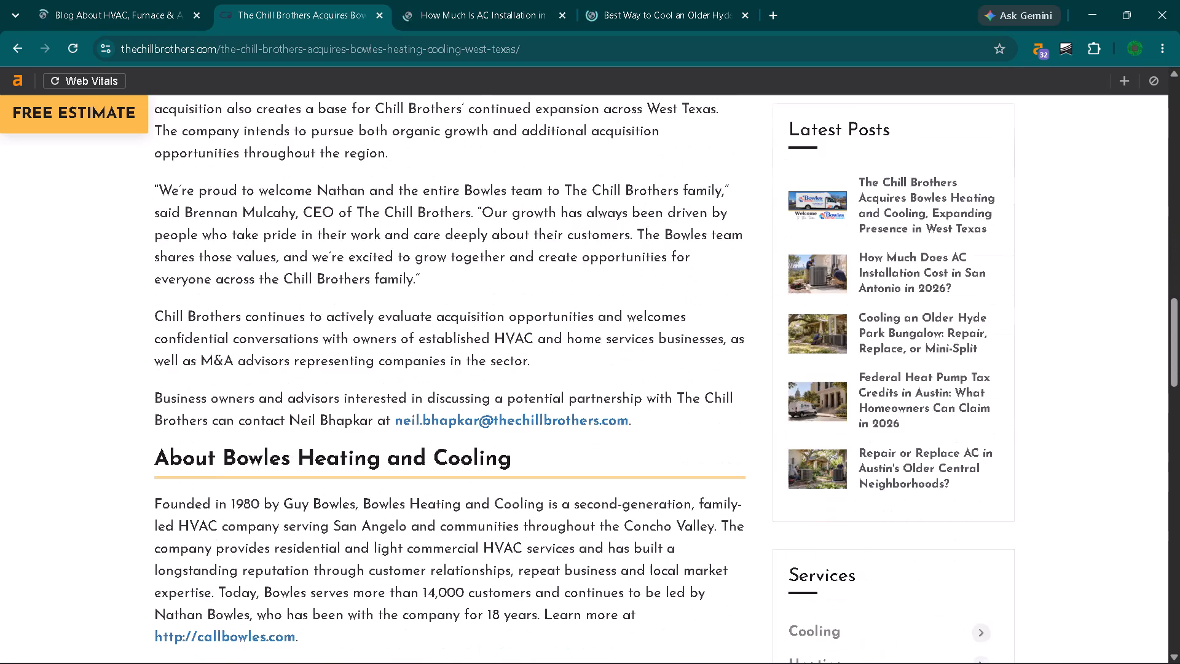
scroll(521, 334, "down", 4)
scroll(88, 350, "down", 3)
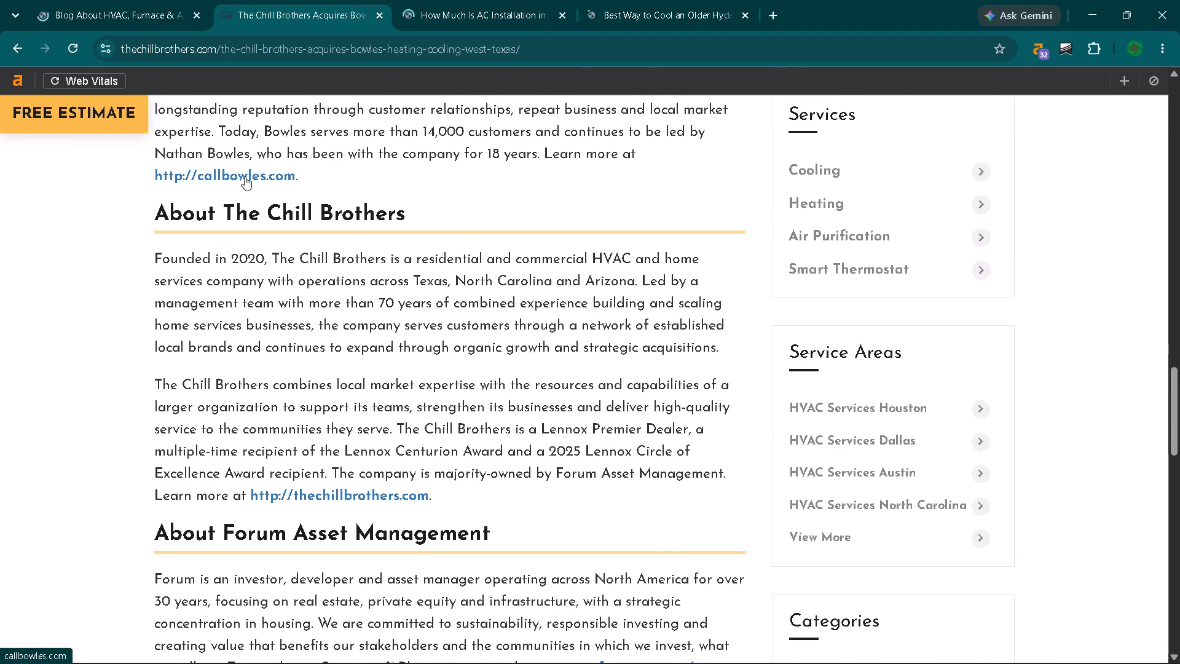
Open the article's callbowles.com link in a new tab.
right_click(245, 176)
left_click(313, 202)
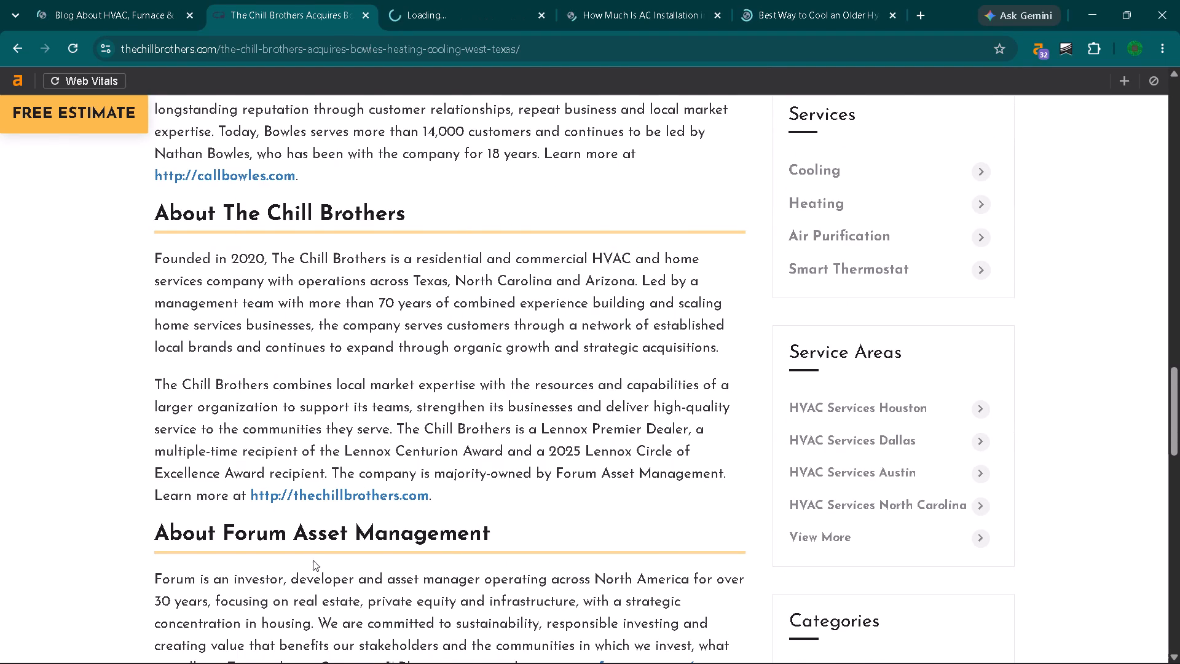
Examine the rest of the acquisition article, including the Forum Asset Management section, author bio and categories.
scroll(390, 502, "down", 1)
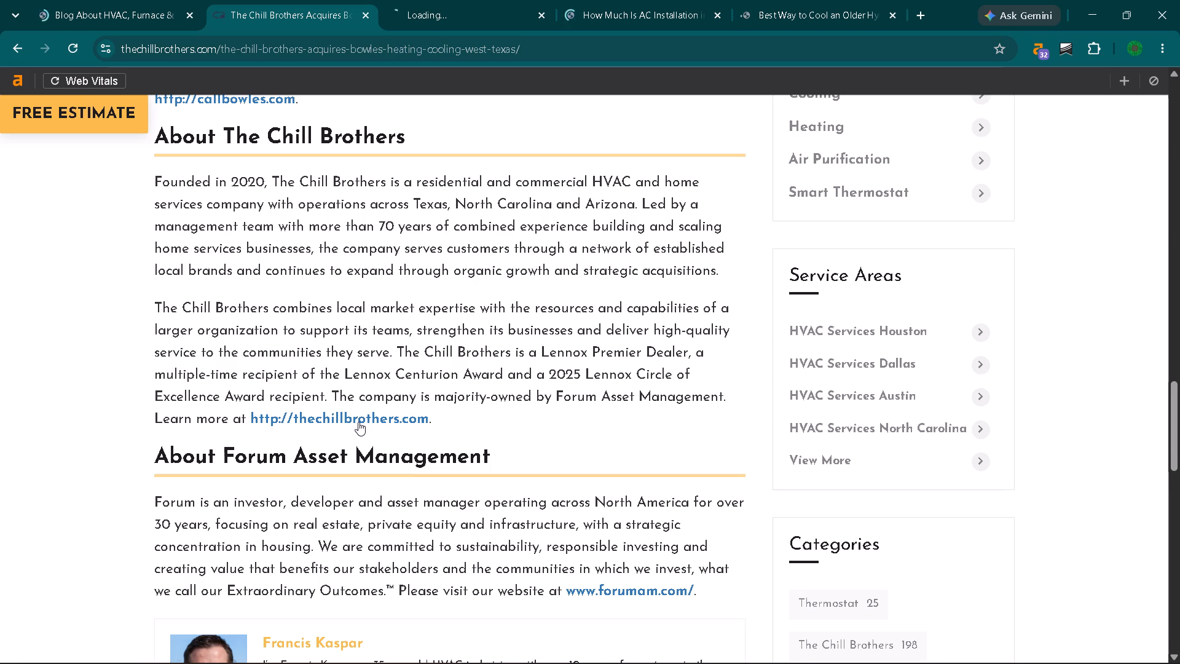
right_click(304, 419)
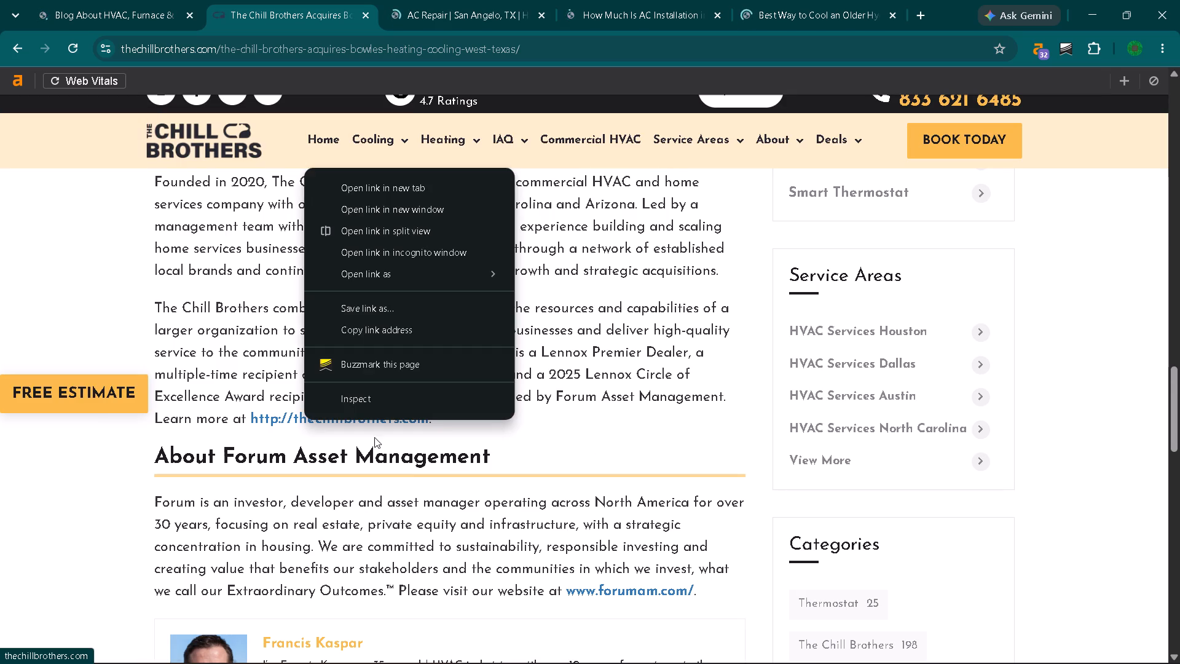
left_click(575, 371)
scroll(509, 506, "down", 3)
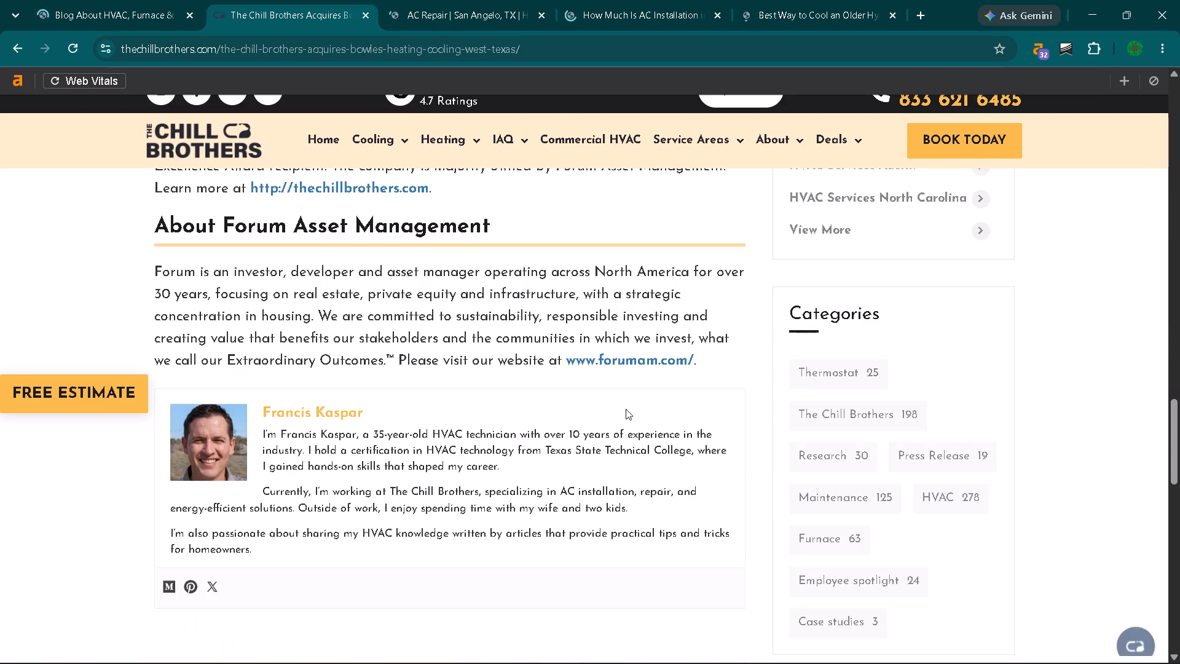
scroll(604, 435, "down", 2)
left_click(425, 0)
left_click(284, 2)
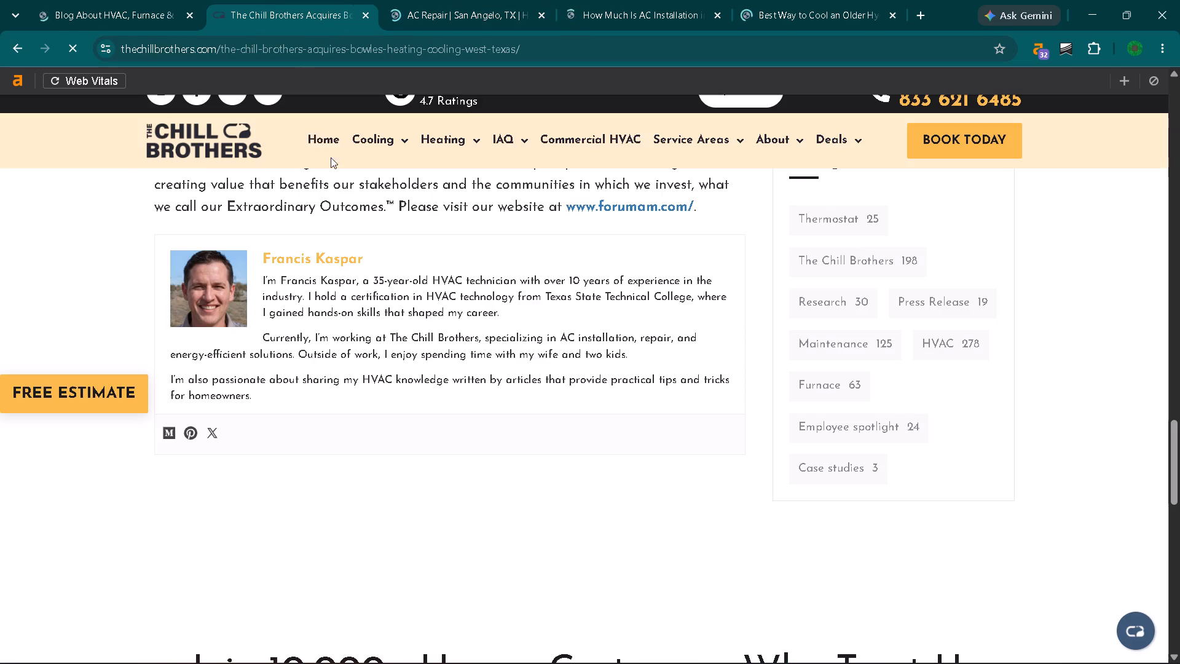
scroll(514, 345, "up", 1)
scroll(438, 344, "up", 2)
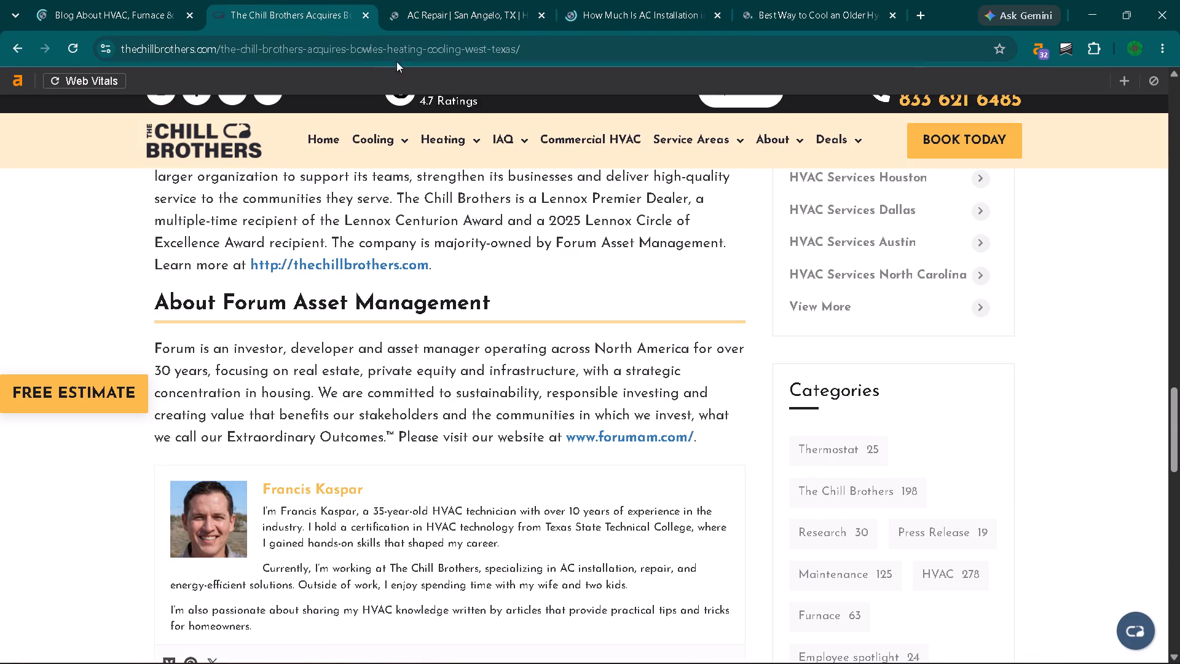
Look over the Bowles Heating and Cooling home page and close its tab.
left_click(416, 0)
scroll(378, 83, "up", 1)
scroll(379, 118, "down", 11)
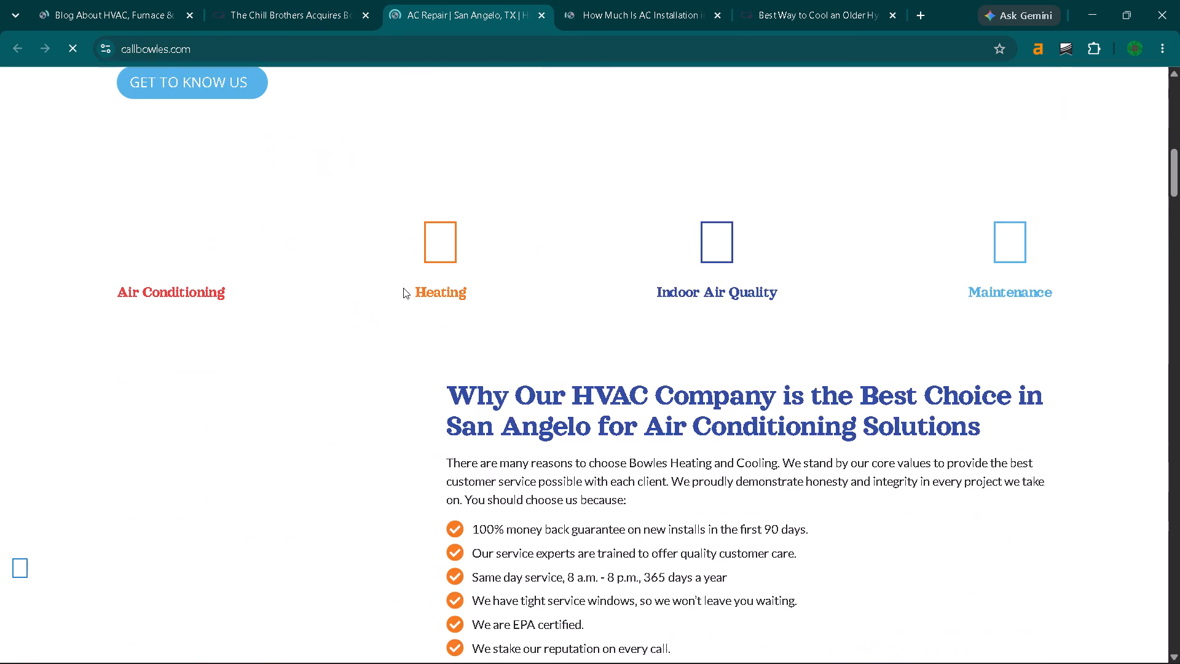
key("ctrl+w")
Examine the San Antonio AC installation cost article and its links down to the page footer, and close its tab.
key("ctrl+Tab")
scroll(485, 211, "down", 3)
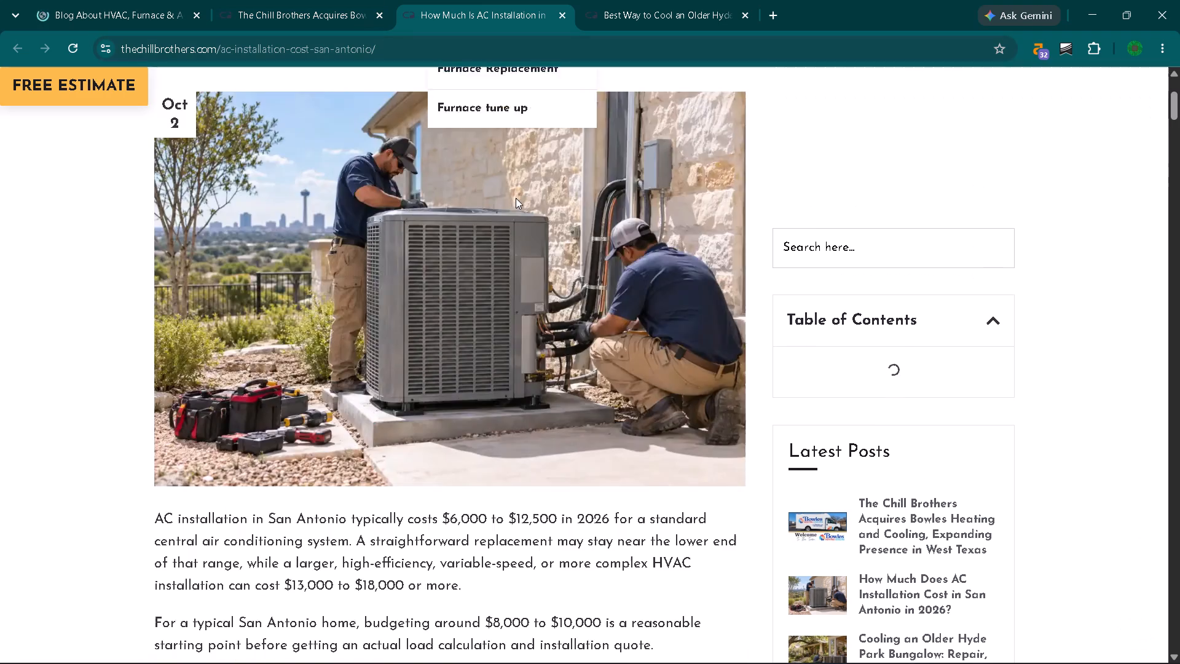
scroll(487, 243, "down", 15)
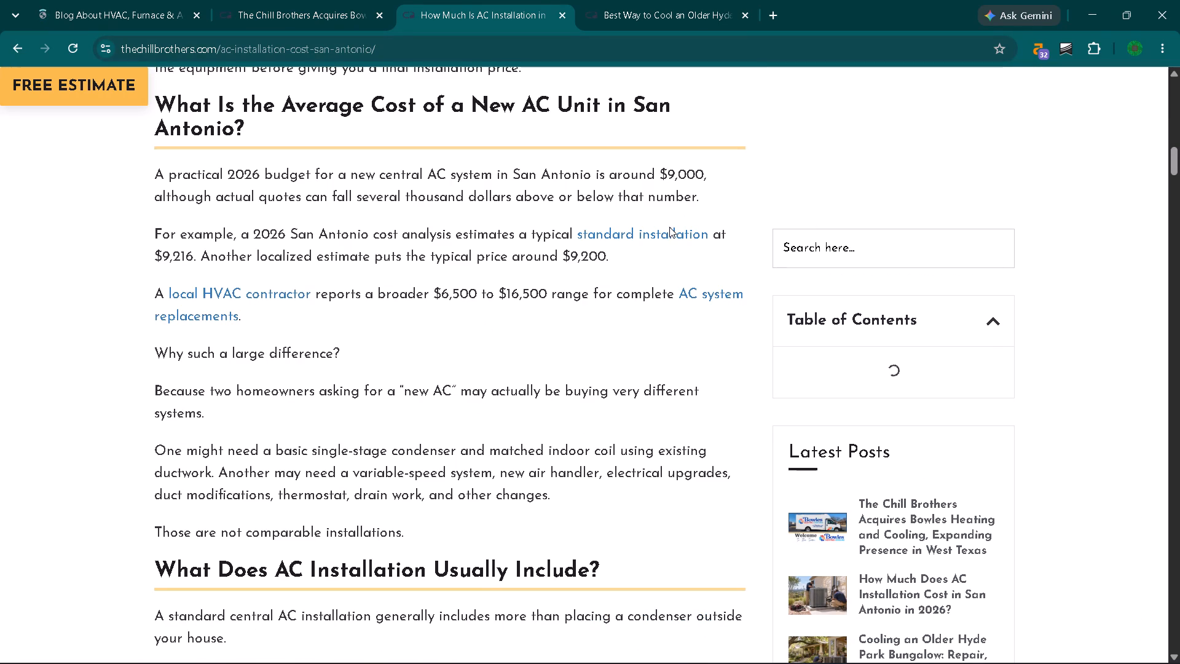
scroll(191, 314, "down", 5)
scroll(235, 290, "down", 4)
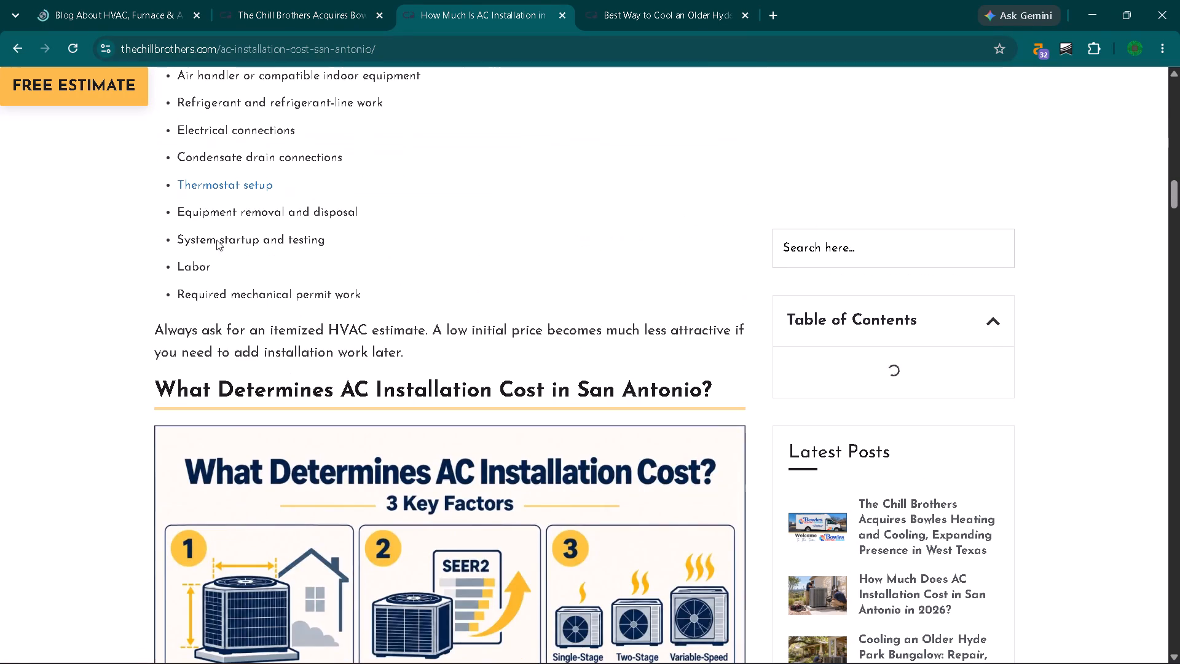
scroll(226, 205, "down", 7)
scroll(291, 324, "up", 1)
scroll(296, 332, "down", 4)
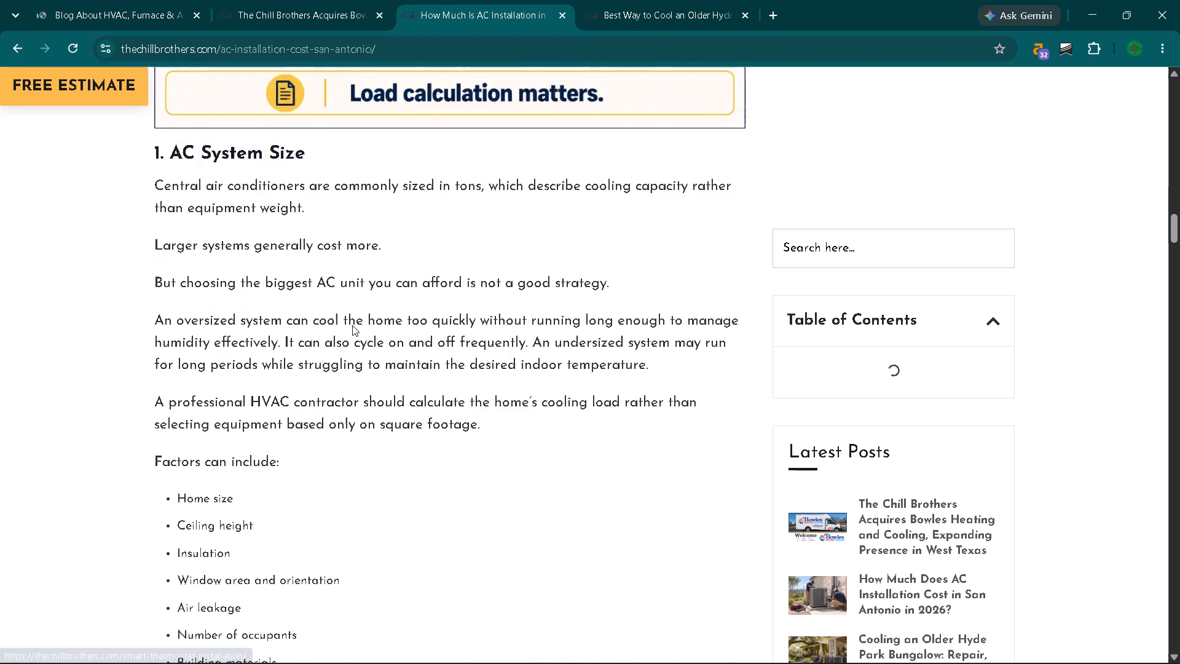
scroll(352, 325, "down", 19)
scroll(428, 390, "down", 5)
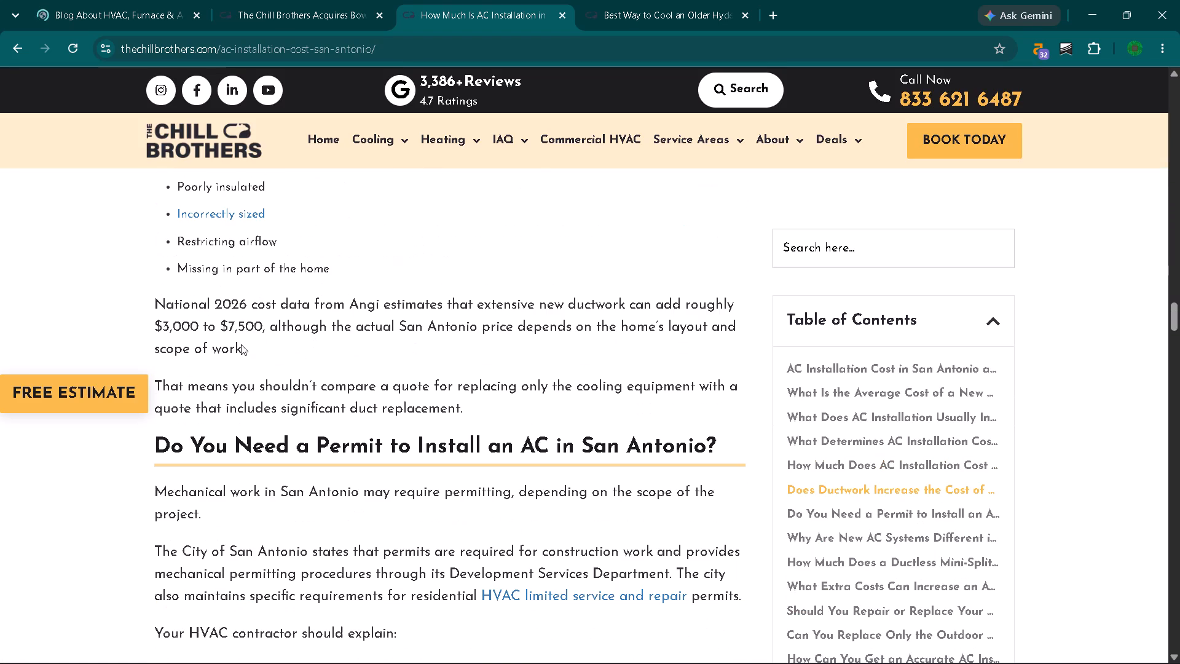
scroll(222, 299, "down", 6)
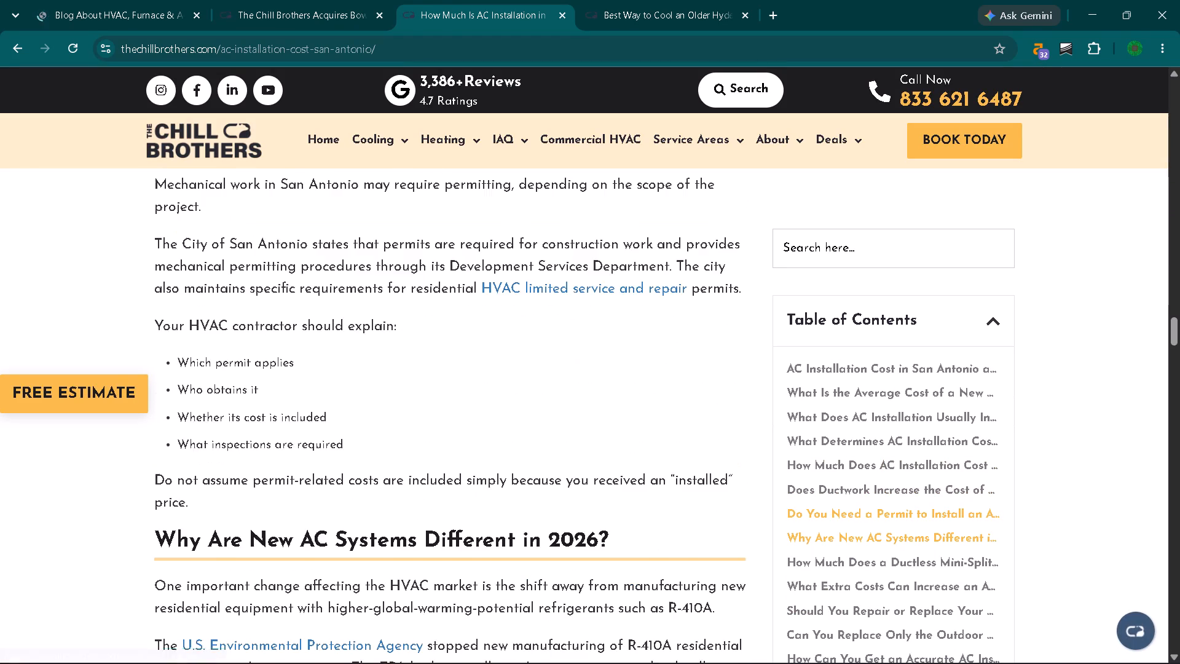
scroll(344, 351, "down", 1)
scroll(270, 427, "down", 2)
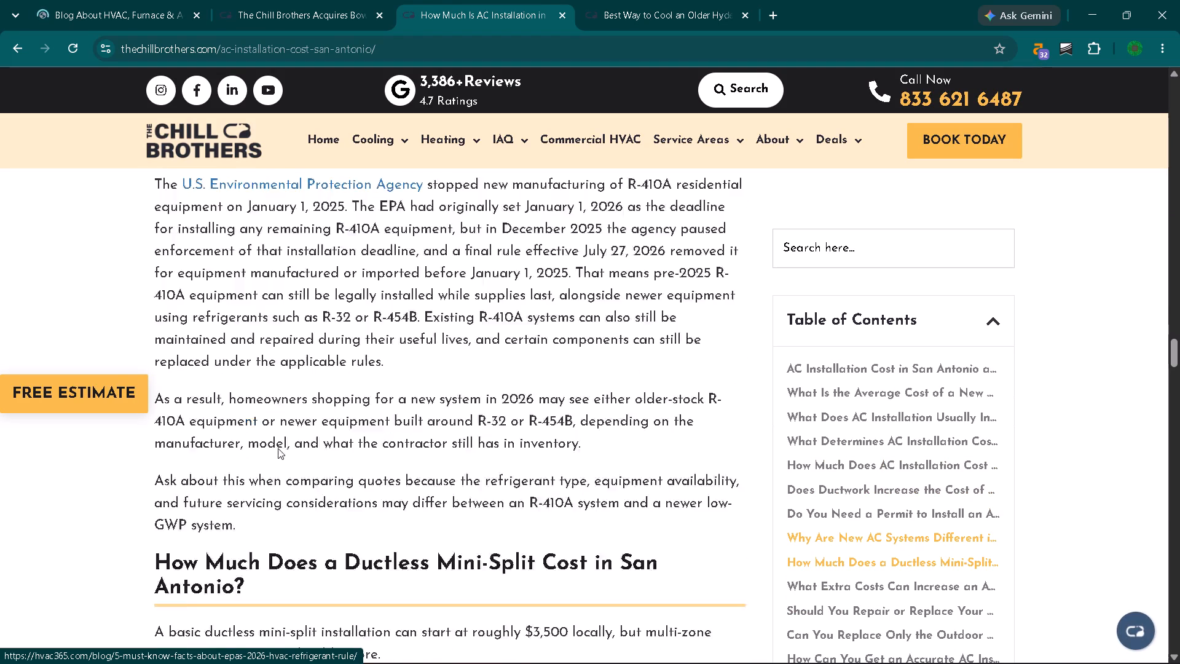
scroll(278, 448, "down", 7)
scroll(256, 426, "up", 2)
scroll(267, 432, "down", 19)
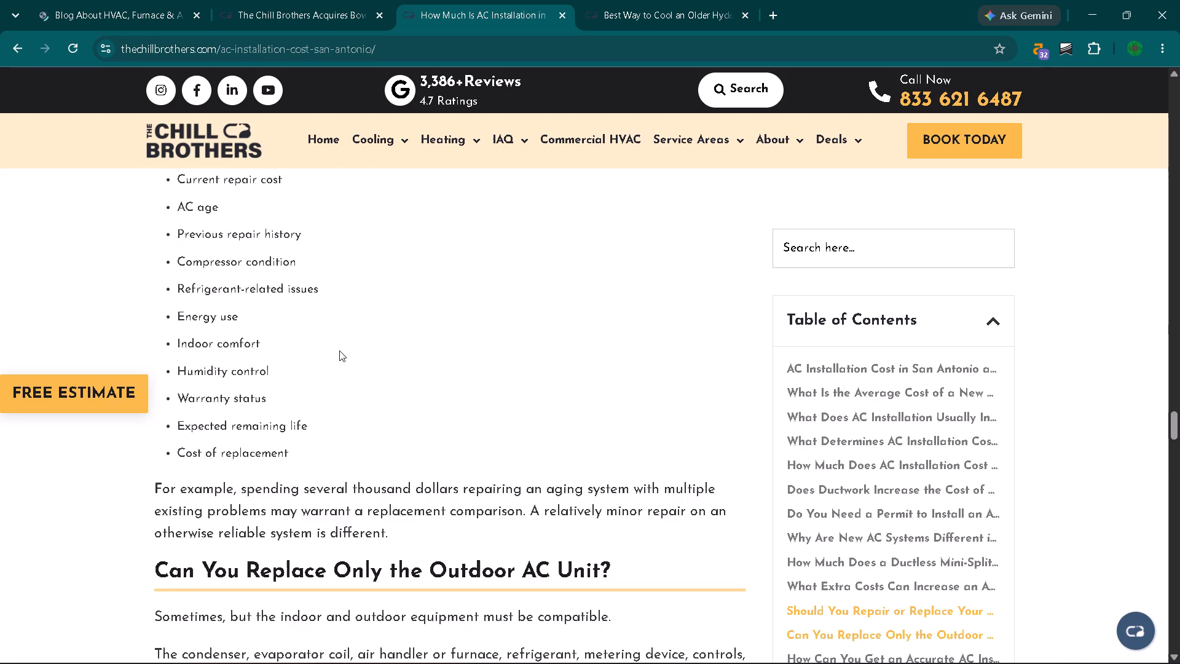
scroll(339, 350, "down", 9)
scroll(295, 335, "up", 2)
scroll(311, 349, "down", 14)
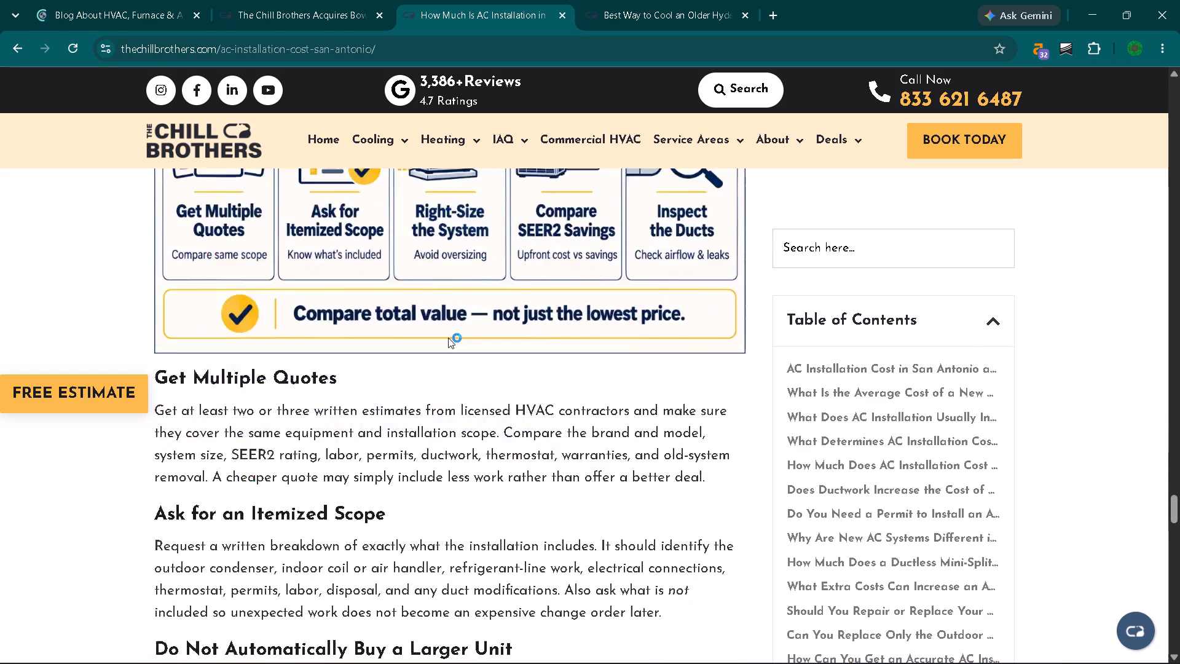
scroll(448, 338, "down", 1)
scroll(467, 327, "up", 1)
scroll(320, 375, "down", 6)
scroll(216, 387, "down", 4)
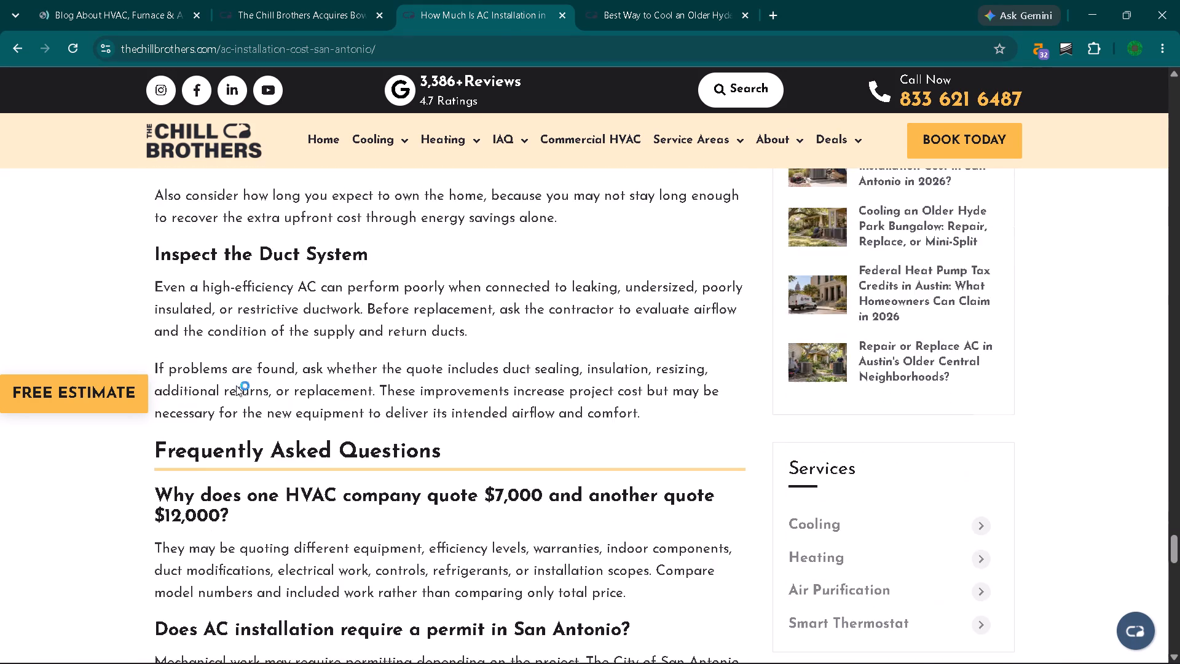
scroll(320, 321, "down", 19)
key("ctrl+w")
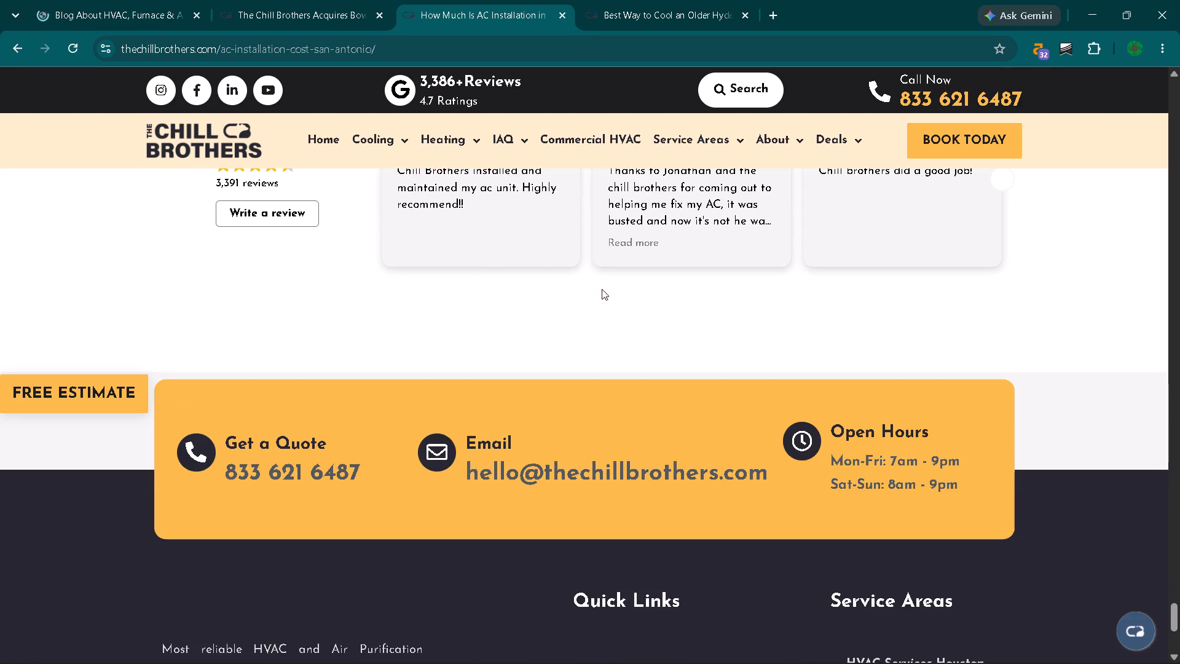
Examine the Hyde Park older-home cooling article and its links, from the repair-or-replace section through the older-AC repair cost section.
scroll(356, 294, "down", 8)
scroll(304, 373, "down", 6)
scroll(423, 303, "down", 1)
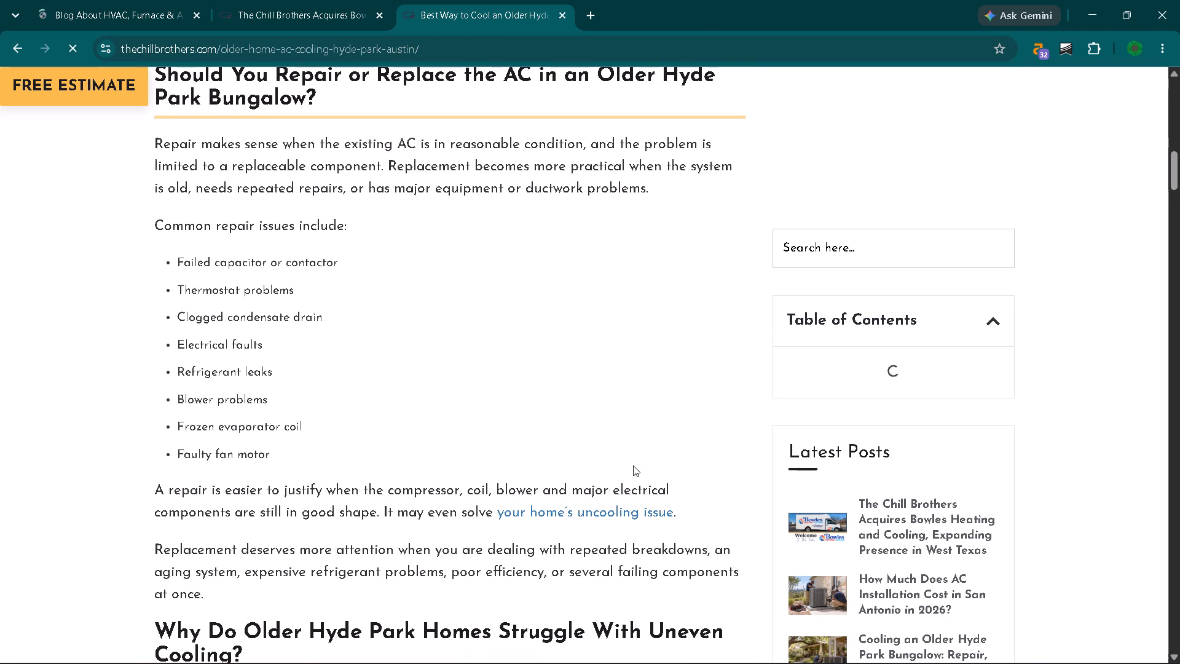
scroll(425, 495, "down", 6)
scroll(502, 370, "down", 3)
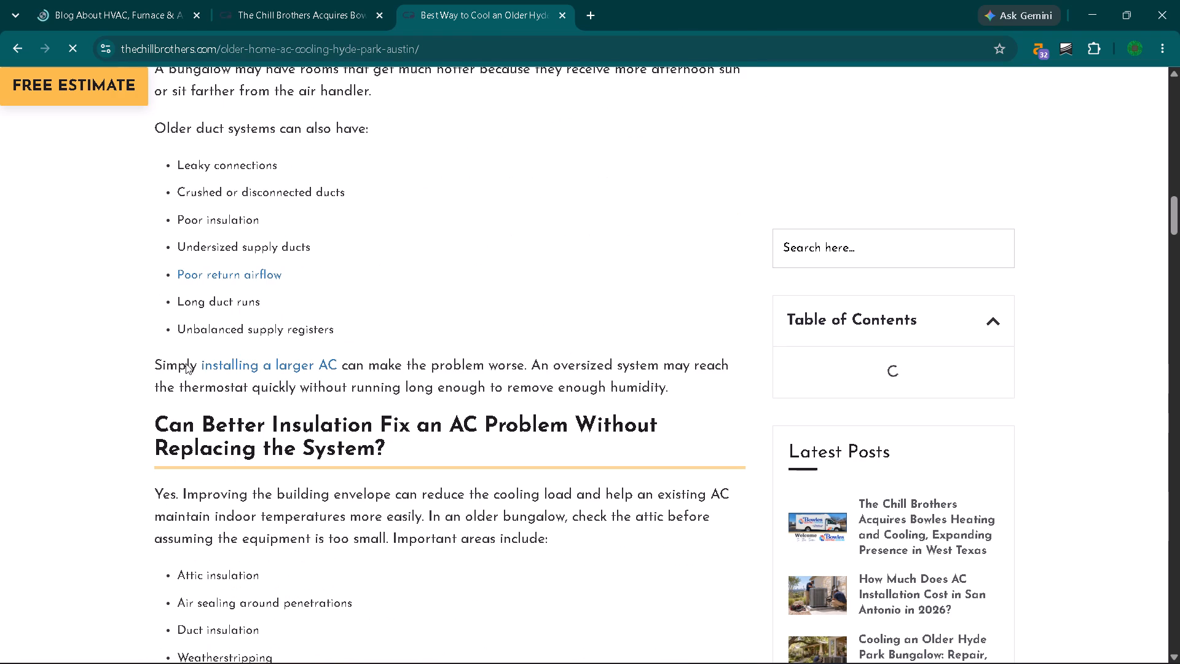
scroll(284, 422, "down", 4)
scroll(298, 349, "down", 3)
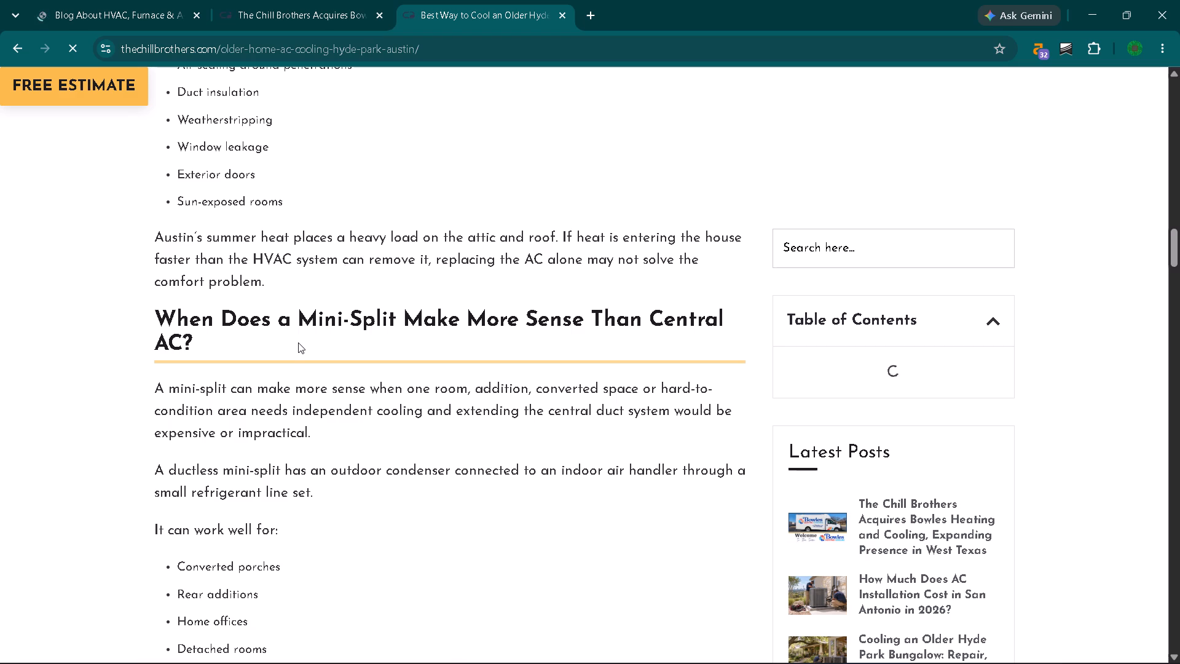
scroll(133, 418, "down", 4)
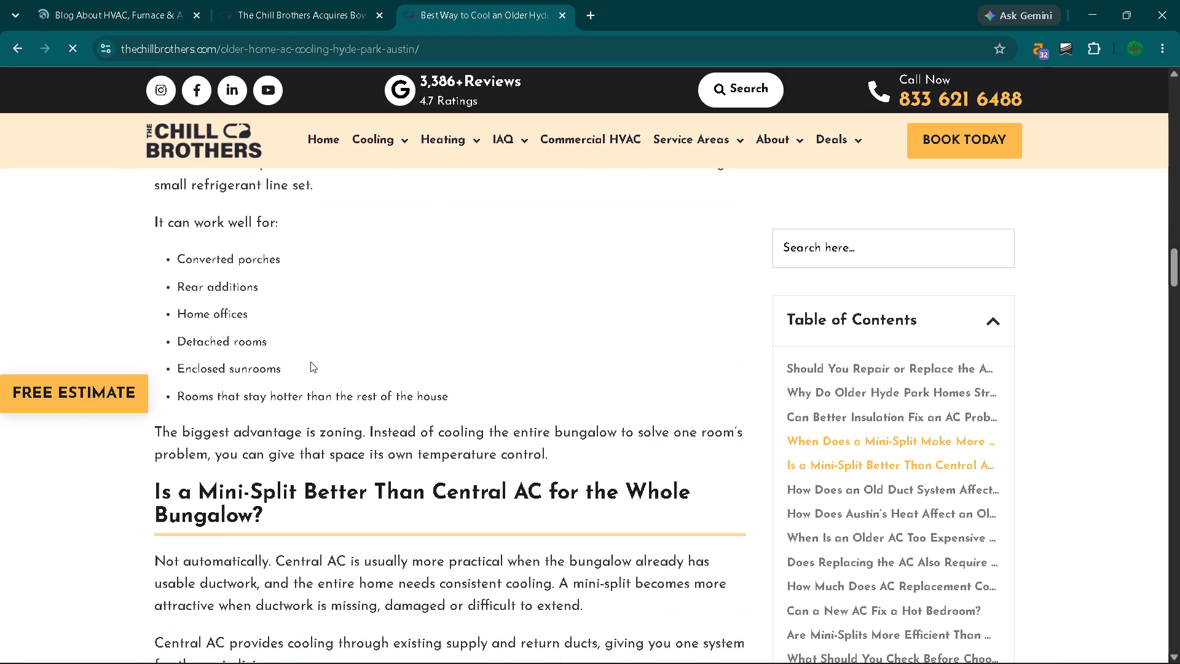
scroll(310, 362, "down", 8)
scroll(259, 394, "down", 8)
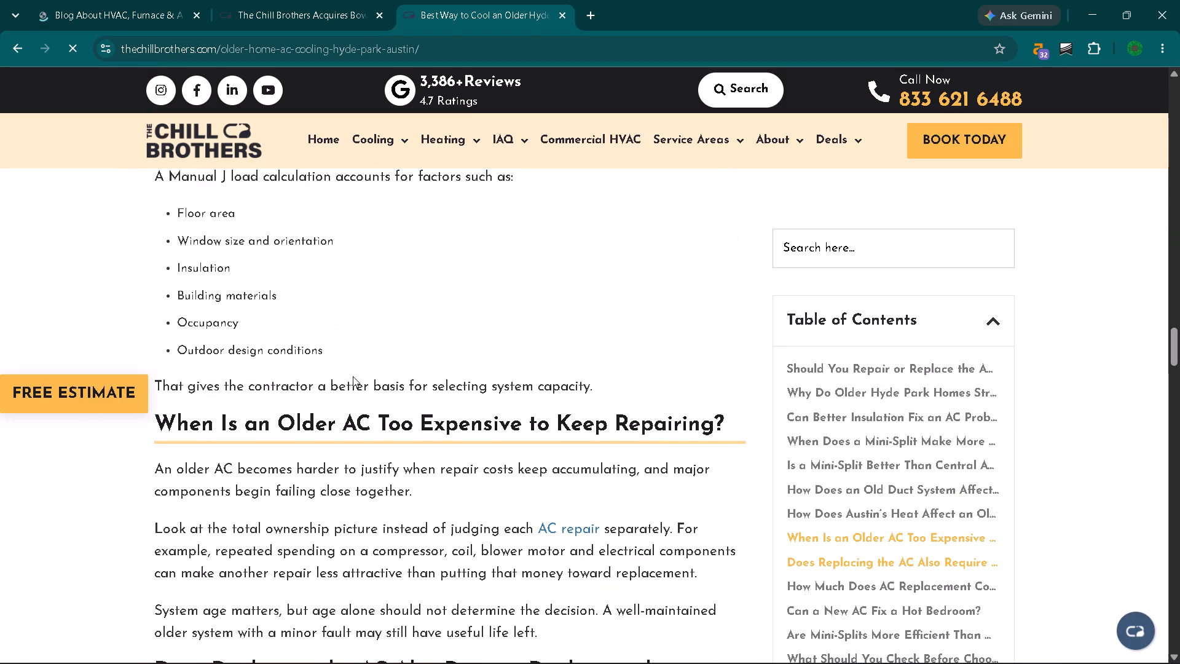
scroll(353, 376, "down", 5)
Examine the rest of the Hyde Park cooling article and its links down to the author bio, and close its tab.
scroll(532, 256, "up", 2)
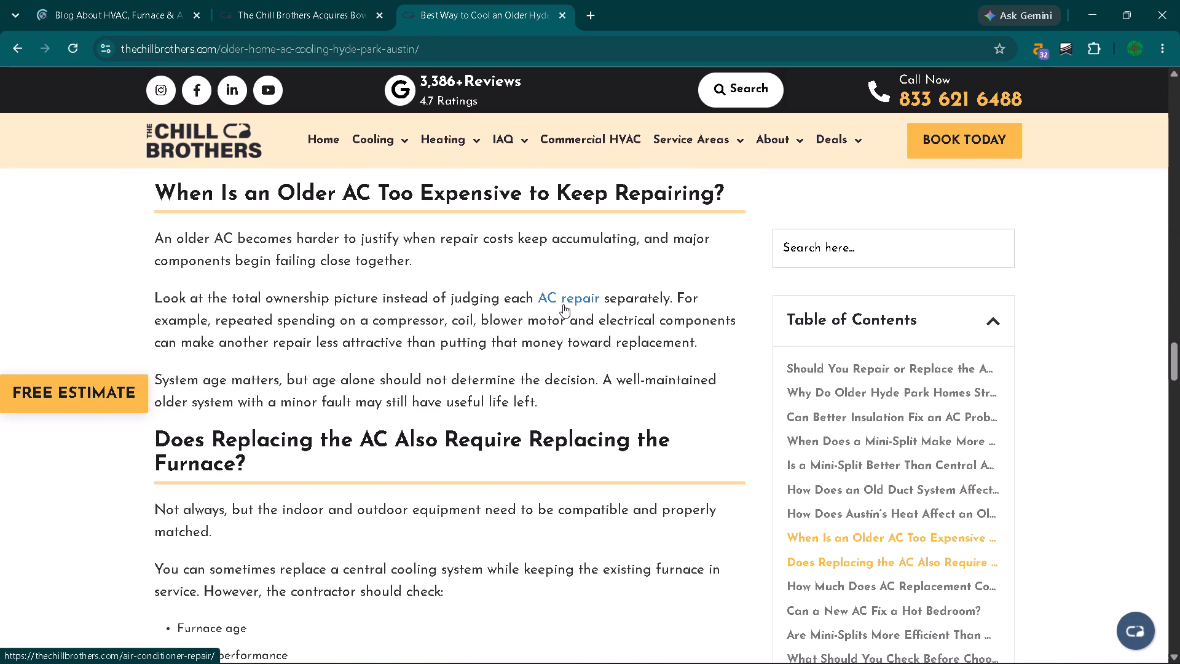
scroll(318, 334, "down", 4)
scroll(207, 313, "down", 2)
scroll(265, 344, "down", 10)
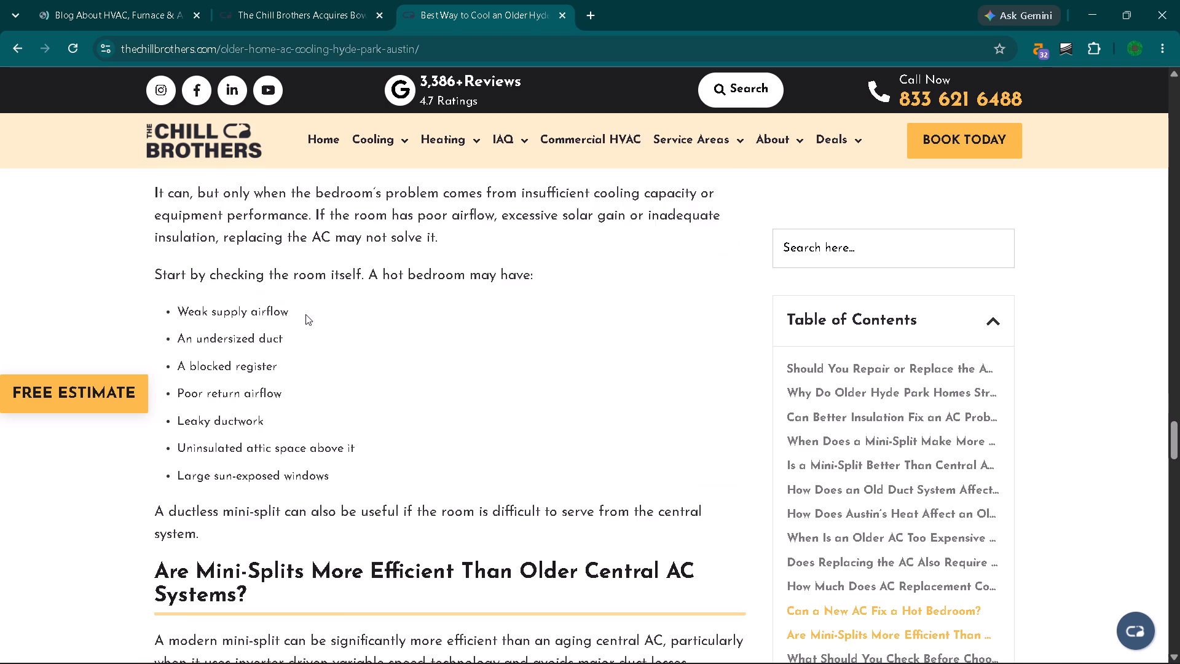
scroll(305, 314, "down", 5)
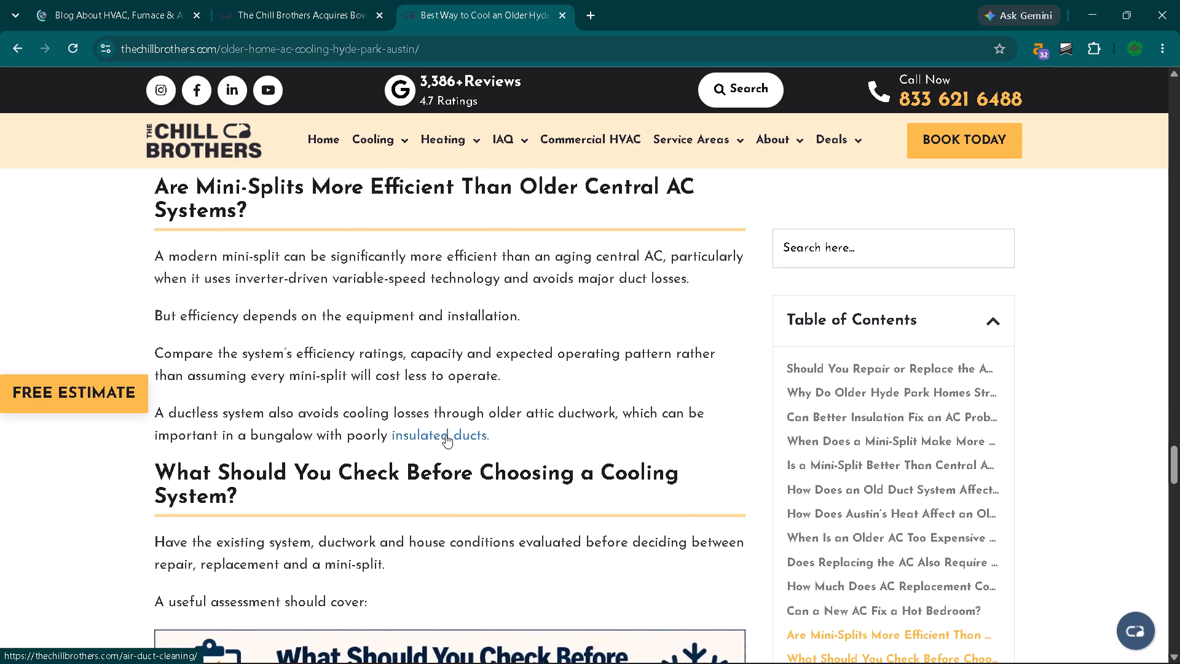
scroll(446, 436, "down", 5)
scroll(339, 335, "down", 14)
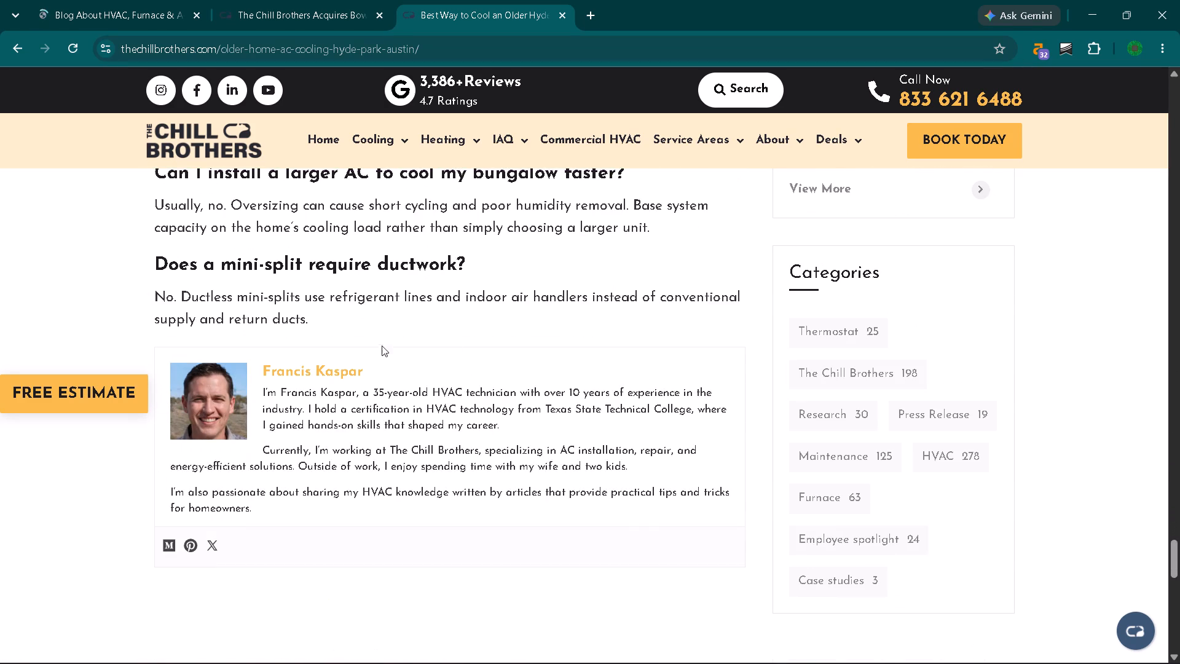
left_click(557, 17)
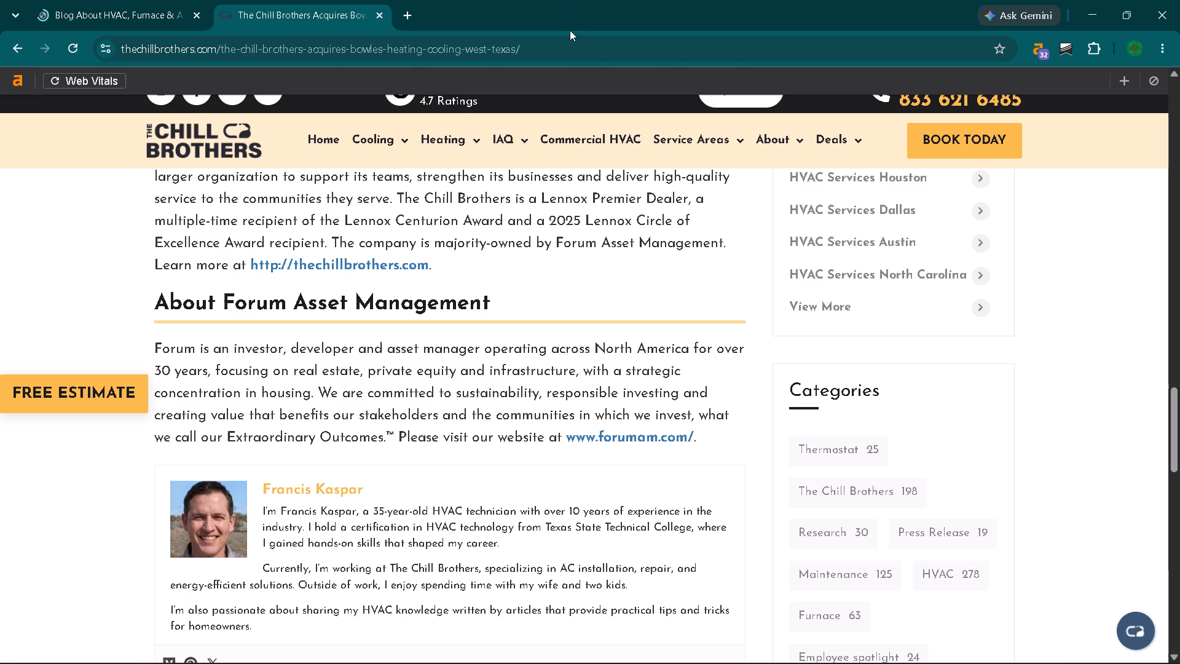
Look over the end of the Bowles acquisition article below the author bio and close its tab.
scroll(241, 271, "down", 4)
scroll(386, 248, "down", 1)
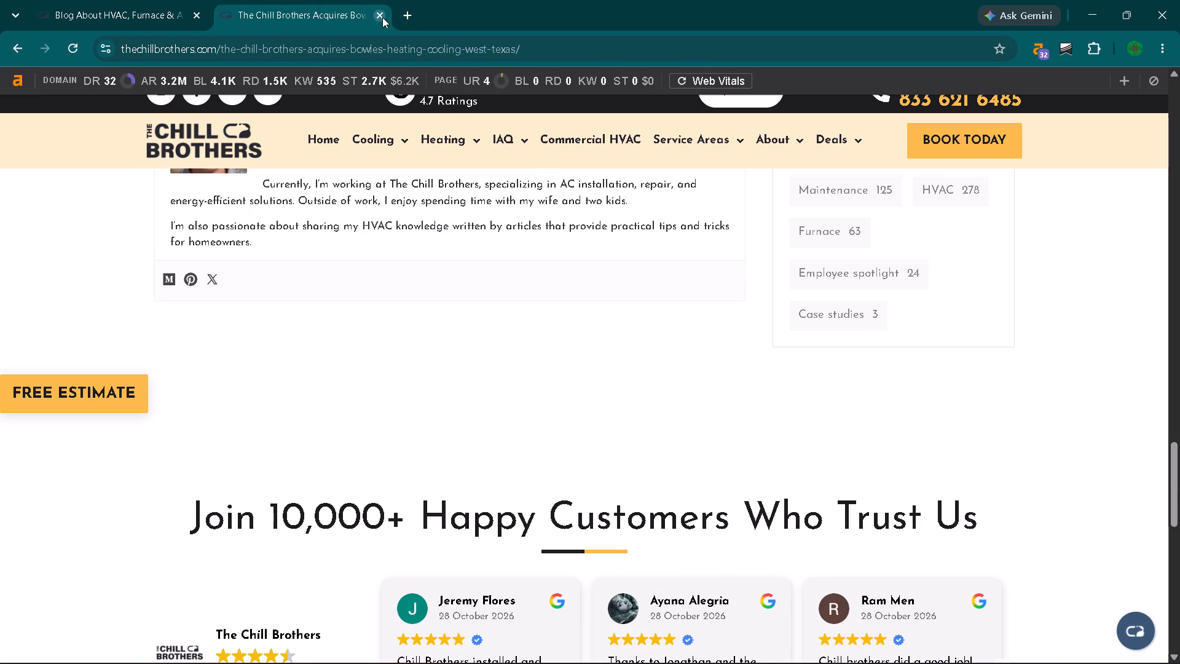
left_click(382, 17)
Look through the article titles on page 2 of the Chill Brothers blog and go to page 3.
scroll(356, 382, "down", 4)
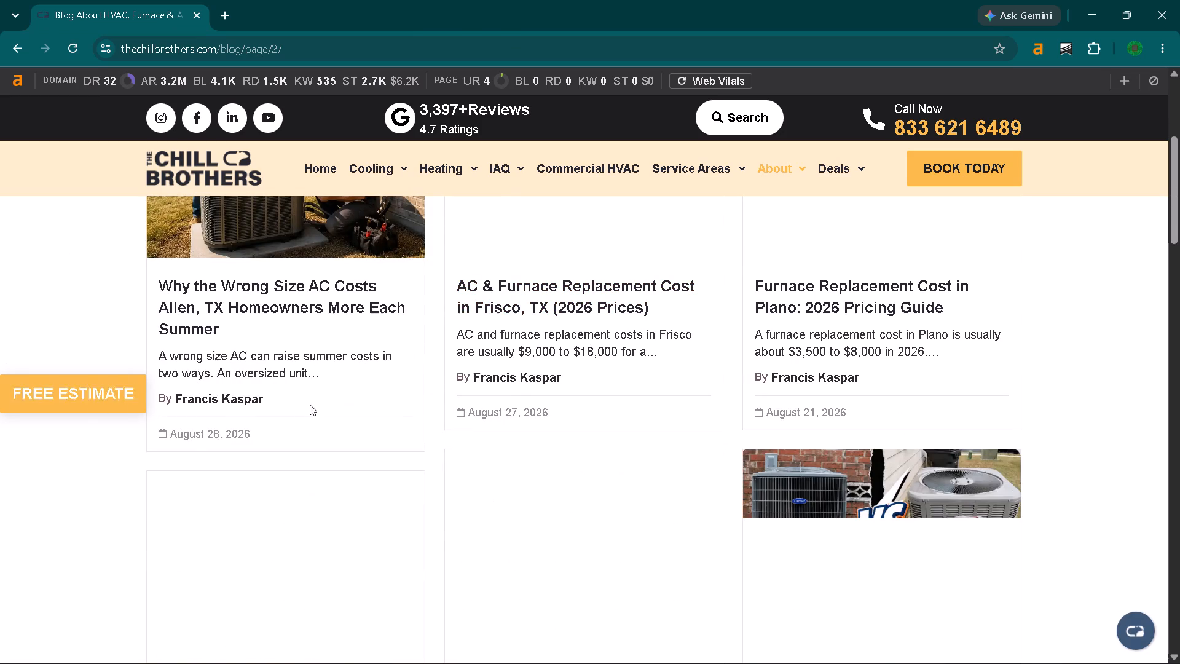
scroll(16, 307, "down", 3)
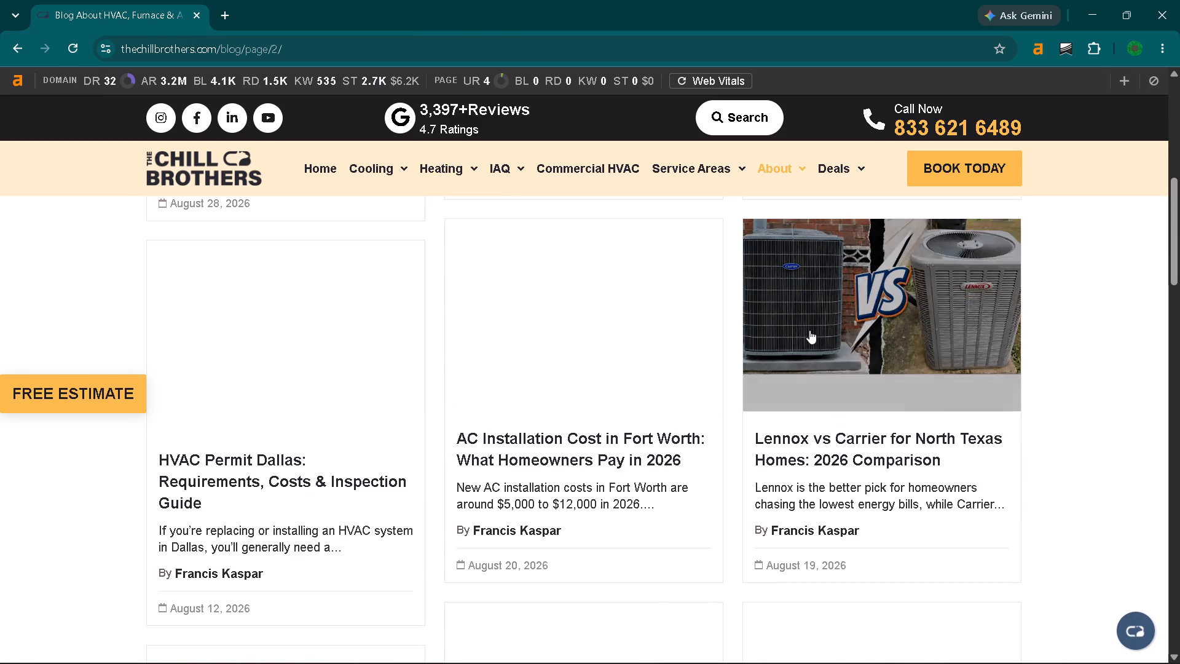
scroll(829, 341, "down", 2)
scroll(887, 446, "down", 4)
scroll(309, 486, "down", 7)
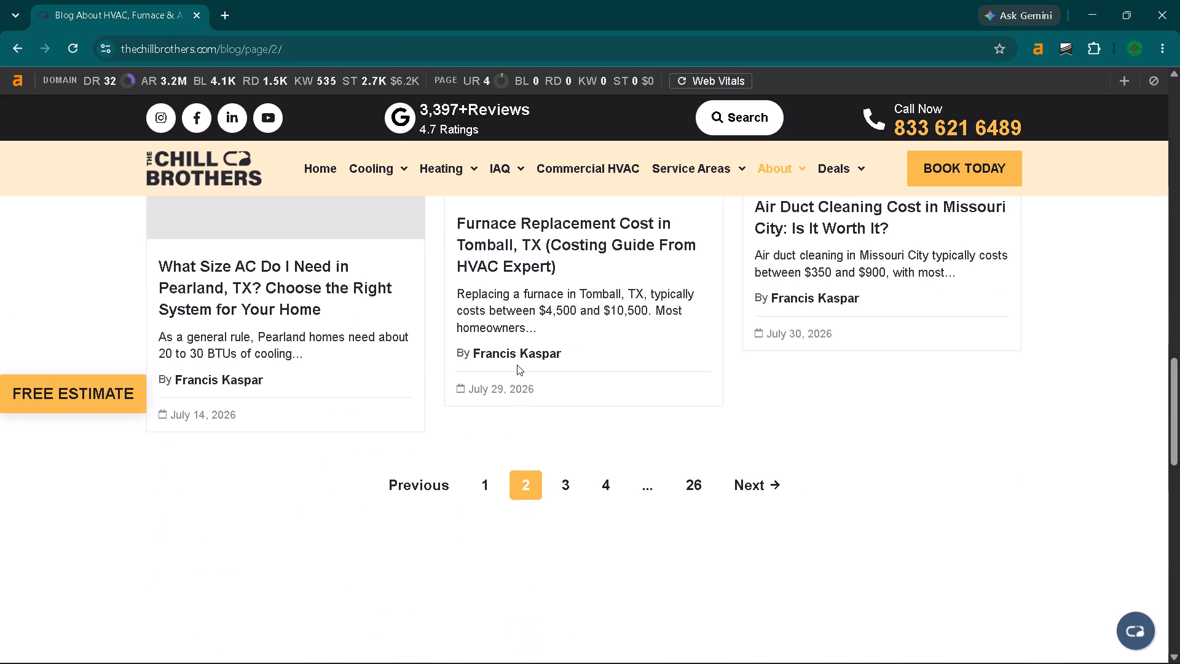
left_click(561, 480)
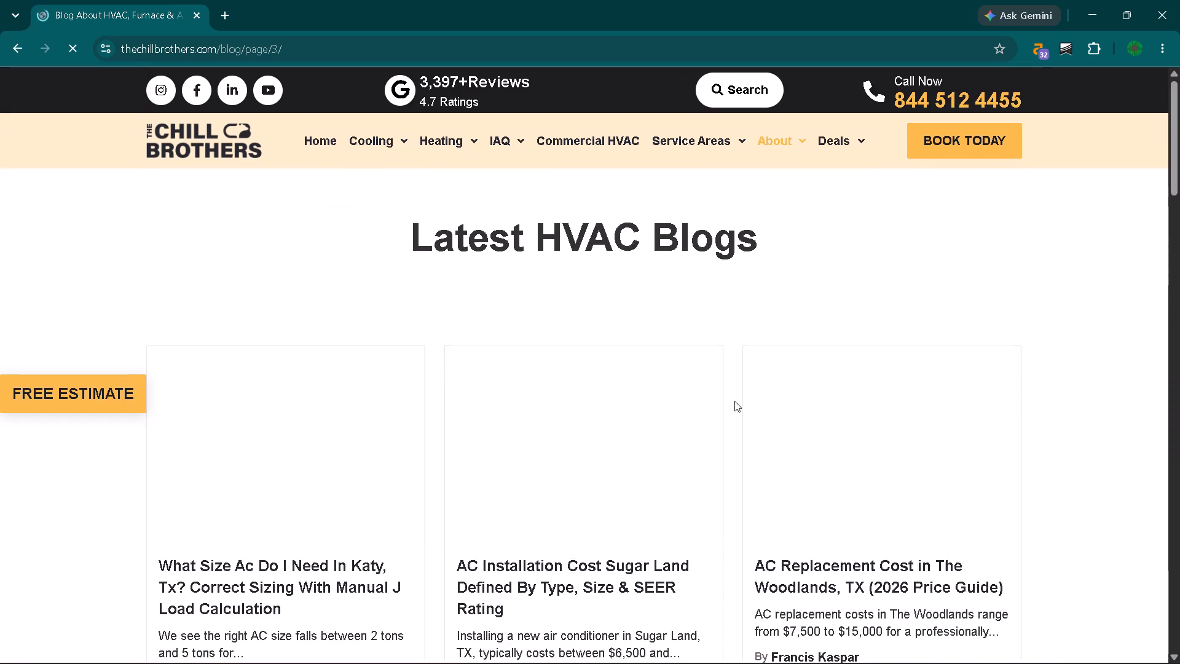
Look through the blog's page 3 listings and open the Lennox Vs Trane comparison article in a new tab.
scroll(417, 381, "down", 4)
scroll(425, 445, "down", 3)
scroll(405, 385, "up", 4)
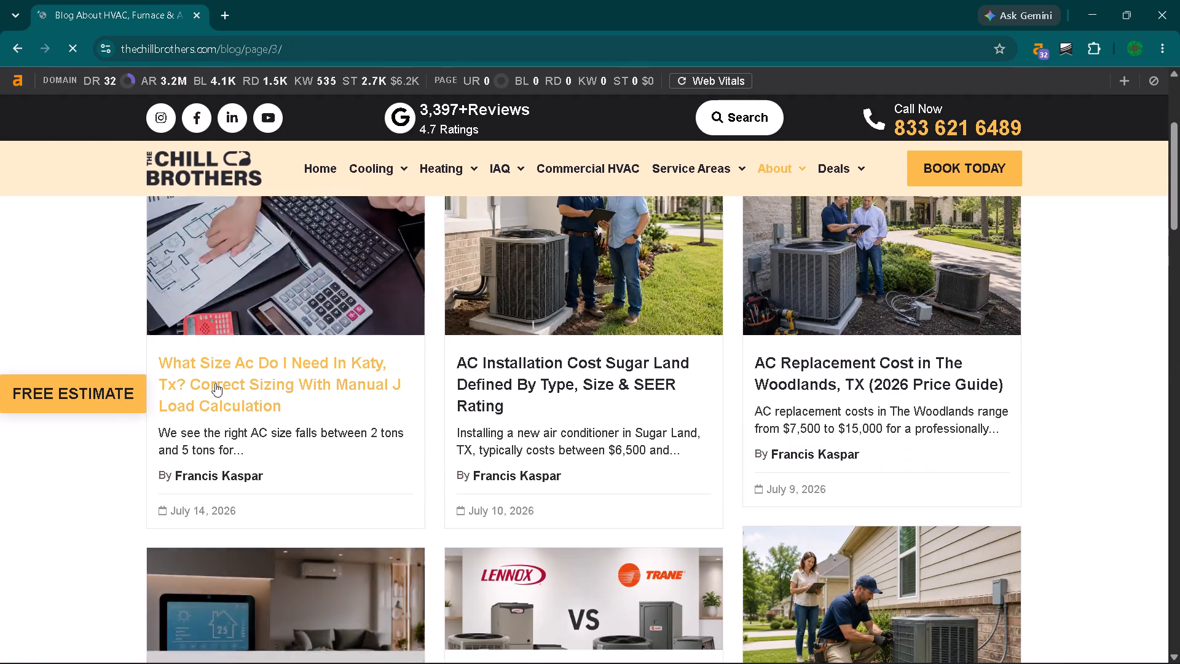
scroll(581, 421, "down", 4)
scroll(597, 290, "down", 1)
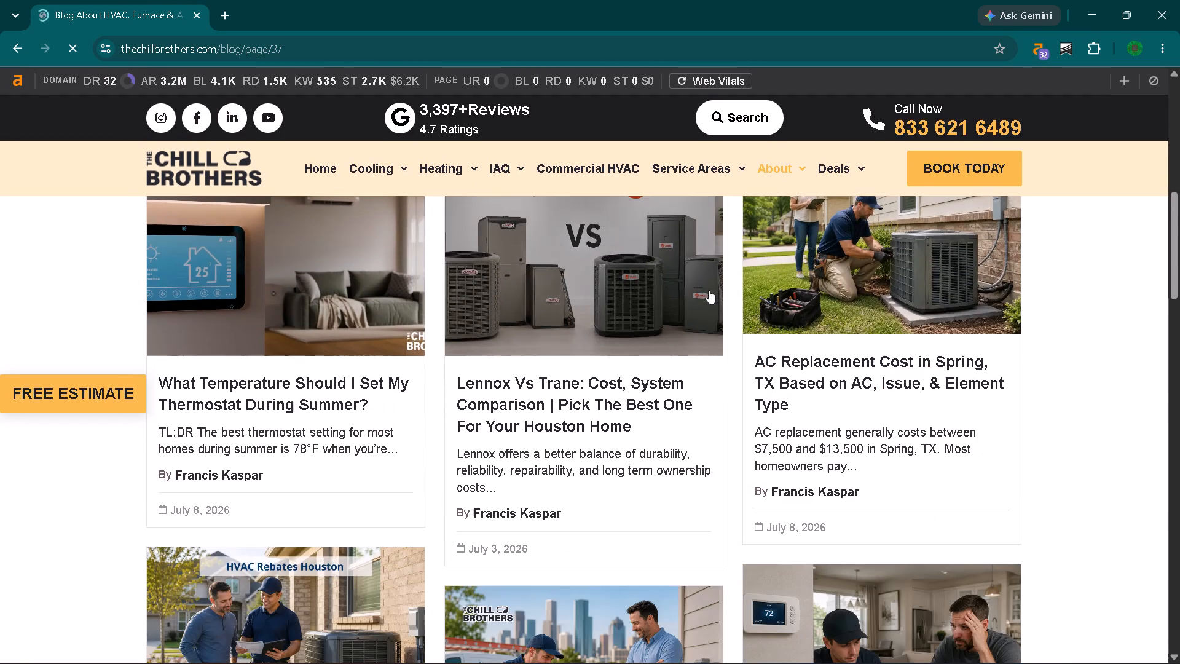
scroll(500, 368, "down", 1)
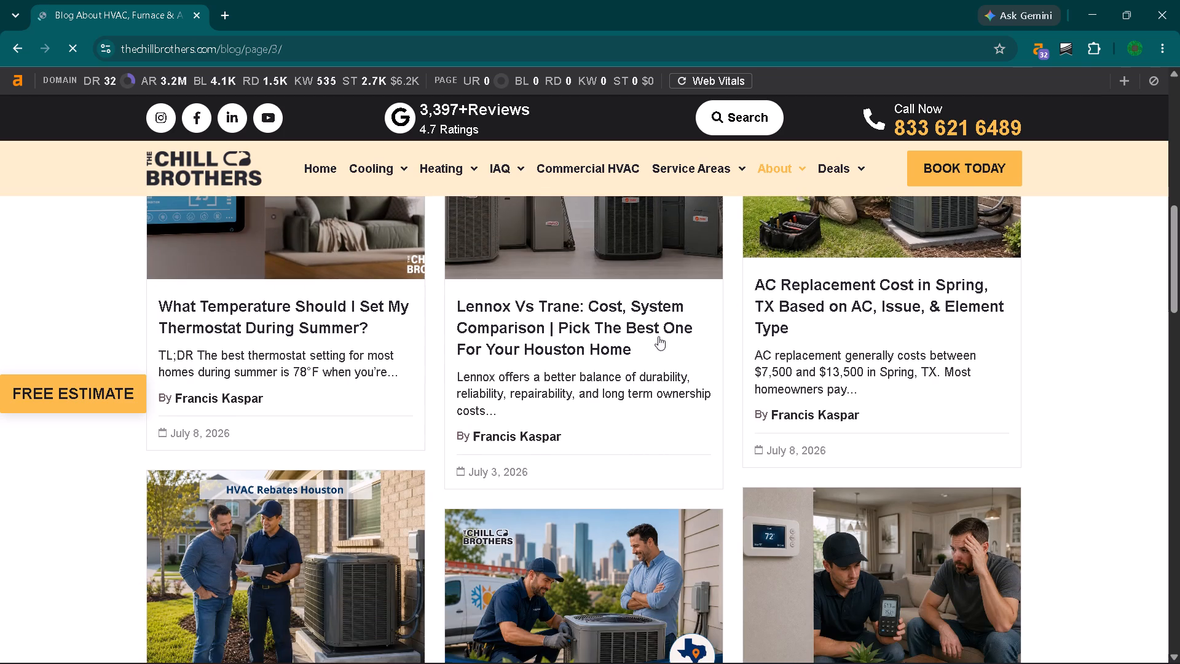
scroll(691, 294, "down", 1)
right_click(619, 243)
left_click(680, 265)
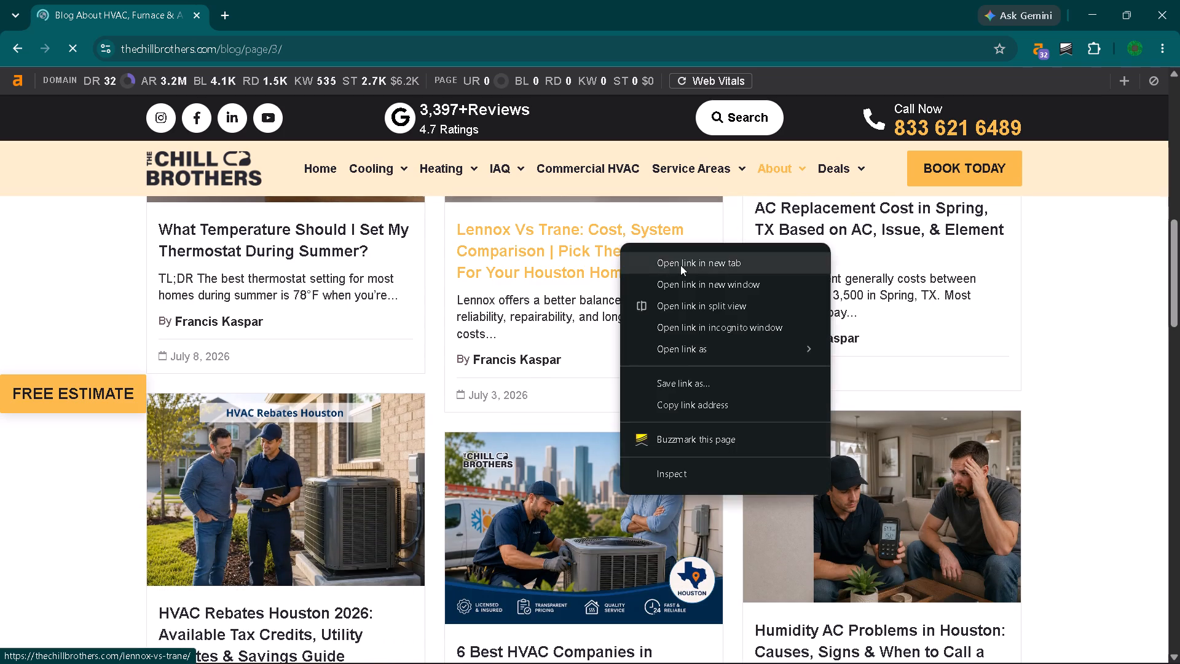
Look over the remaining articles on blog page 3 and go to page 4.
scroll(560, 358, "down", 3)
scroll(476, 310, "down", 5)
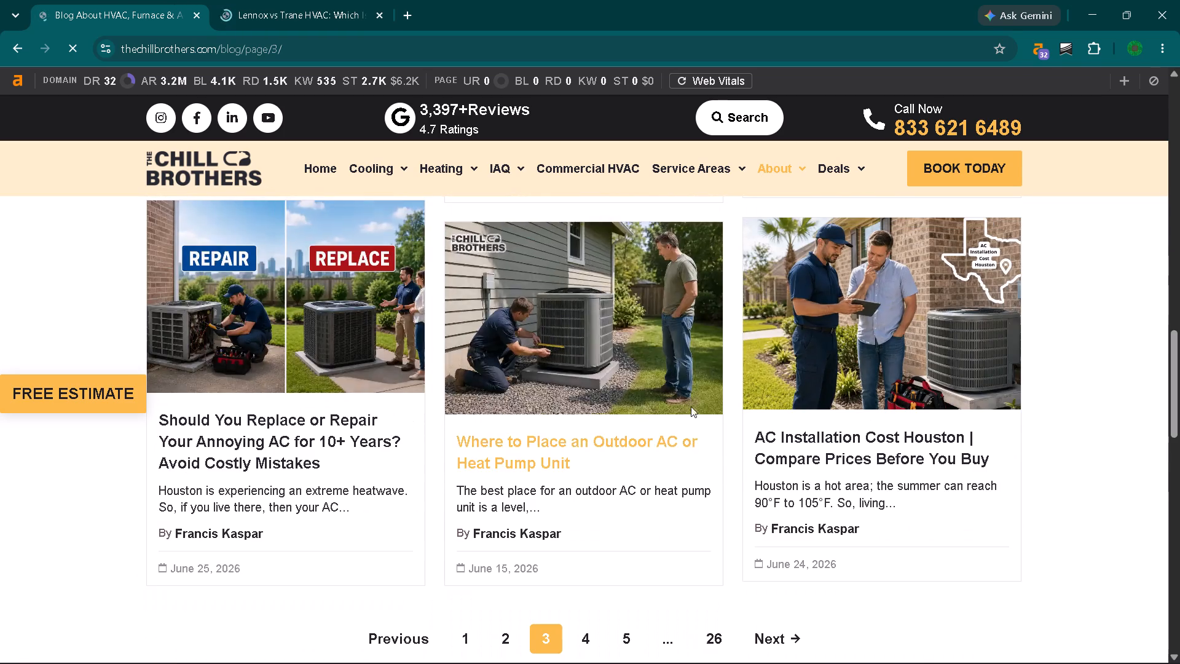
scroll(225, 384, "down", 2)
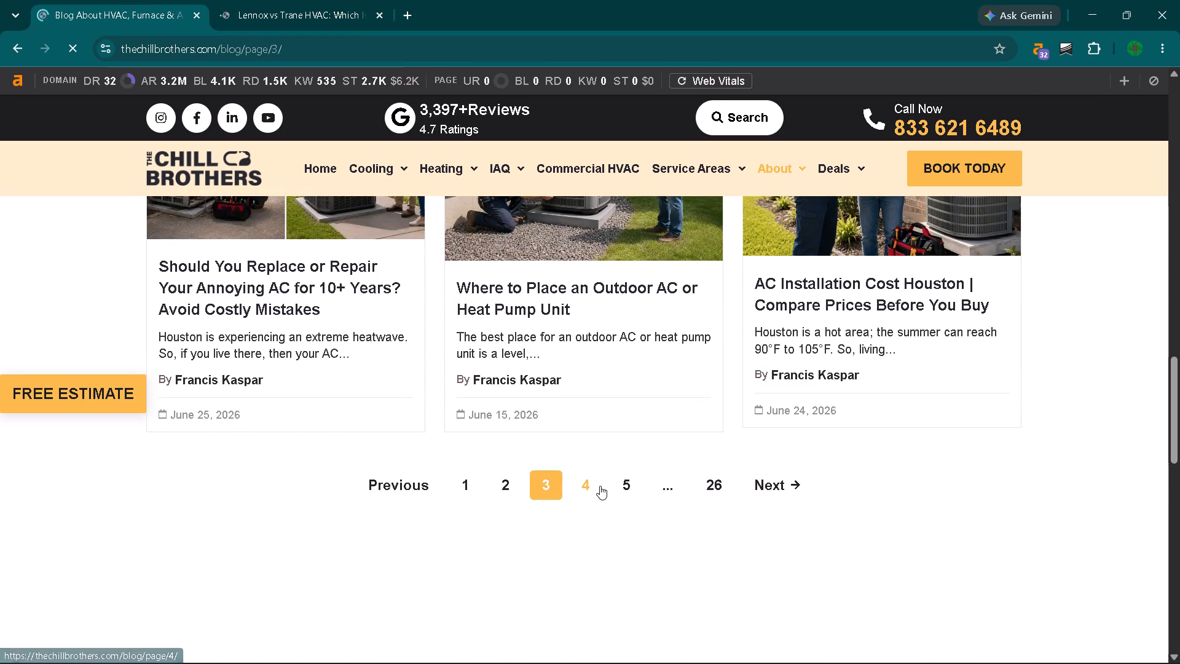
left_click(600, 486)
Switch to the Lennox vs Trane article and examine its text, comparison tables and links through the brand recommendation section.
left_click(345, 0)
scroll(409, 342, "down", 6)
scroll(336, 364, "down", 2)
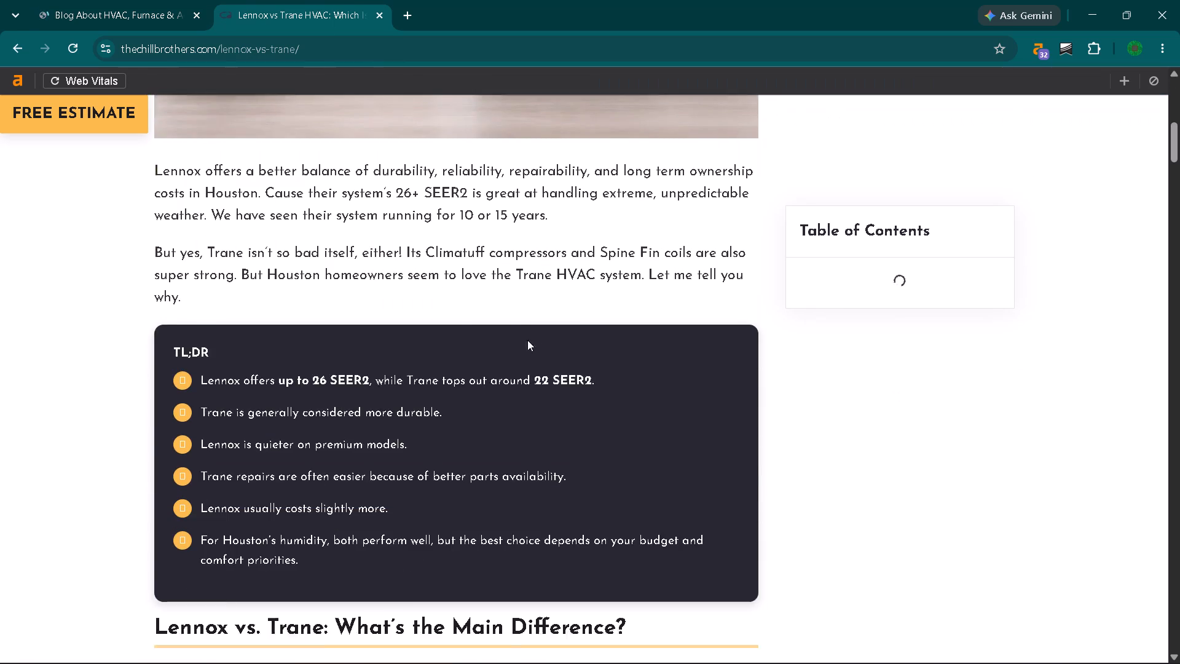
scroll(527, 340, "down", 4)
scroll(313, 451, "down", 7)
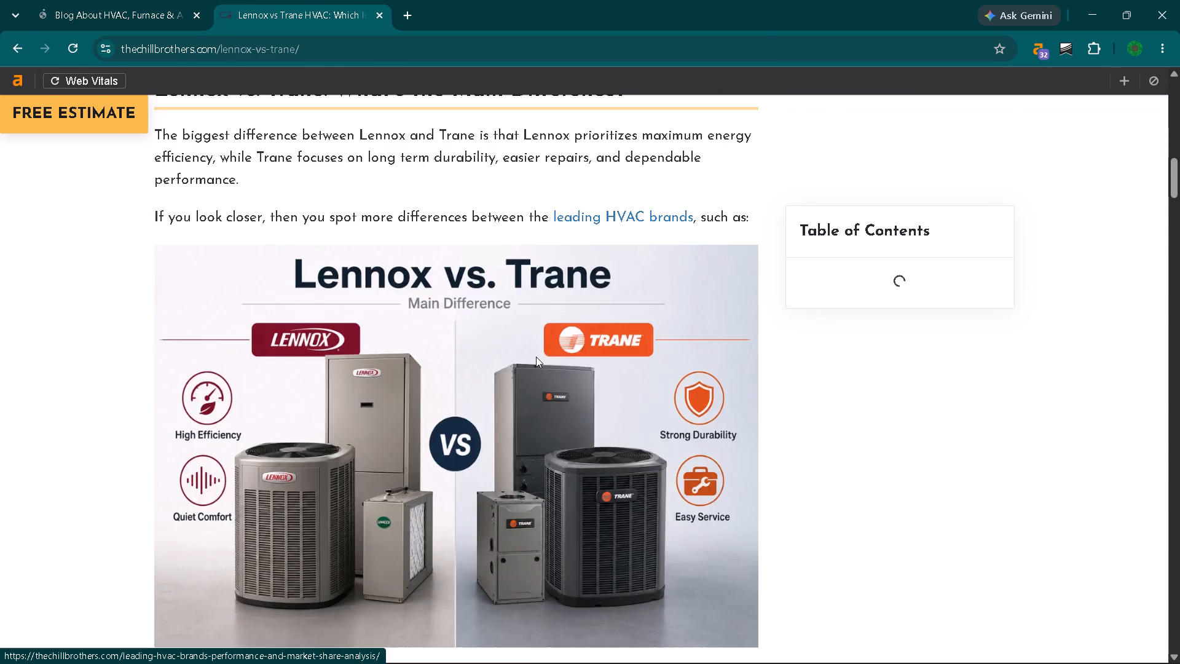
scroll(309, 359, "down", 5)
scroll(419, 355, "down", 3)
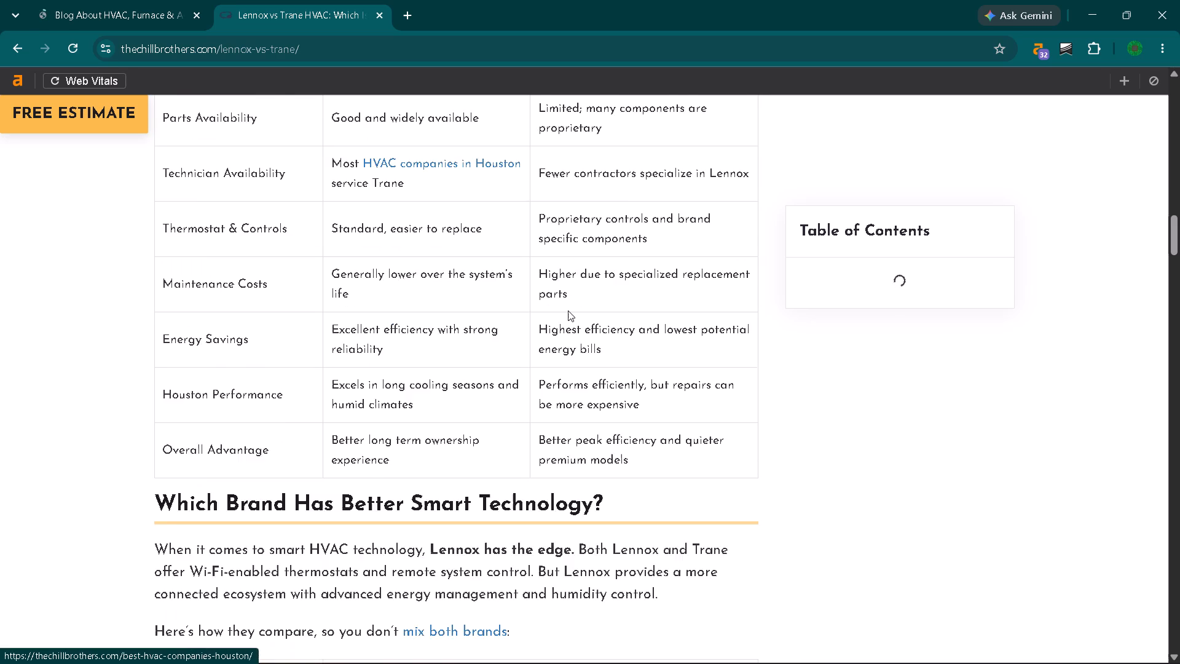
scroll(436, 330, "down", 6)
scroll(316, 311, "down", 3)
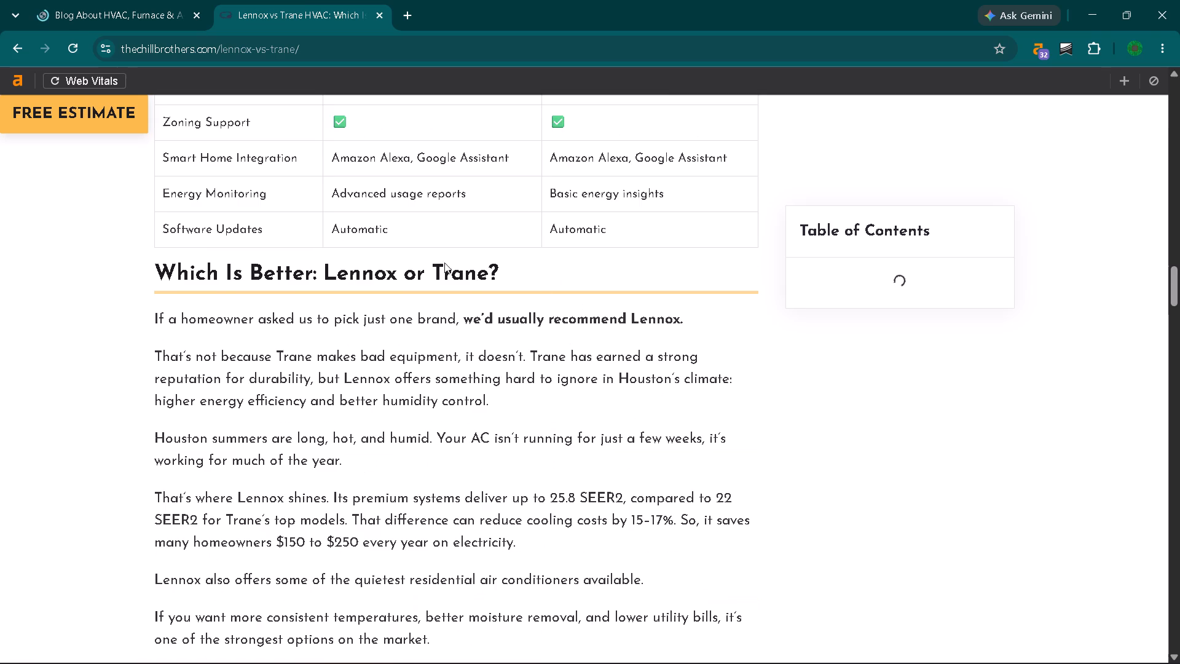
scroll(444, 263, "down", 11)
scroll(406, 333, "down", 6)
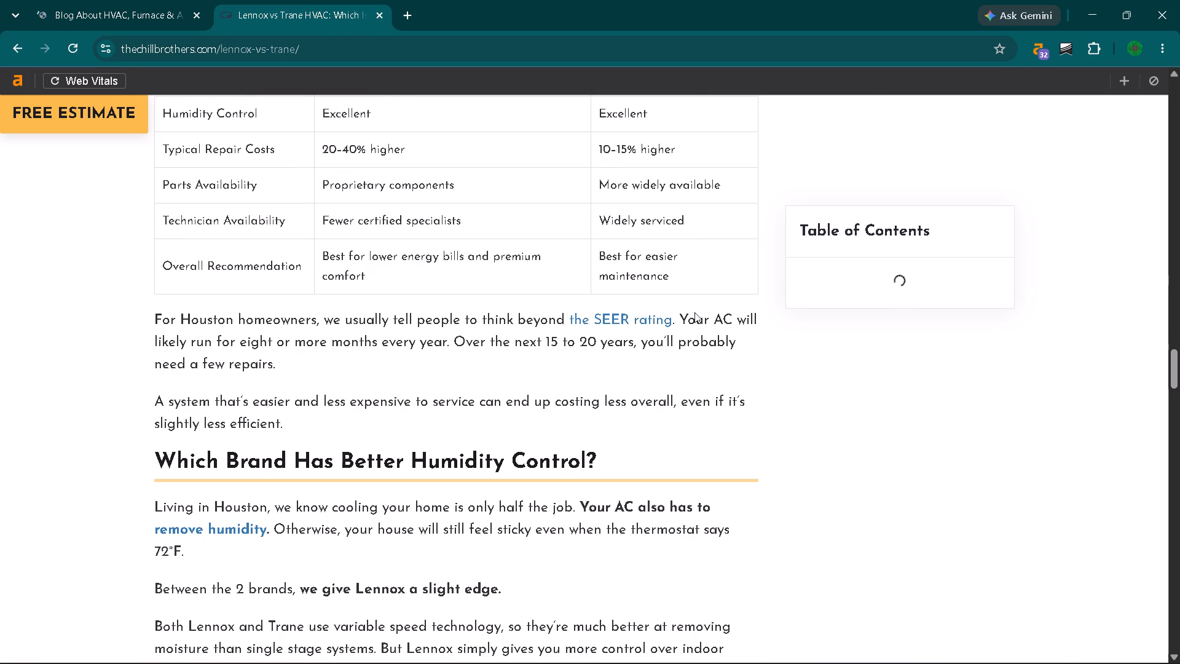
Examine the rest of the Lennox vs Trane article from humidity control to the page footer, and close its tab.
scroll(210, 534, "down", 9)
scroll(451, 342, "up", 3)
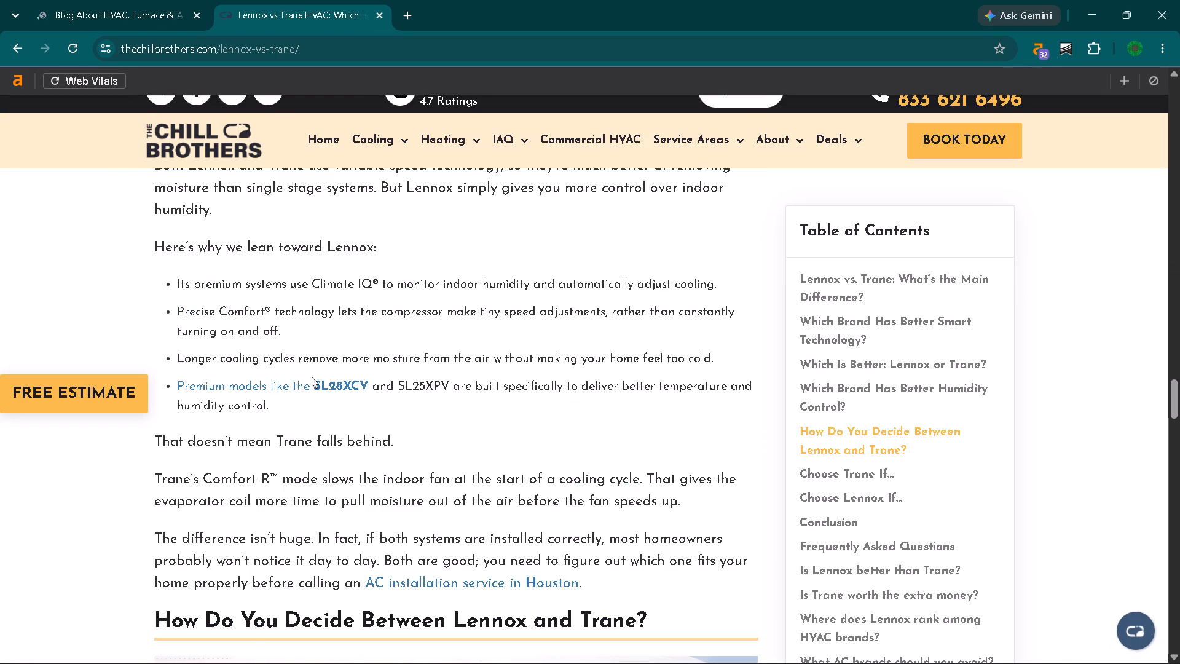
scroll(349, 438, "down", 4)
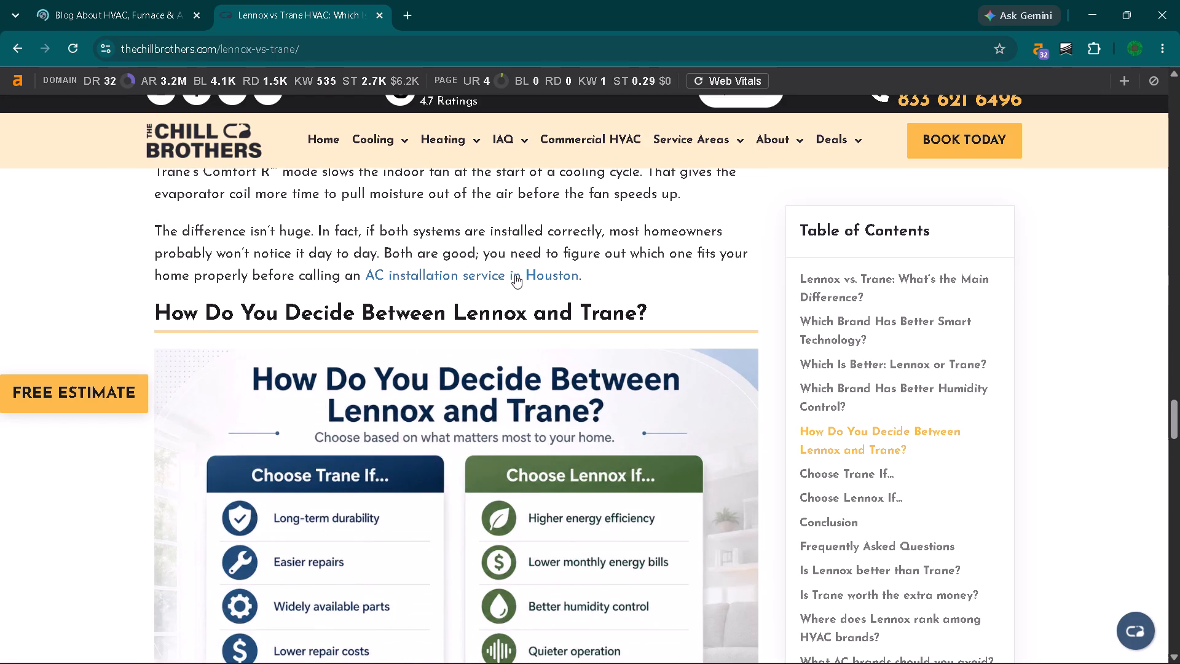
scroll(440, 341, "down", 20)
scroll(440, 341, "down", 3)
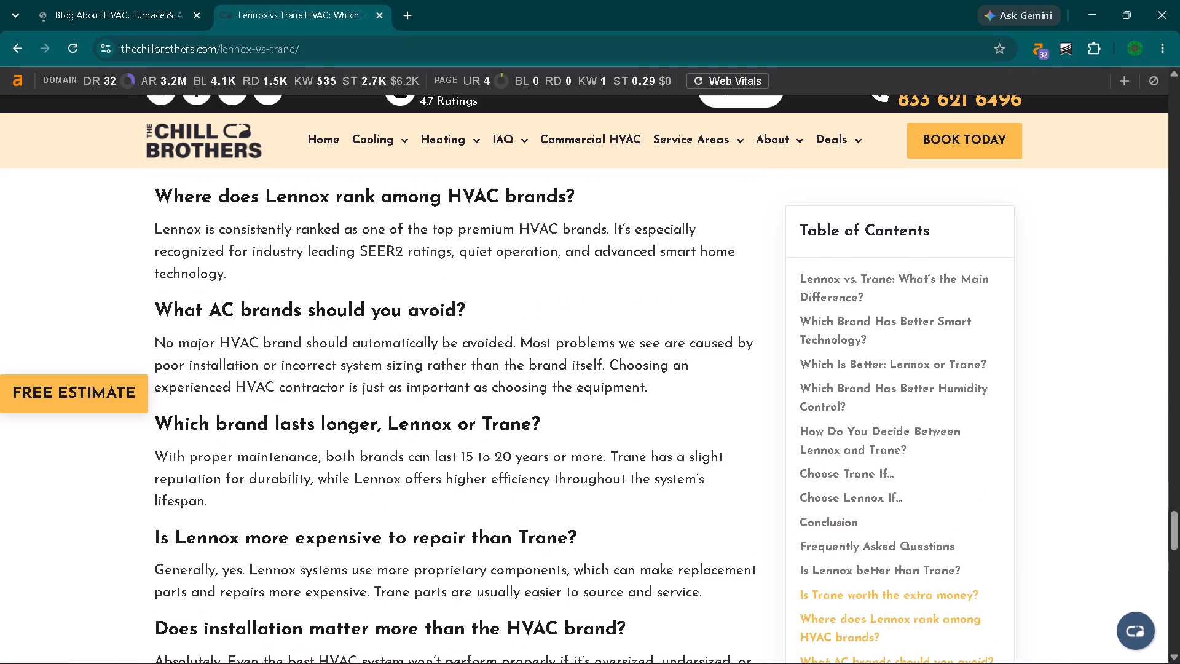
scroll(378, 338, "down", 19)
scroll(481, 355, "up", 2)
scroll(508, 371, "down", 2)
scroll(804, 404, "up", 1)
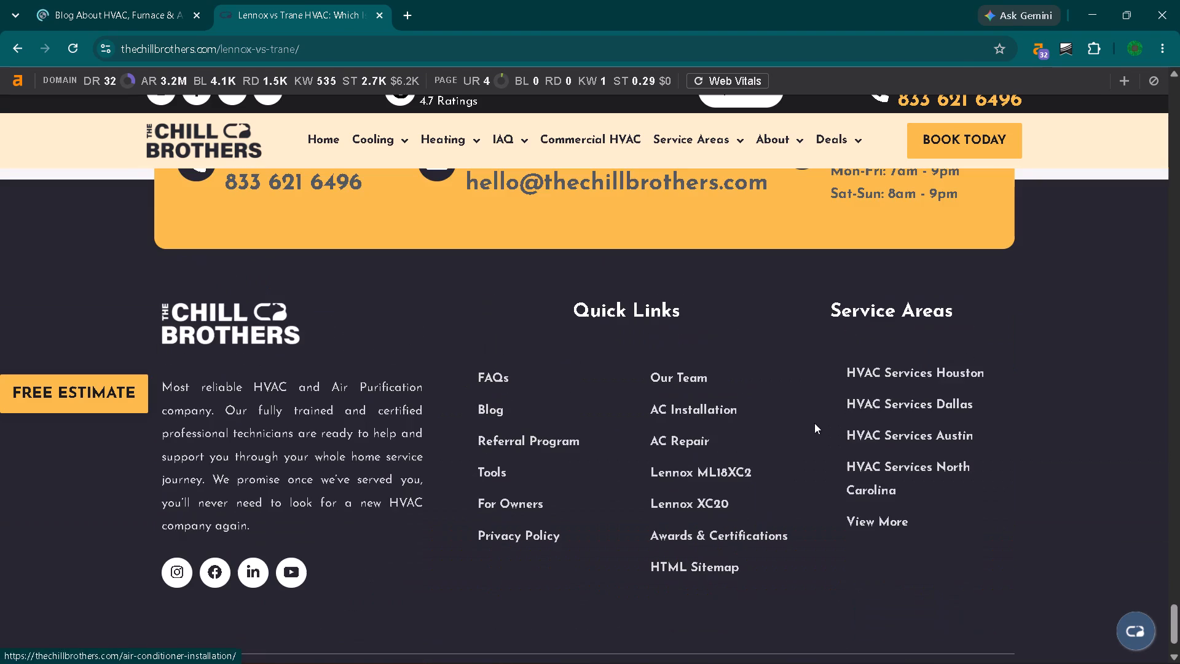
scroll(814, 423, "up", 1)
key("ctrl+w")
Return to the BuzzStream review window, finalize the Chill Brothers prospect as rejected, and close its leftover tab.
scroll(514, 442, "down", 5)
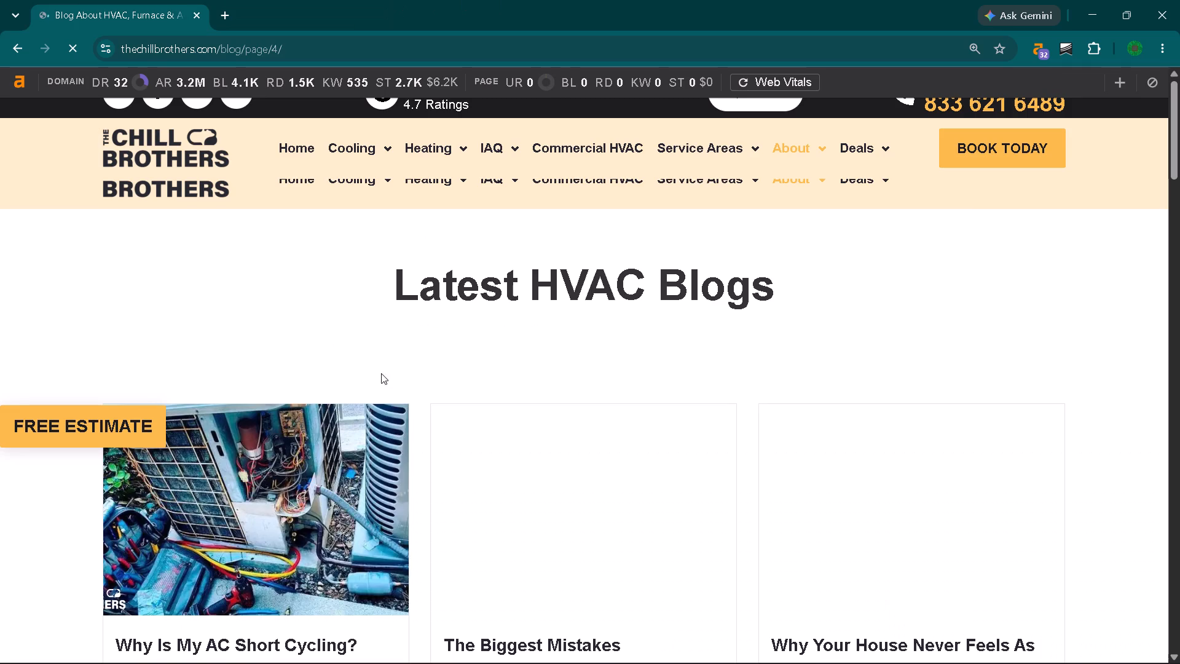
key("alt+Tab")
left_click(978, 619)
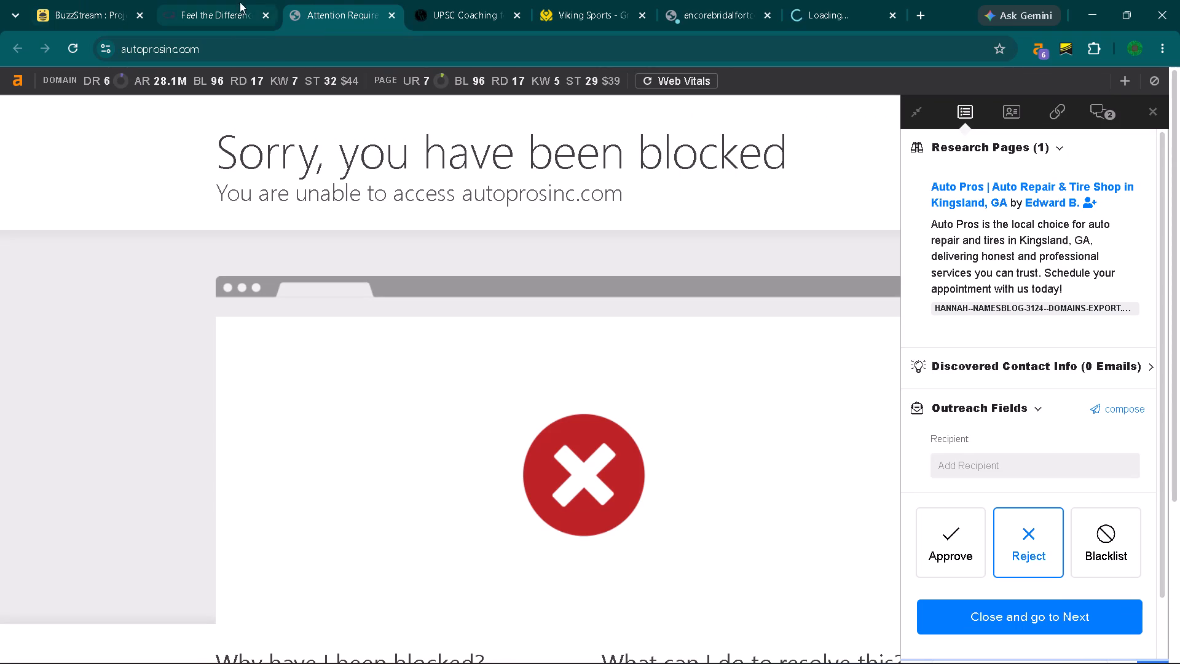
left_click(270, 10)
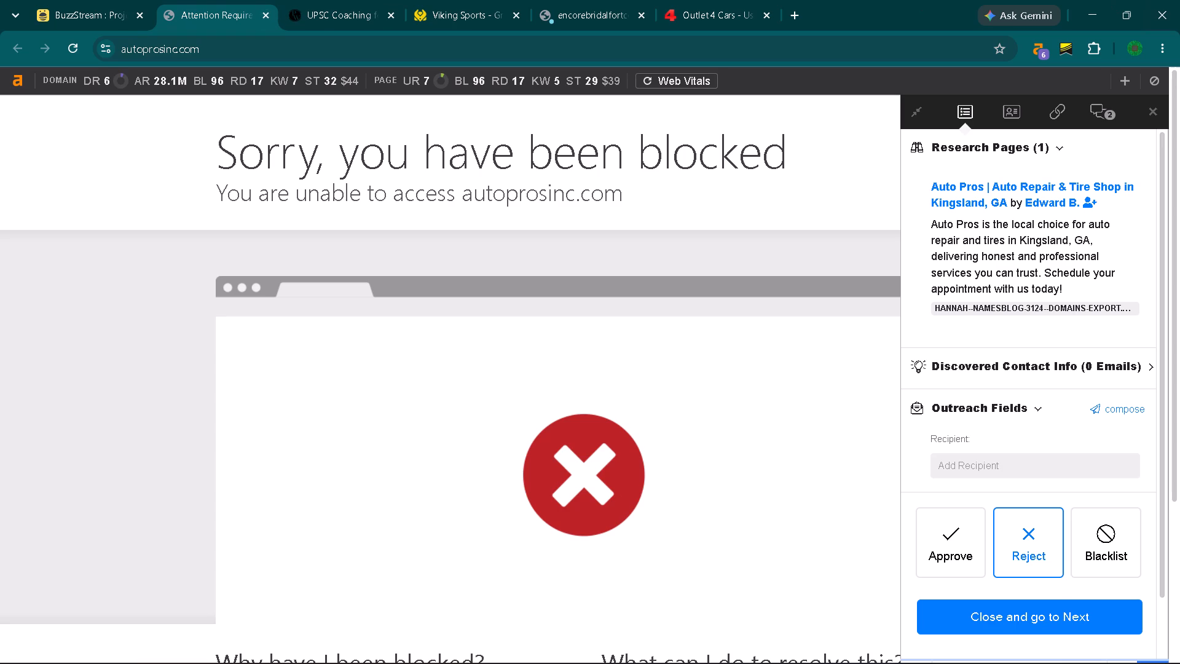
Reject the autoprosinc.com prospect and move on to the next one.
left_click(993, 615)
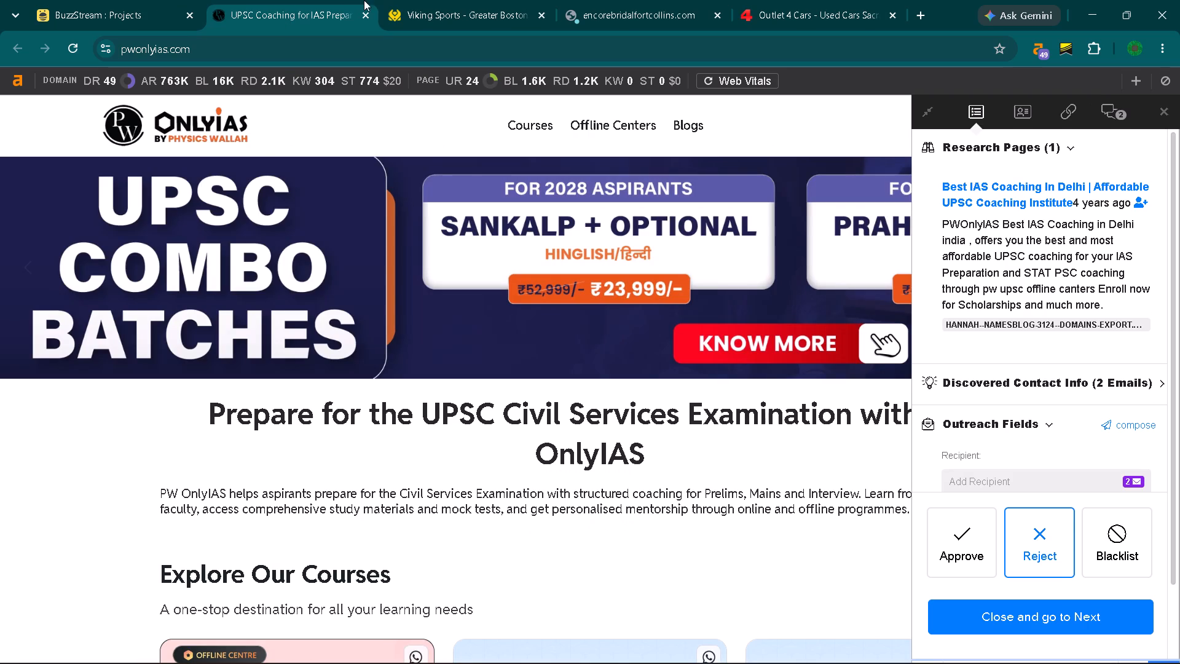
Examine the pwonlyias.com homepage, from its course offerings and offline centres down through the UPSC exam information.
scroll(344, 272, "down", 5)
scroll(336, 329, "up", 1)
scroll(342, 333, "down", 2)
scroll(281, 325, "up", 2)
scroll(283, 331, "down", 6)
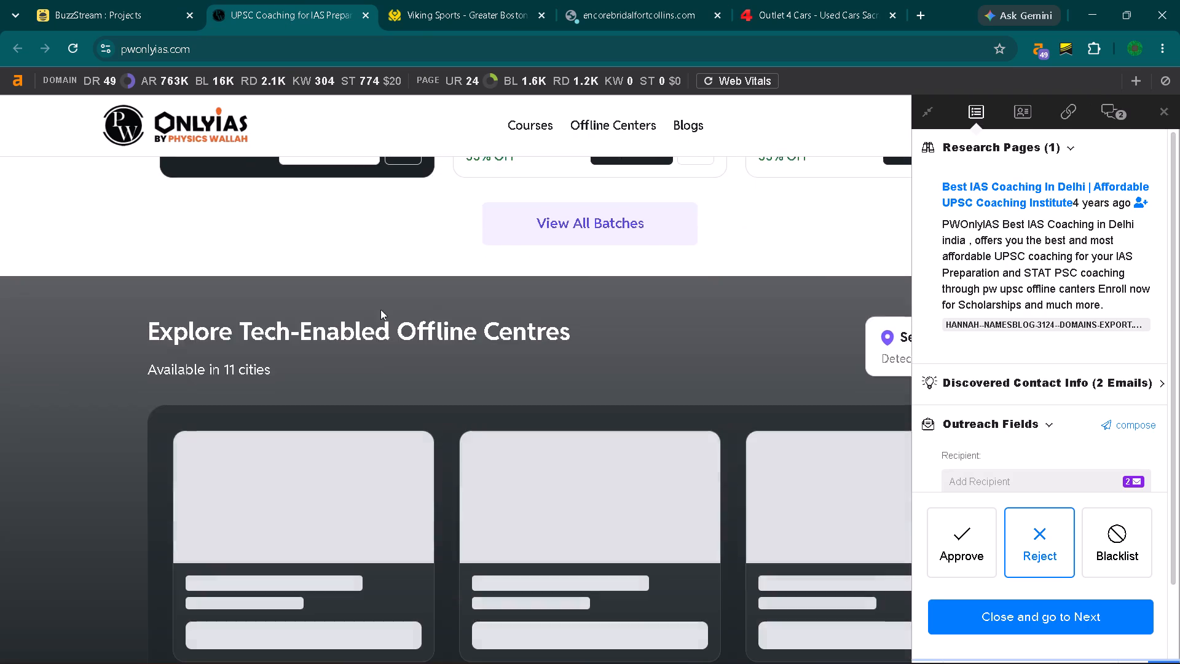
scroll(354, 337, "up", 1)
scroll(363, 351, "down", 6)
scroll(259, 295, "up", 3)
scroll(285, 338, "down", 4)
scroll(464, 358, "up", 2)
scroll(300, 357, "down", 5)
scroll(365, 398, "up", 1)
scroll(339, 360, "down", 2)
scroll(505, 430, "down", 7)
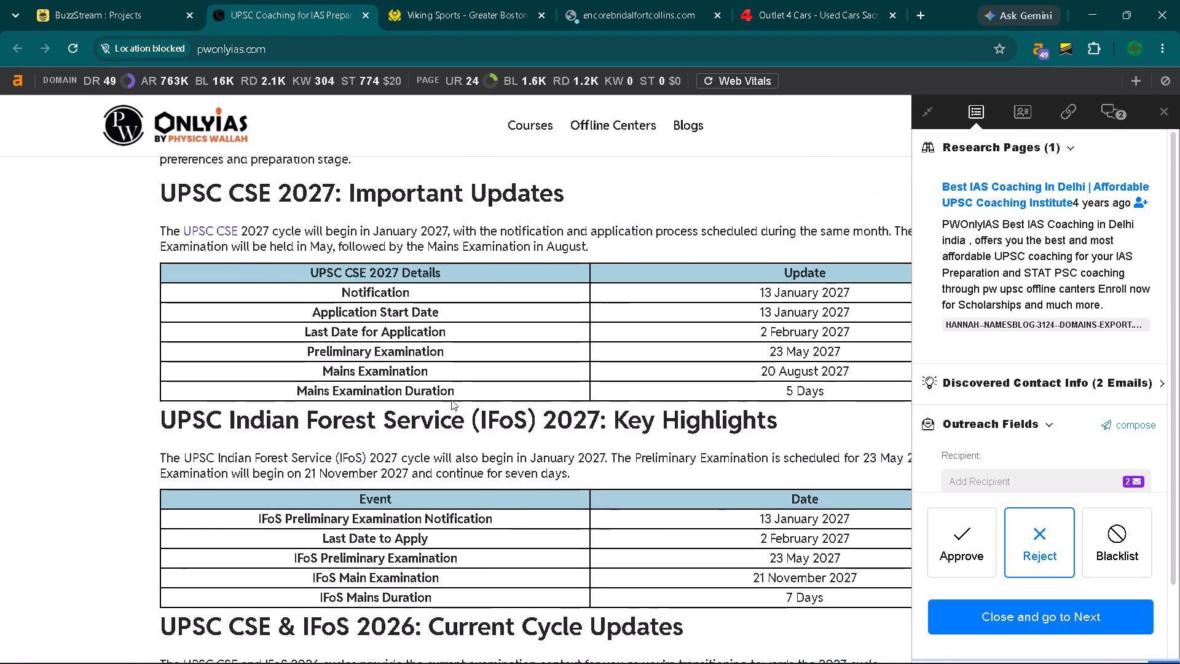
scroll(401, 436, "up", 1)
scroll(412, 449, "down", 10)
scroll(565, 371, "down", 3)
Finalize the pwonlyias.com prospect as rejected, move on to the next one, and close its leftover tab.
left_click(1005, 605)
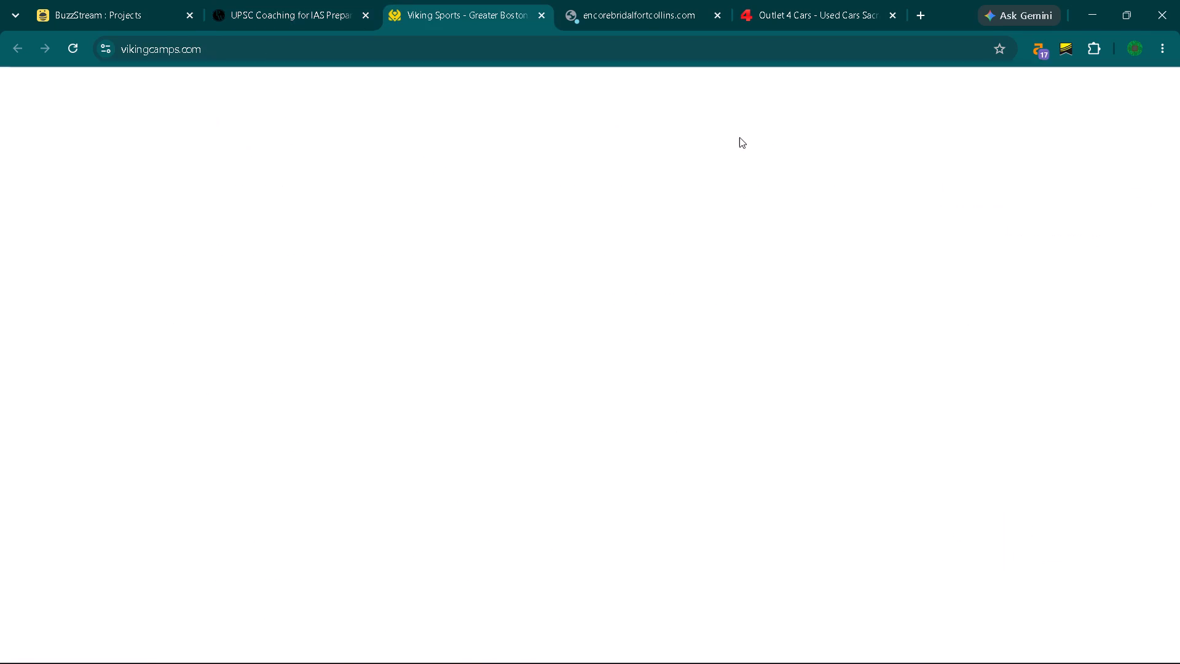
left_click(136, 234)
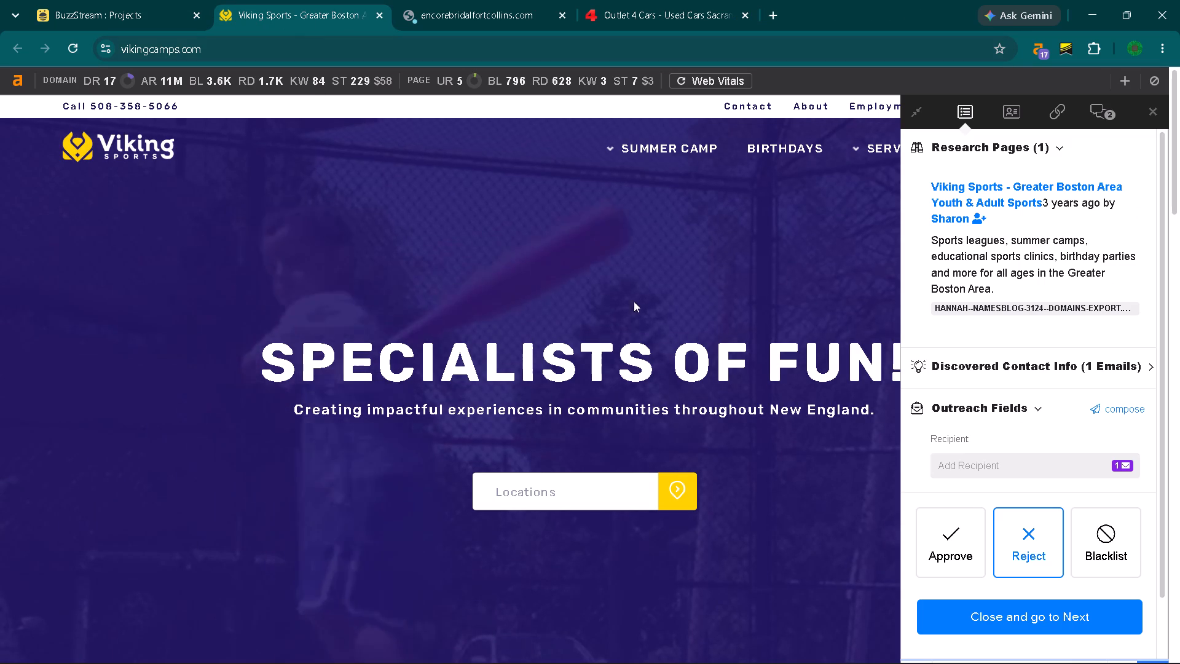
Copy the Viking Sports site address and open vikingcamps.com in the separate browsing window.
left_click(295, 44)
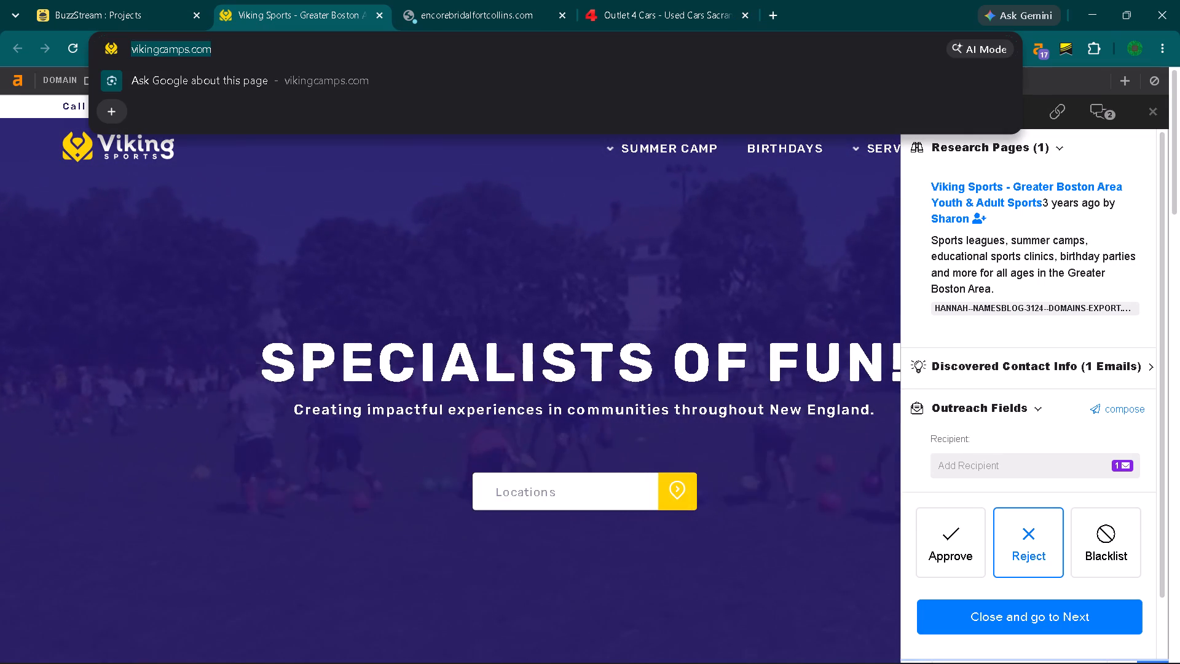
key("ctrl+c")
key("ctrl+c")
key("ctrl+c")
key("Tab")
key("alt+Tab")
left_click(295, 44)
key("ctrl+v")
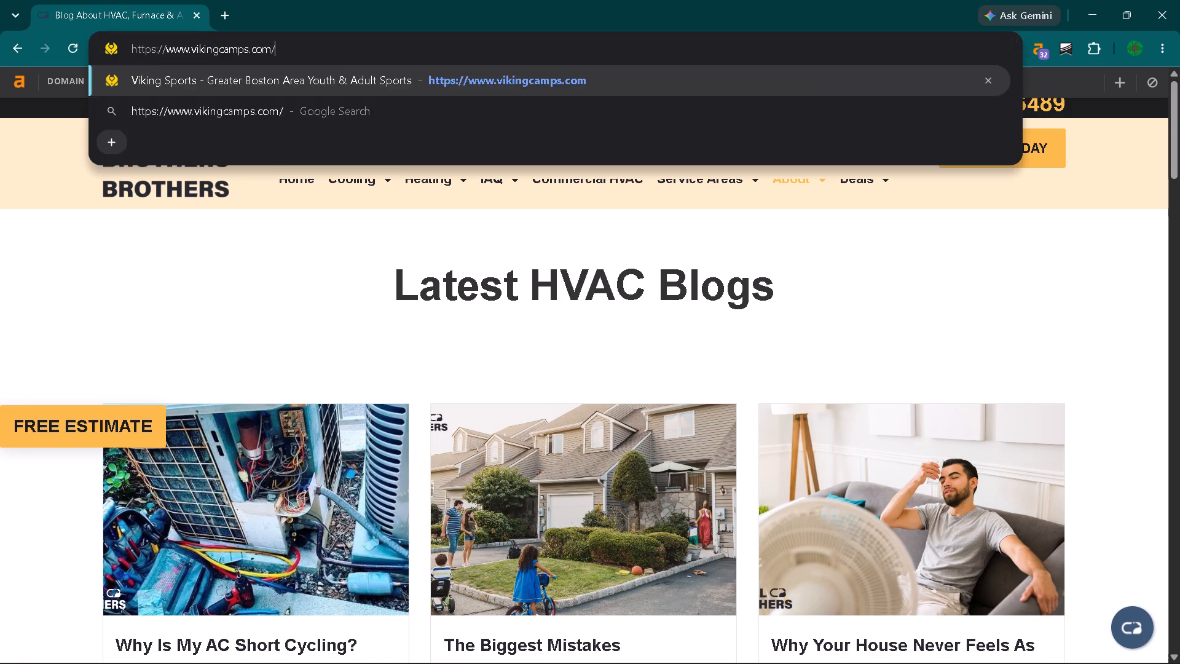
key("Return")
Return to the BuzzStream review window, look in on the Encore Bridal Loft and Outlet 4 Cars tabs, and go back to Viking Sports.
key("alt+Tab")
left_click(436, 0)
left_click(442, 143)
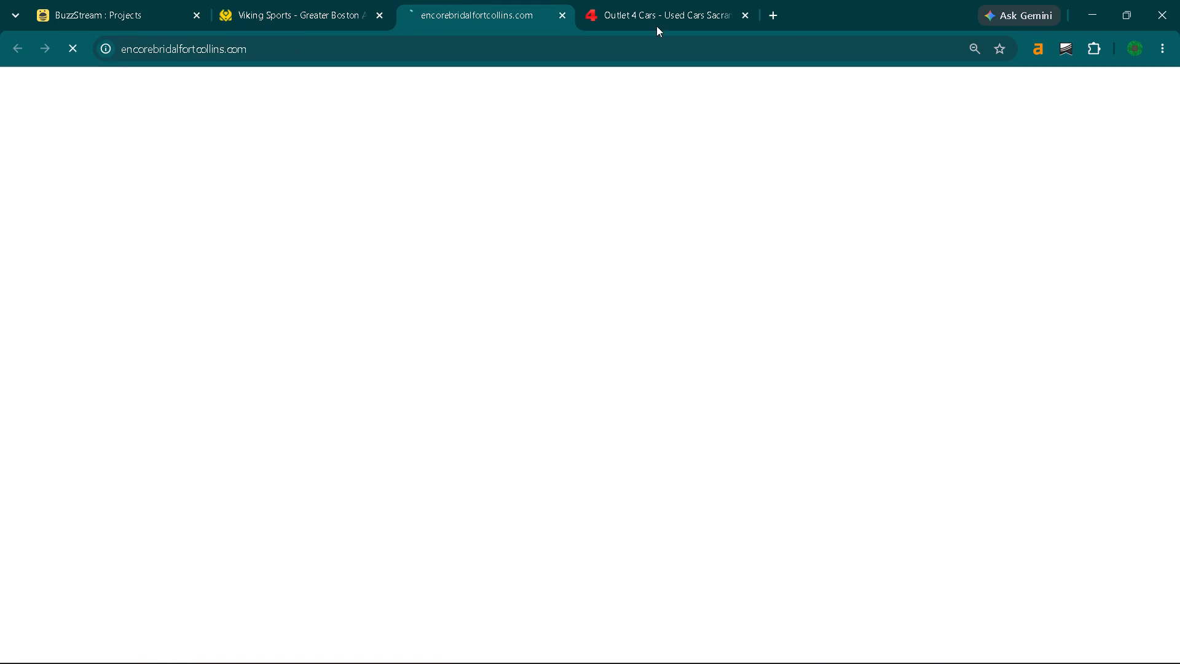
left_click(690, 0)
left_click(178, 0)
left_click(267, 0)
In the separate browsing window, examine the Viking Sports homepage from its navigation options down to the blog section and footer.
key("alt+Tab")
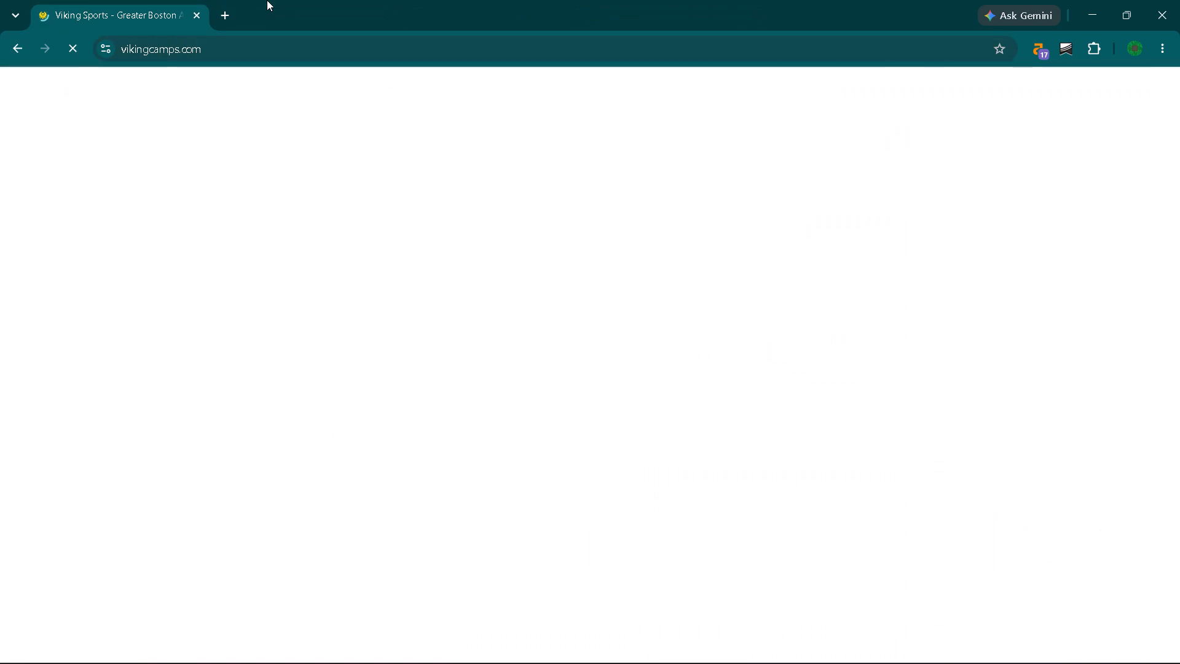
key("alt+Tab")
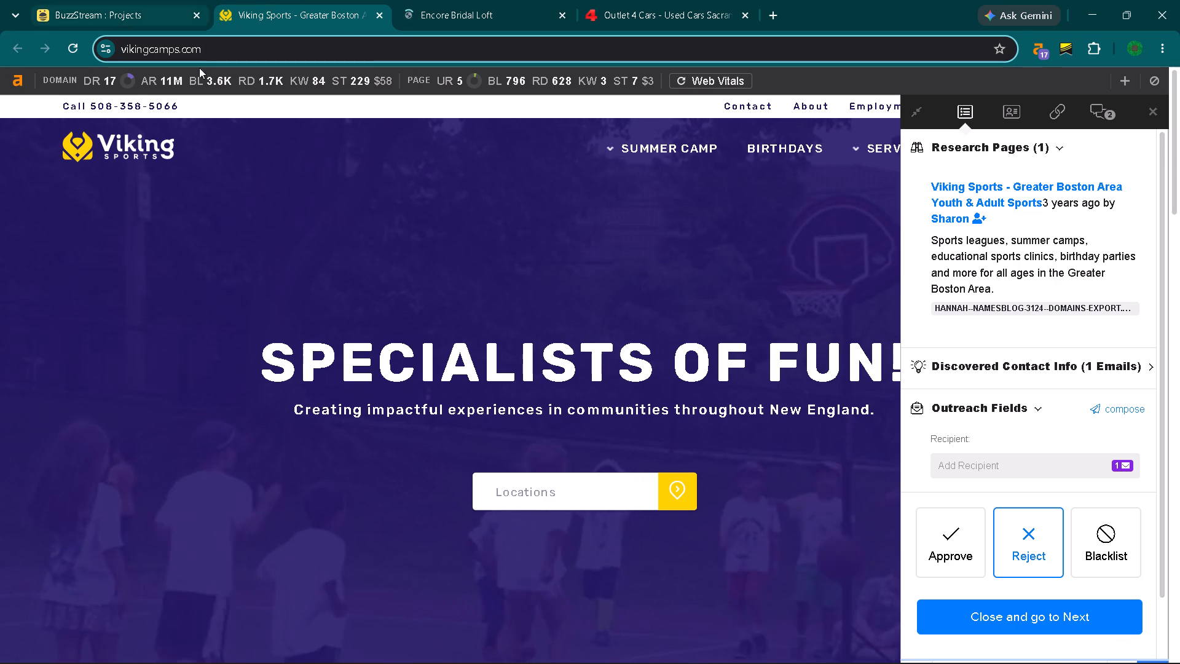
key("alt+Tab")
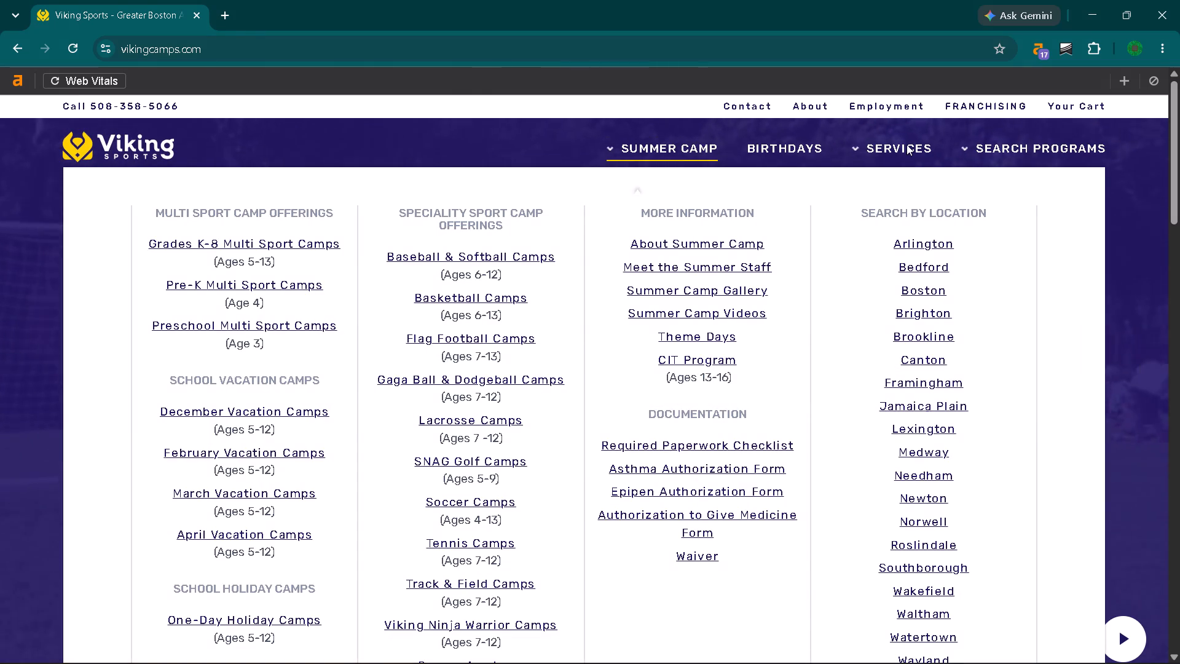
scroll(1141, 108, "down", 6)
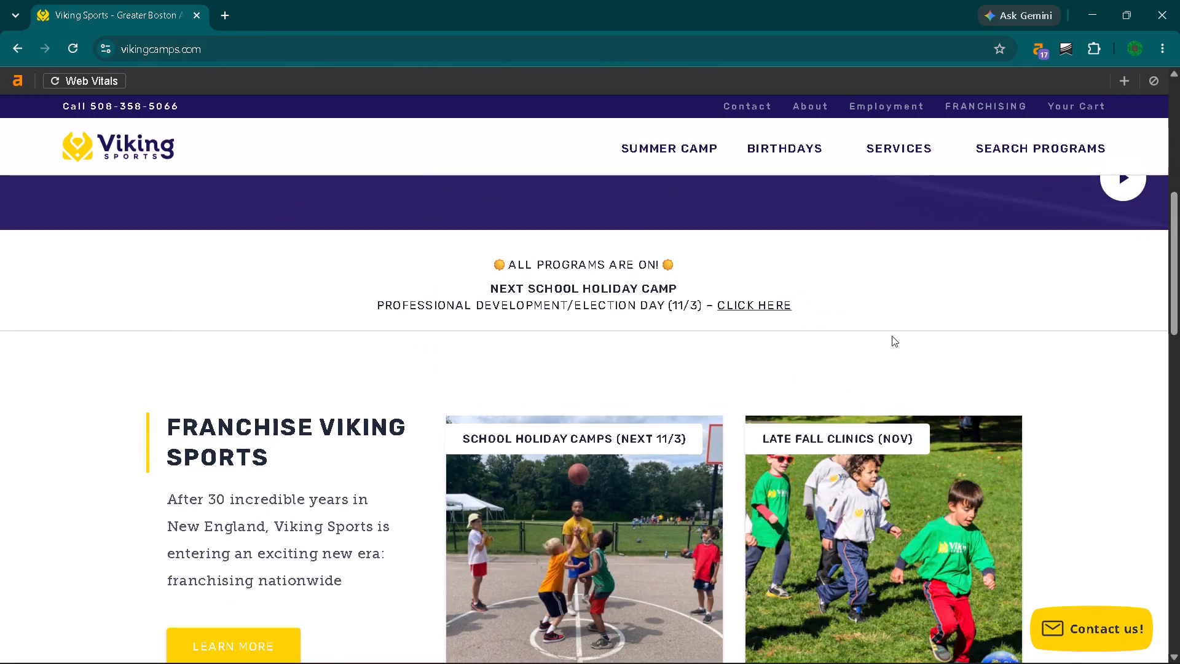
scroll(892, 336, "down", 2)
scroll(896, 344, "up", 2)
scroll(896, 346, "down", 11)
scroll(648, 322, "up", 1)
scroll(647, 326, "down", 2)
scroll(647, 327, "up", 2)
scroll(554, 325, "down", 13)
scroll(627, 438, "down", 4)
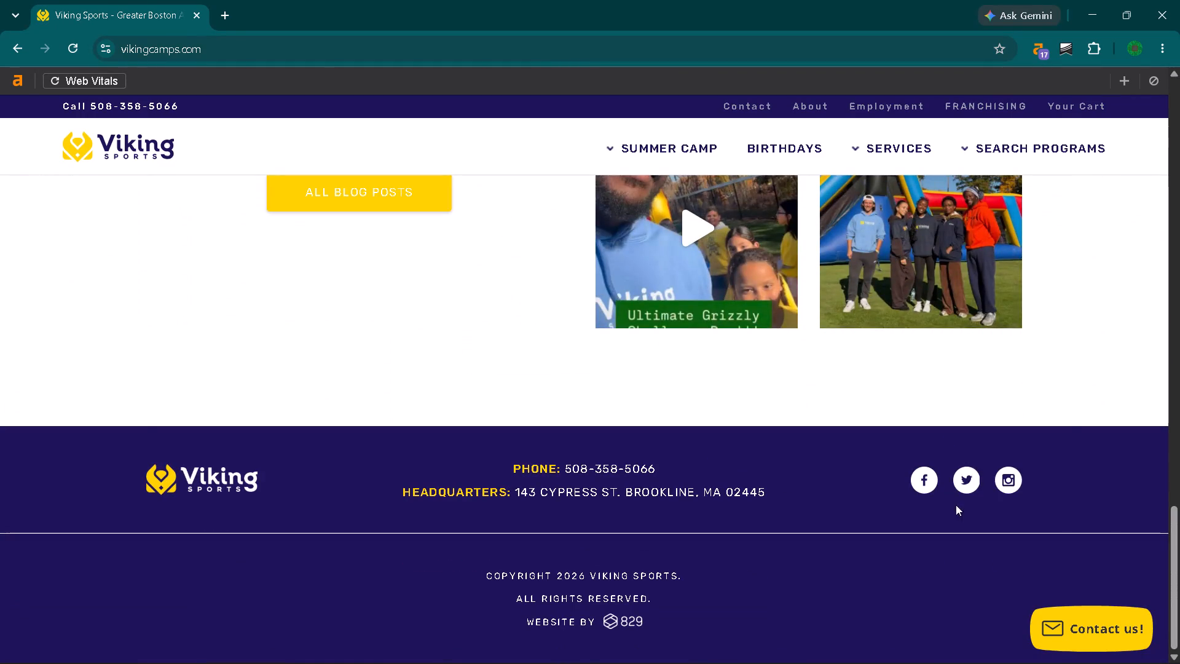
Return to the BuzzStream review window, finalize the Viking Sports prospect as rejected, and close its leftover tab.
key("alt+Tab")
left_click(1064, 624)
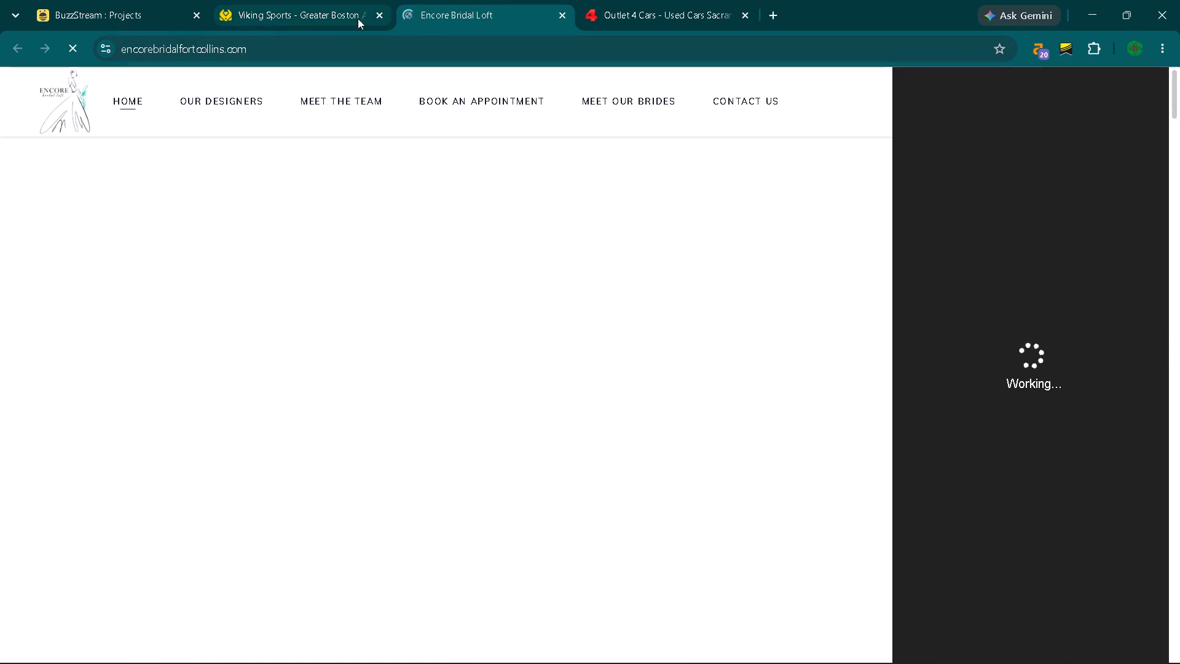
left_click(382, 17)
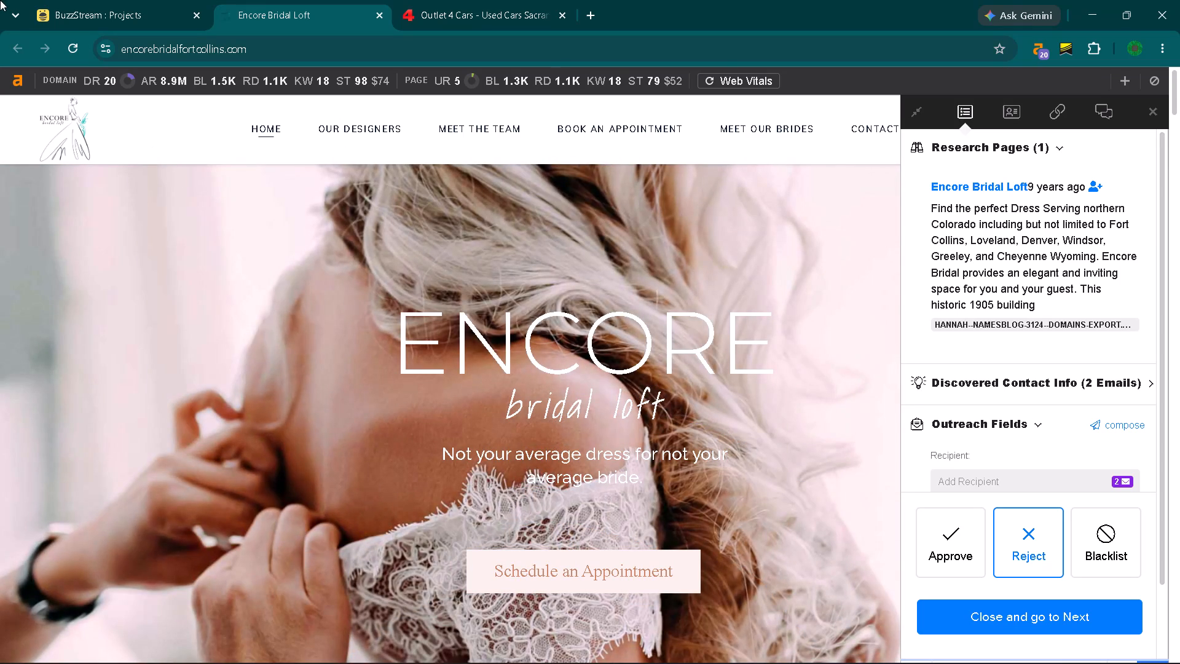
Reject the Encore Bridal Loft prospect and move on to the next one.
left_click(1021, 611)
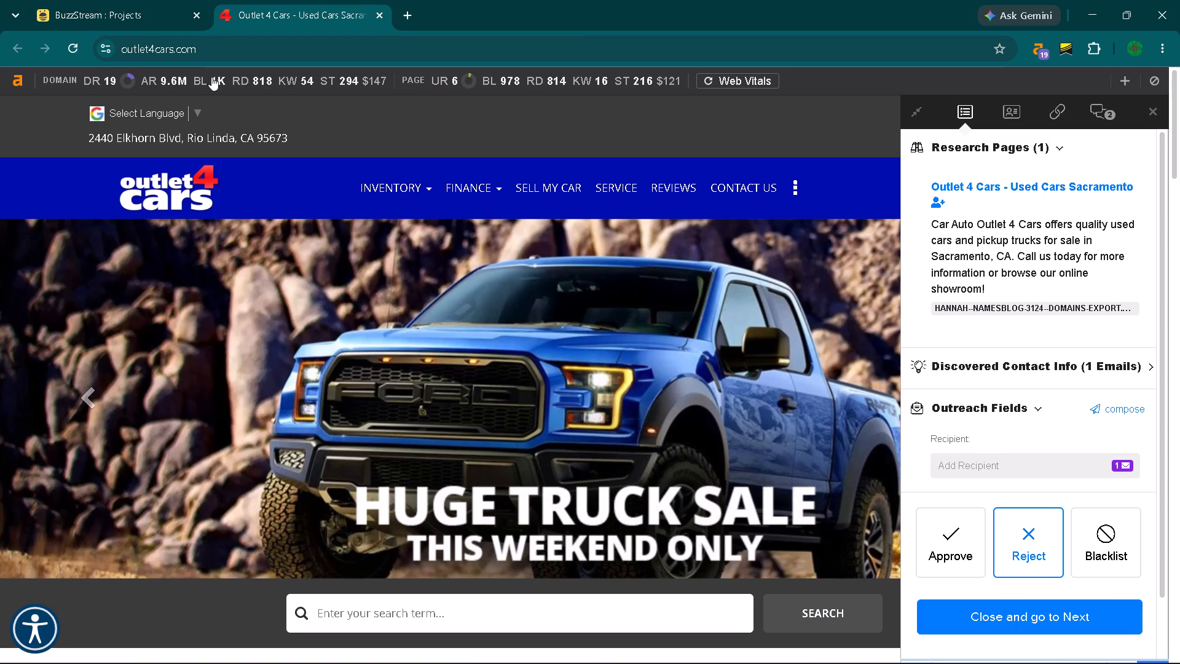
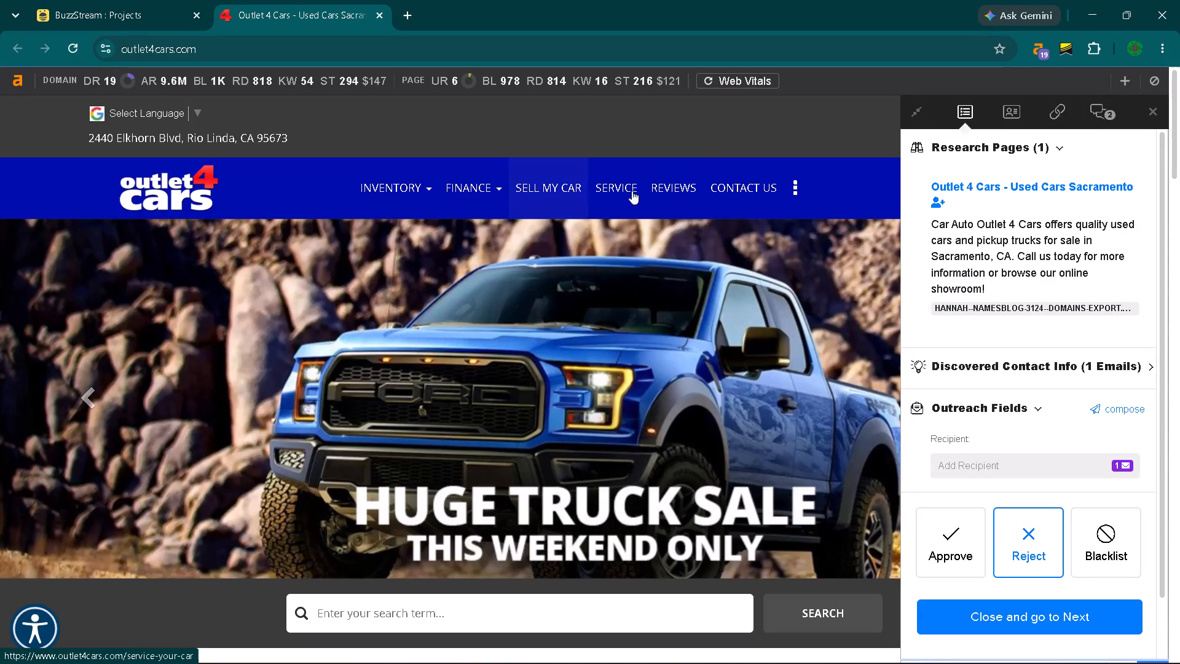
Check the Outlet 4 Cars homepage down to its footer, keep the prospect as rejected, and close its review.
scroll(653, 210, "down", 7)
scroll(496, 296, "up", 1)
scroll(490, 305, "down", 20)
scroll(490, 305, "down", 3)
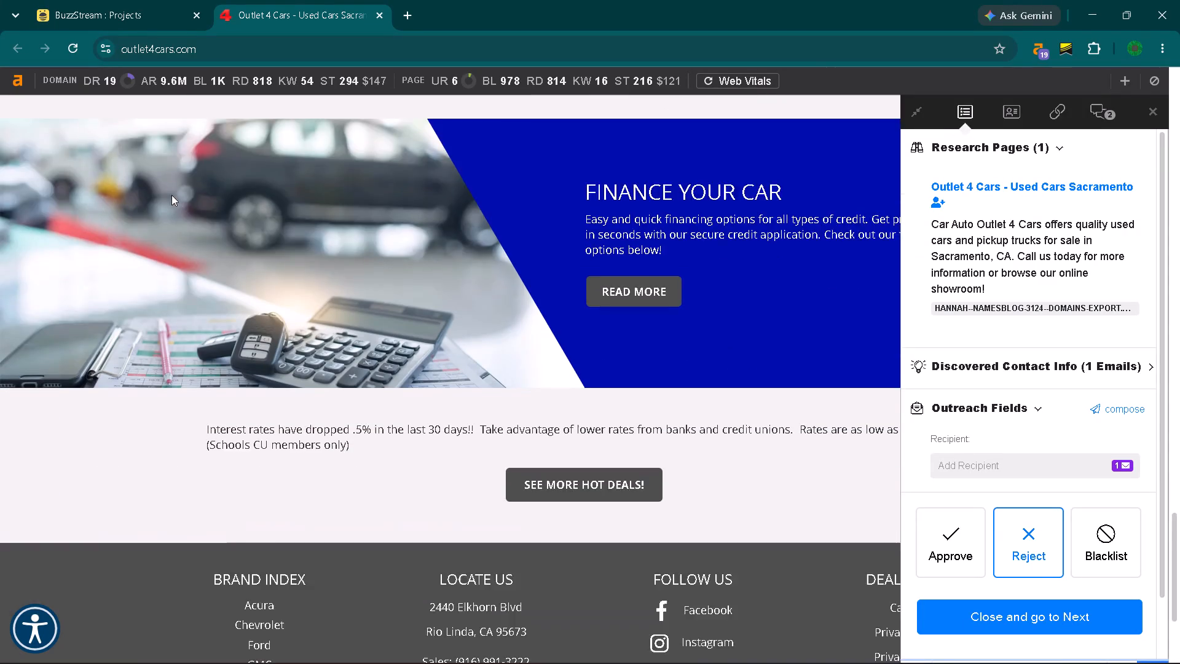
scroll(171, 195, "down", 2)
scroll(143, 224, "up", 1)
scroll(133, 242, "down", 2)
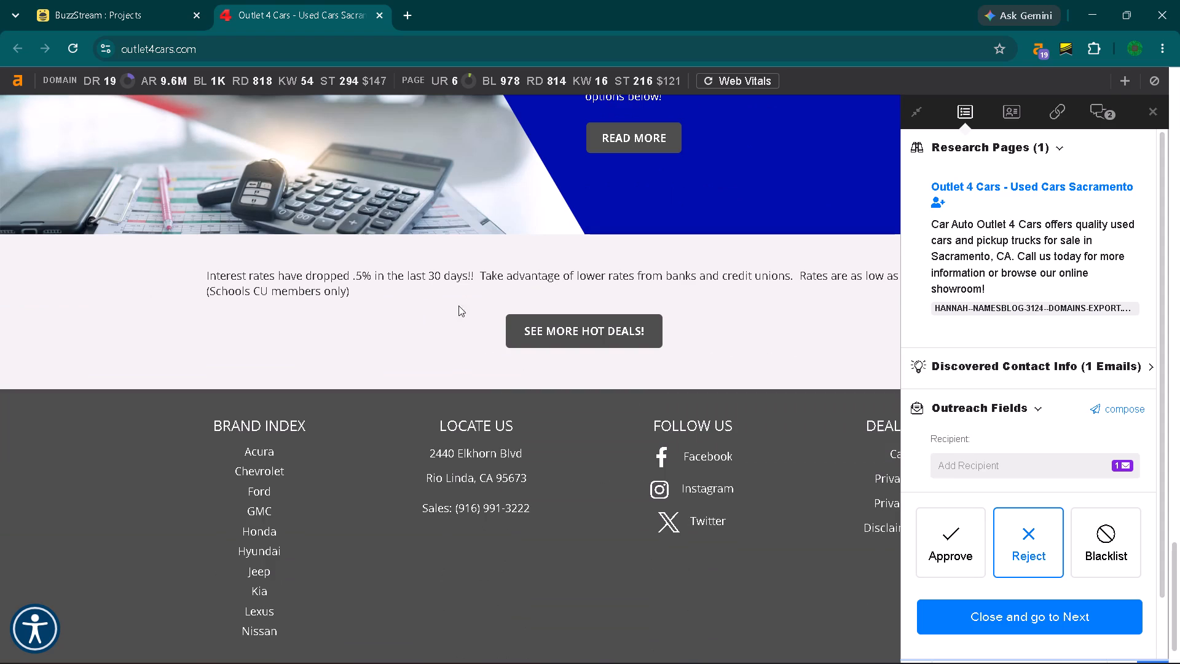
left_click(1044, 613)
left_click(1044, 613)
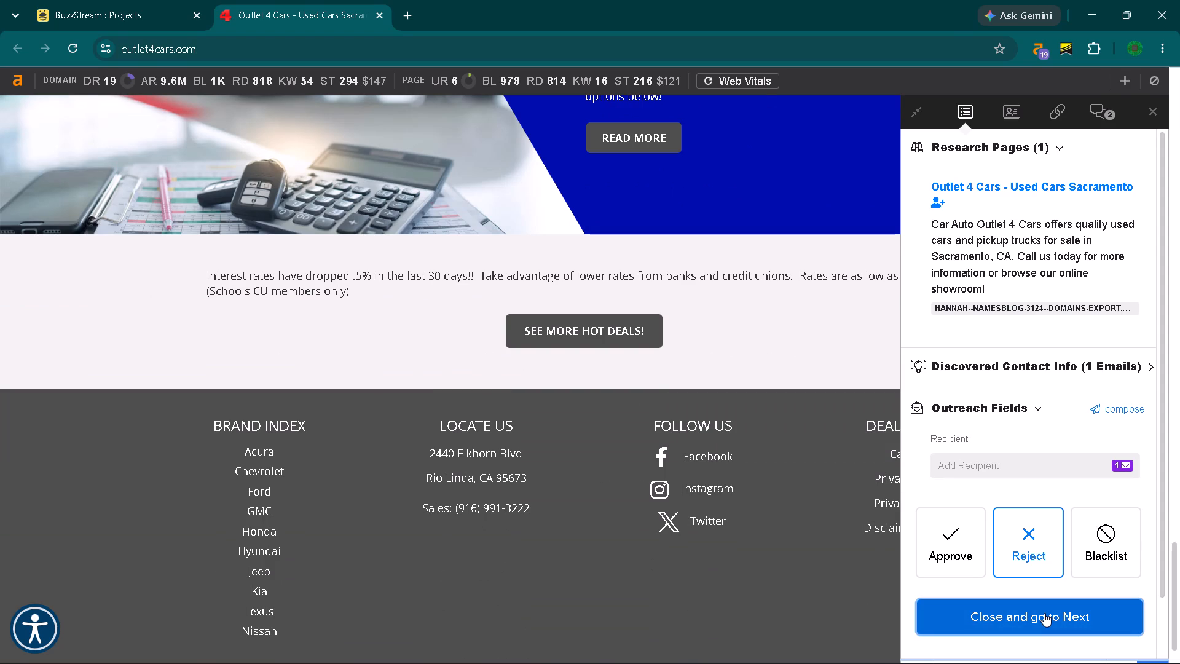
Clear the current website selection in the BuzzStream prospect list.
left_click(309, 178)
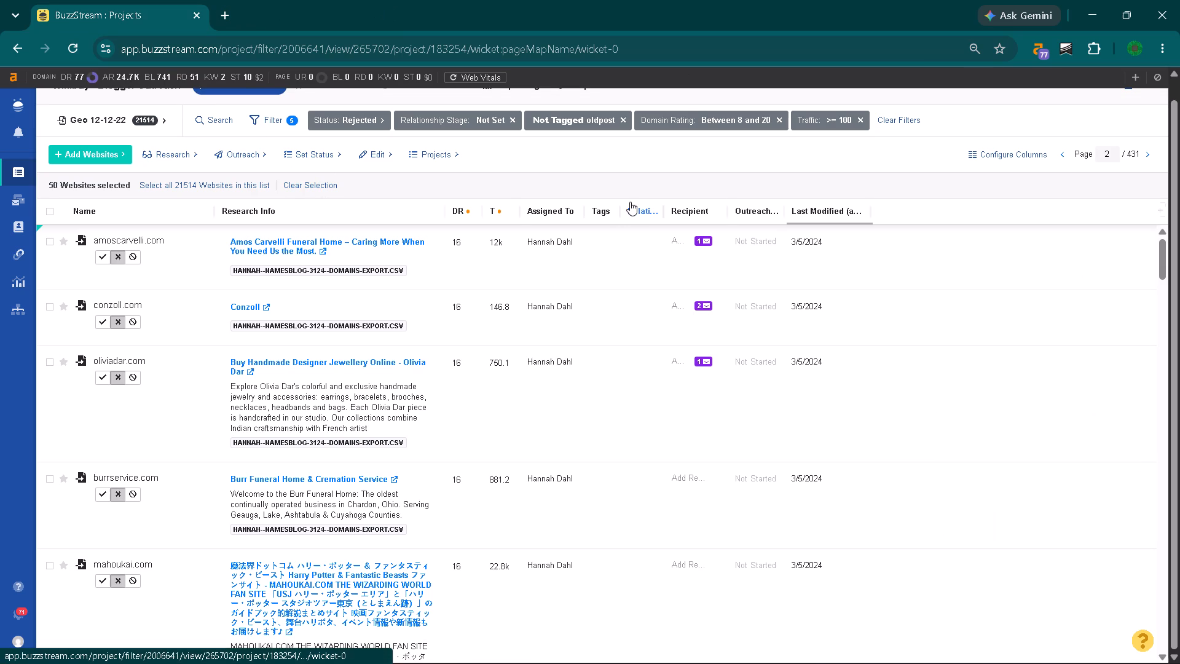
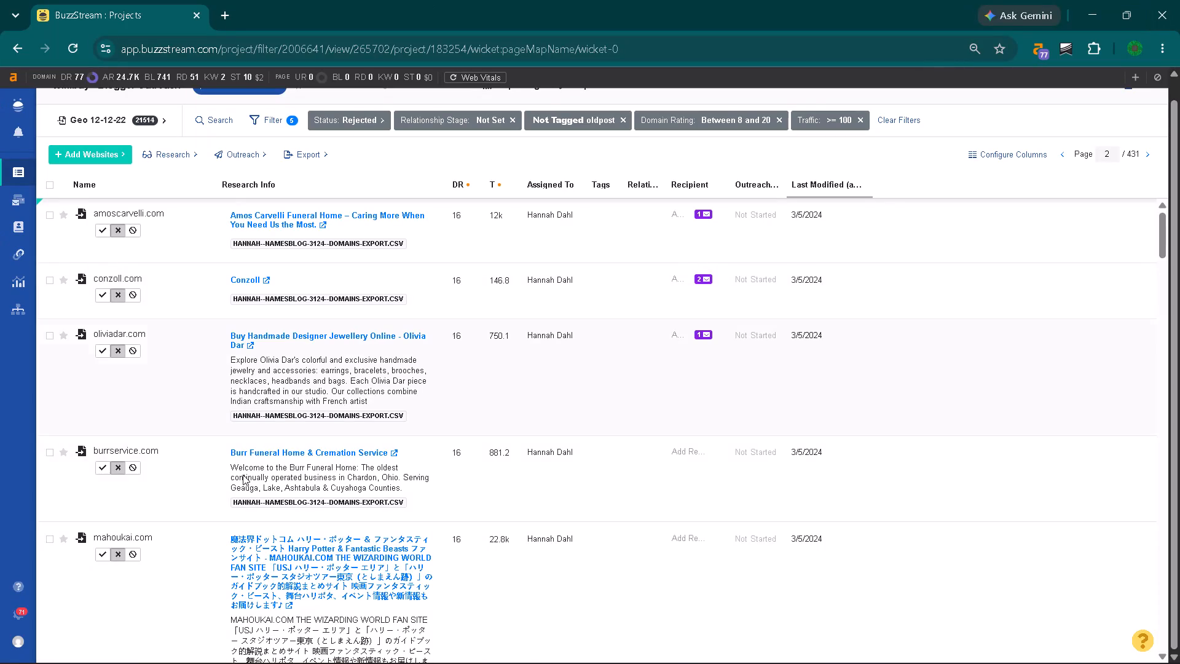
Select all 50 websites on the current prospect page and bulk-set their Overall Rating to High.
left_click(52, 186)
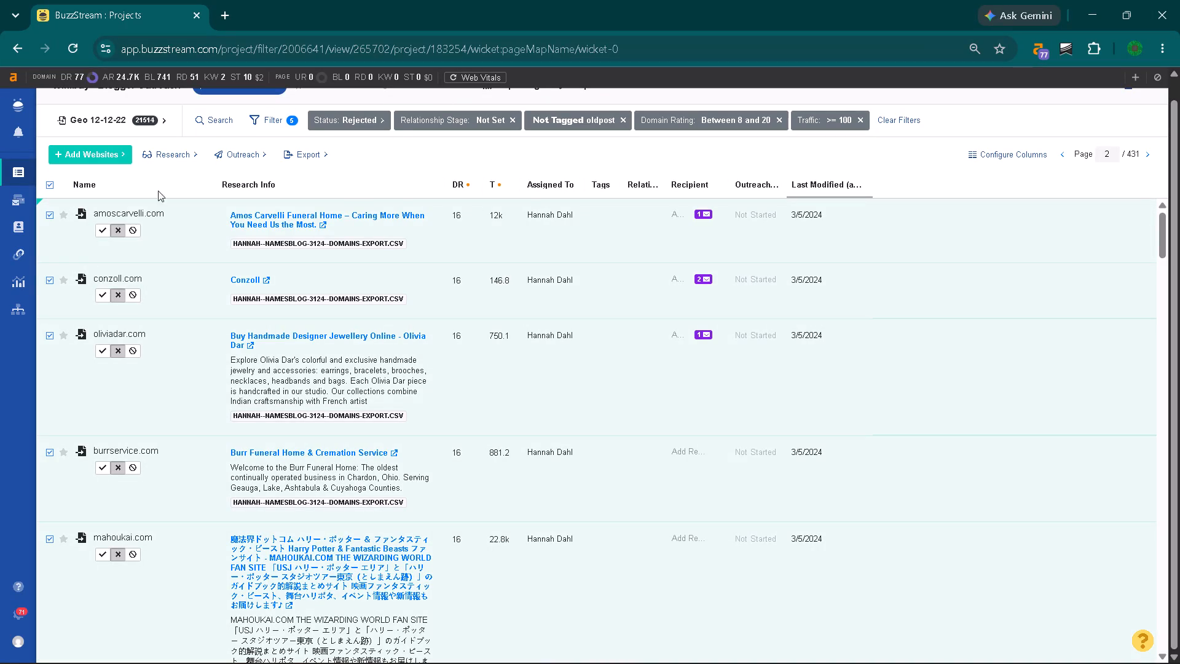
left_click(369, 148)
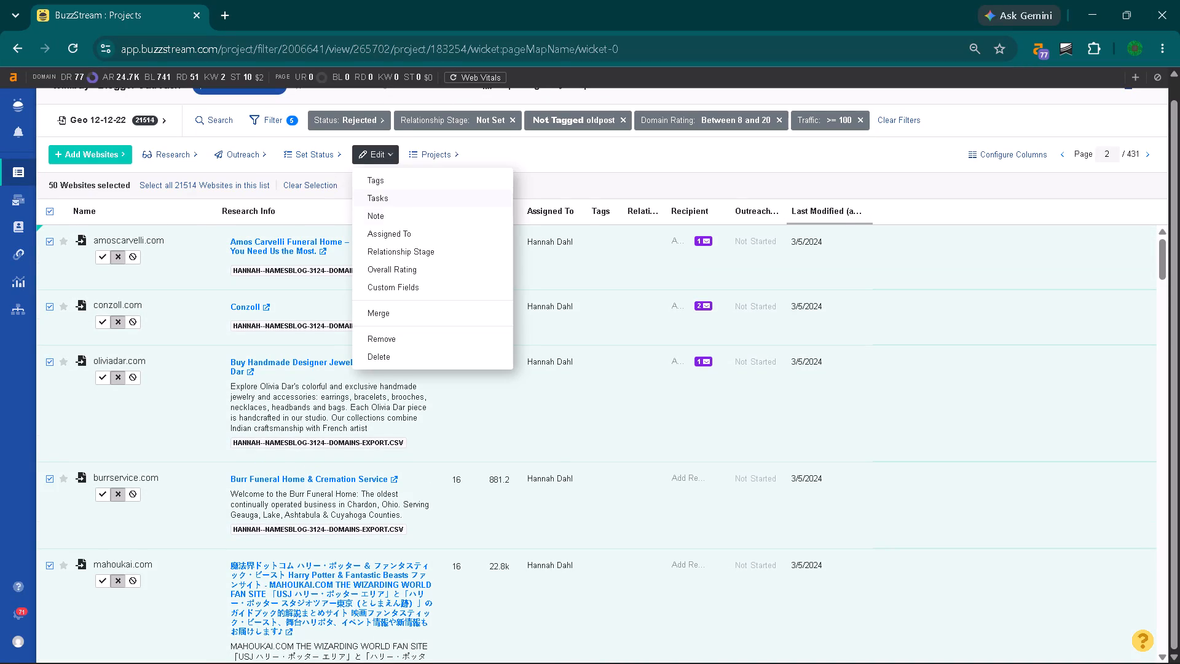
left_click(398, 270)
left_click(523, 189)
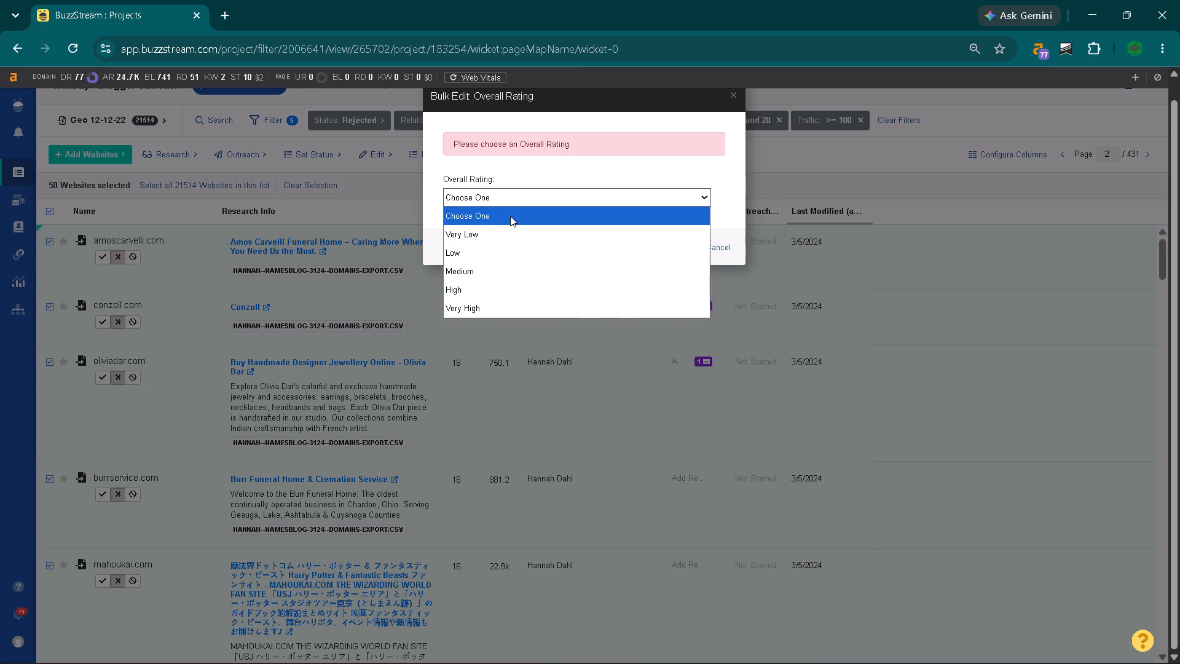
left_click(482, 285)
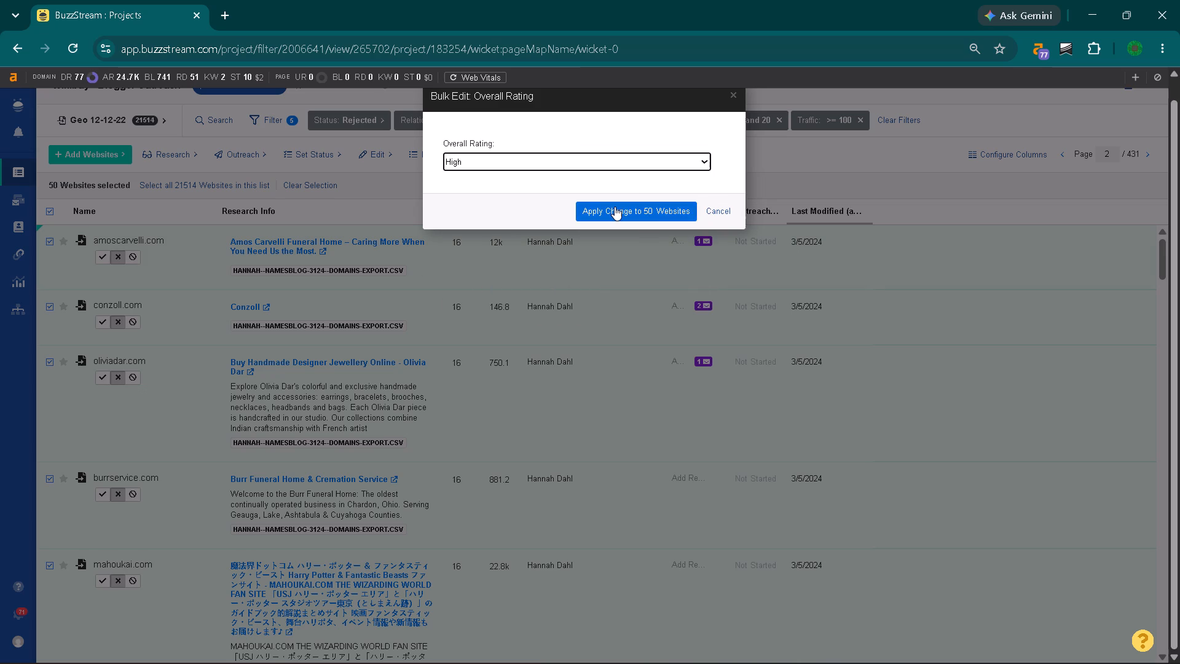
left_click(615, 207)
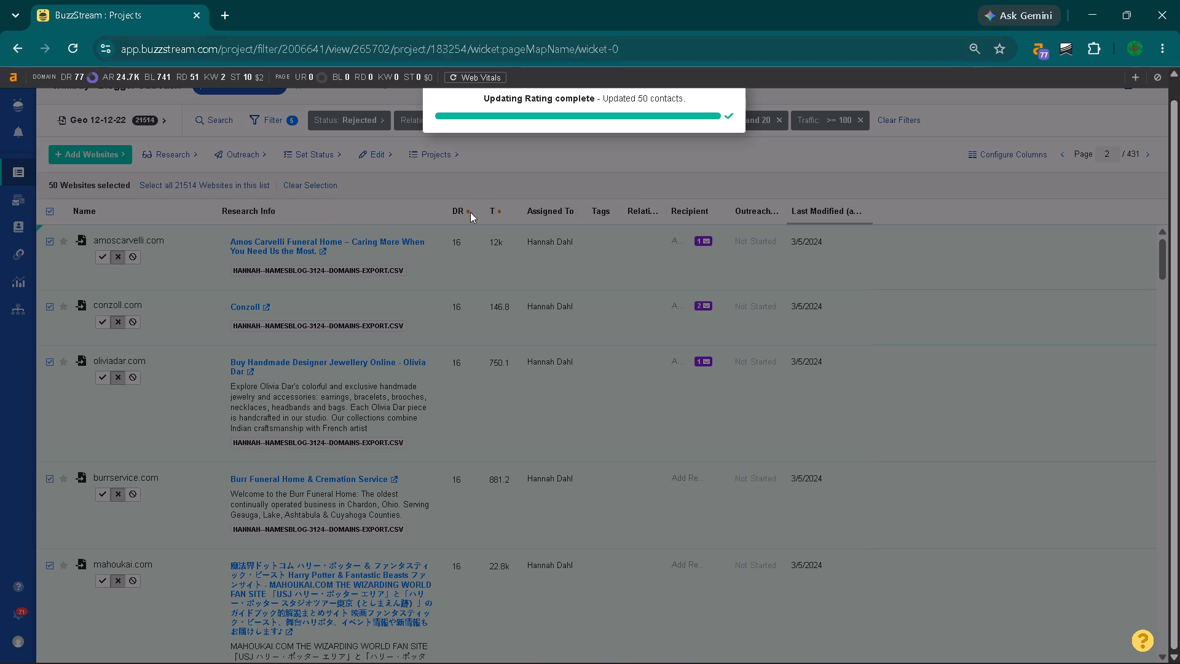
Launch Review on the Web for the selected batch of prospect websites.
left_click(167, 151)
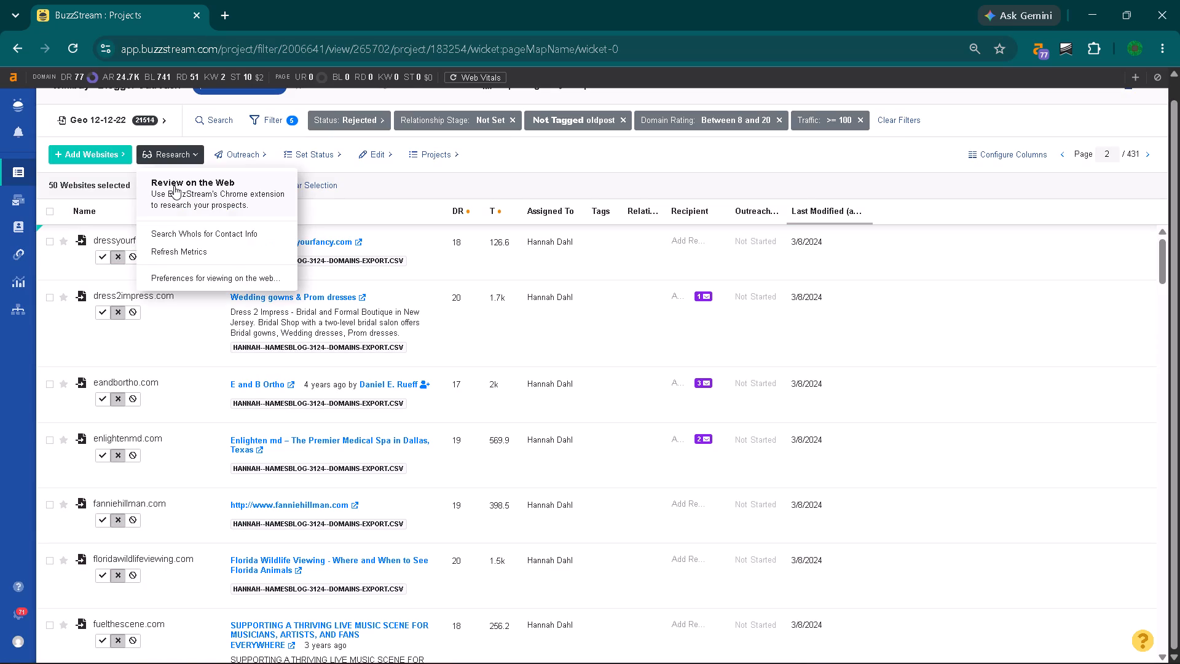
left_click(174, 186)
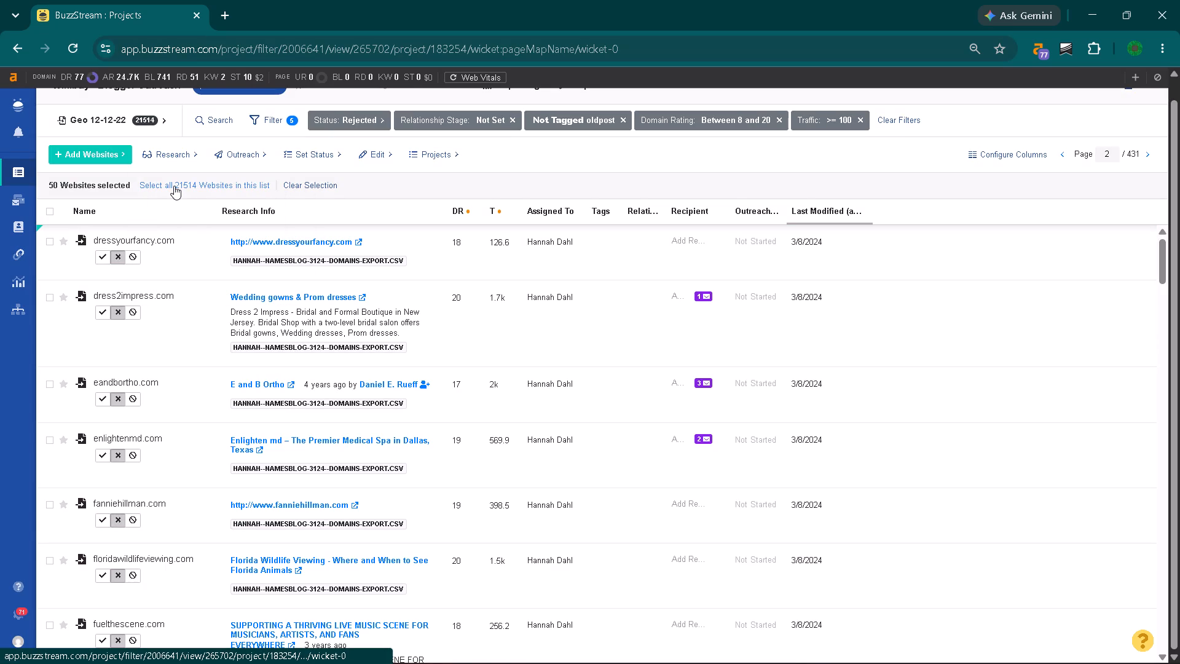
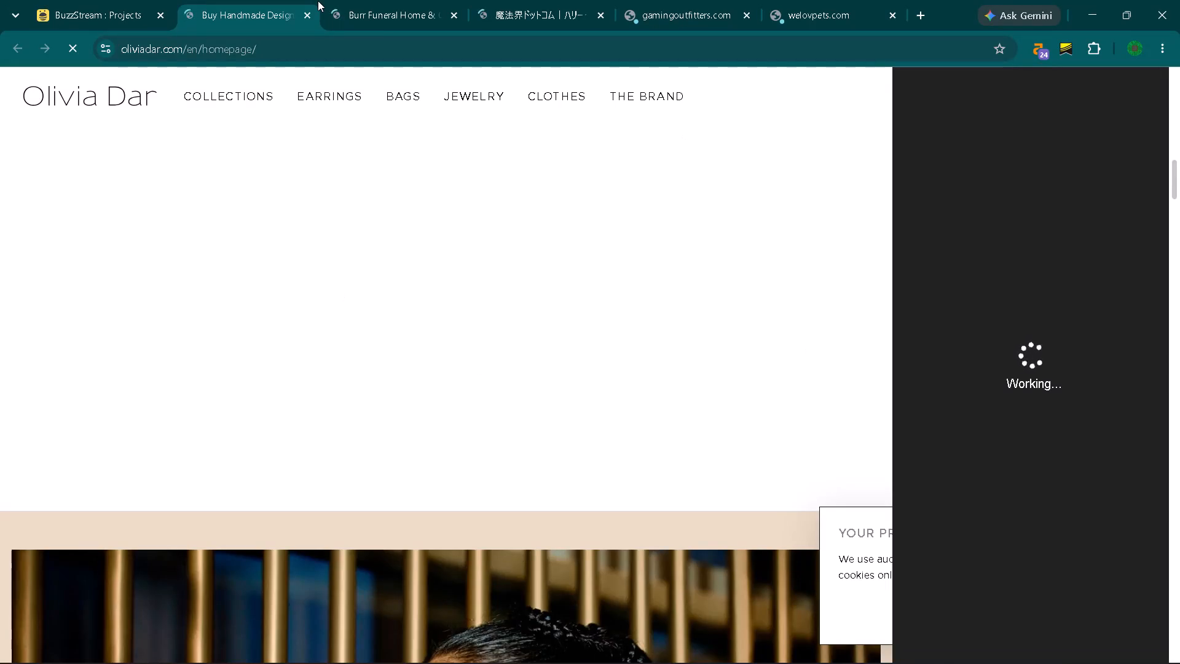
key("ctrl+w")
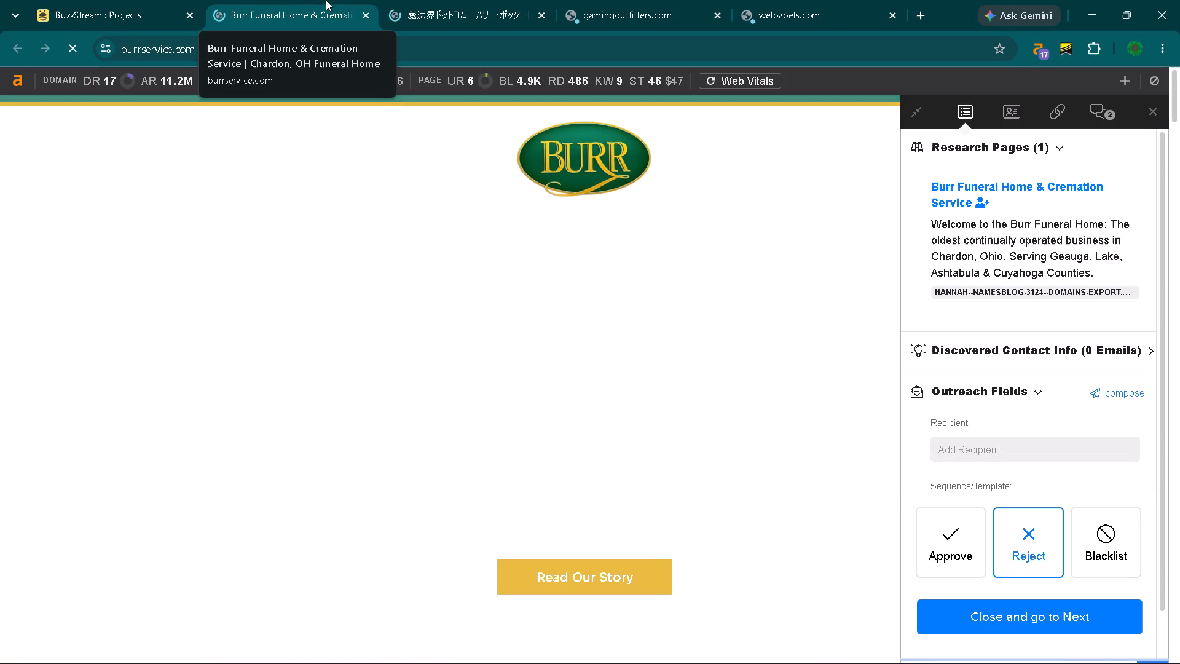
Look through the Burr Funeral Home site down to its footer, and close it with Reject selected to move to the next prospect.
left_click(52, 350)
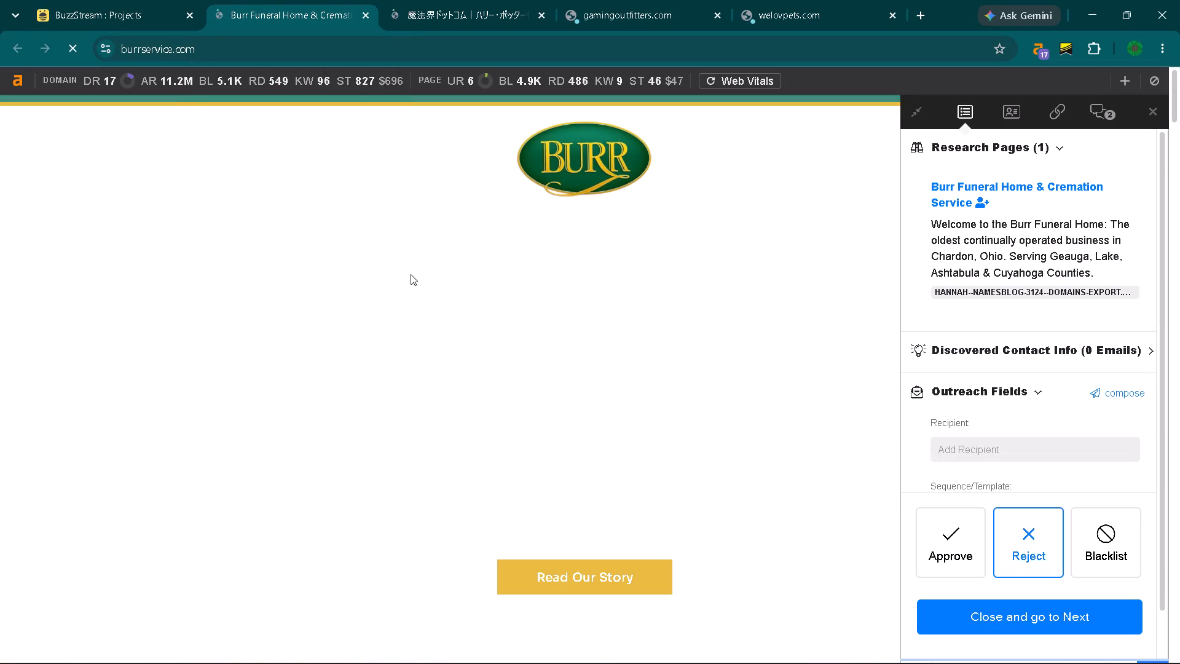
scroll(583, 202, "down", 5)
scroll(592, 304, "up", 1)
scroll(584, 360, "down", 1)
scroll(591, 369, "up", 1)
scroll(597, 373, "down", 2)
scroll(613, 375, "up", 1)
scroll(623, 373, "down", 1)
scroll(625, 371, "up", 2)
scroll(626, 360, "down", 7)
scroll(560, 384, "up", 2)
scroll(568, 385, "down", 4)
scroll(348, 310, "up", 1)
scroll(348, 310, "down", 4)
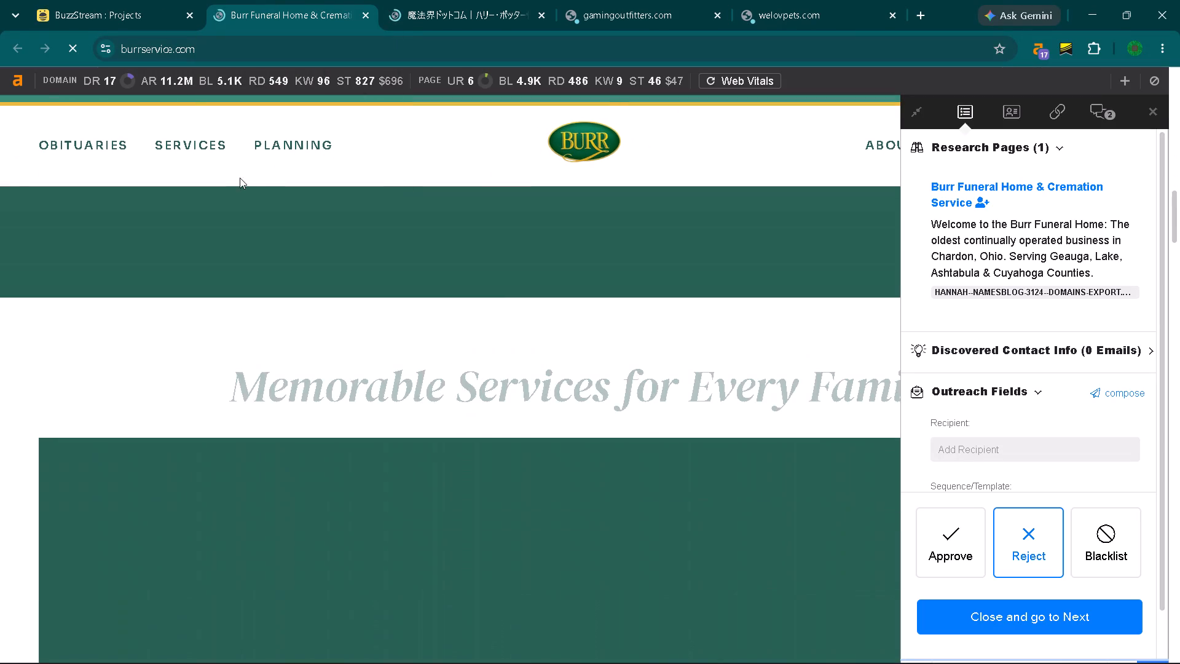
scroll(90, 159, "down", 3)
scroll(69, 213, "up", 1)
scroll(69, 224, "down", 9)
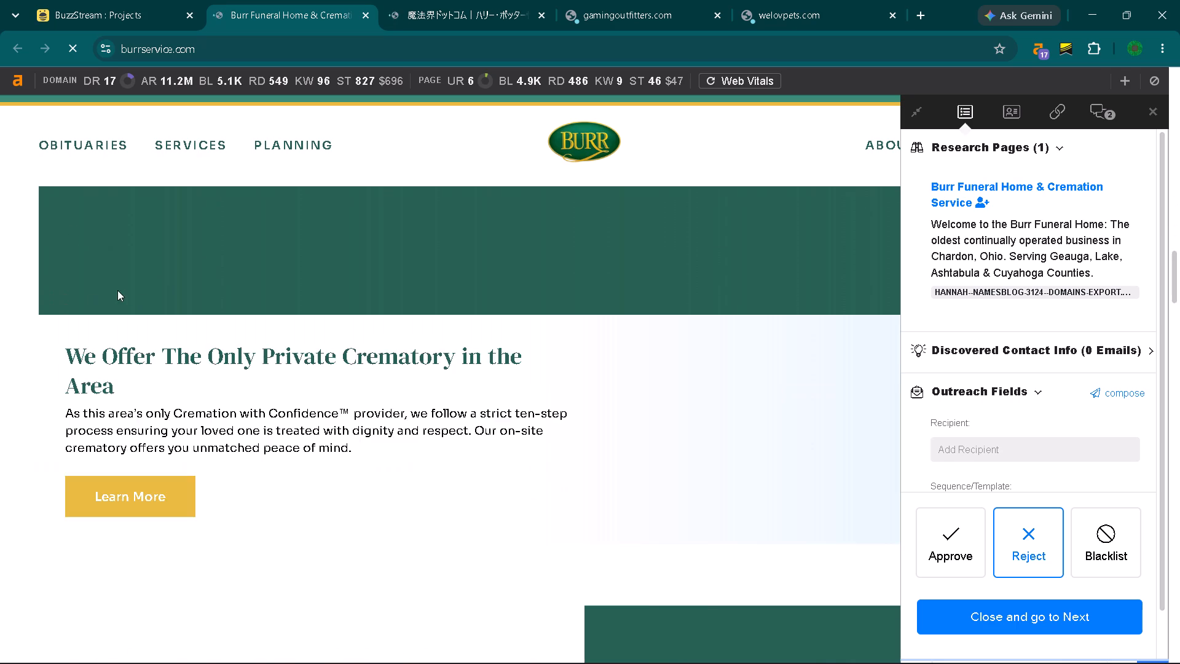
scroll(117, 290, "down", 11)
scroll(180, 363, "up", 1)
scroll(180, 368, "down", 13)
scroll(367, 419, "up", 1)
scroll(366, 430, "down", 8)
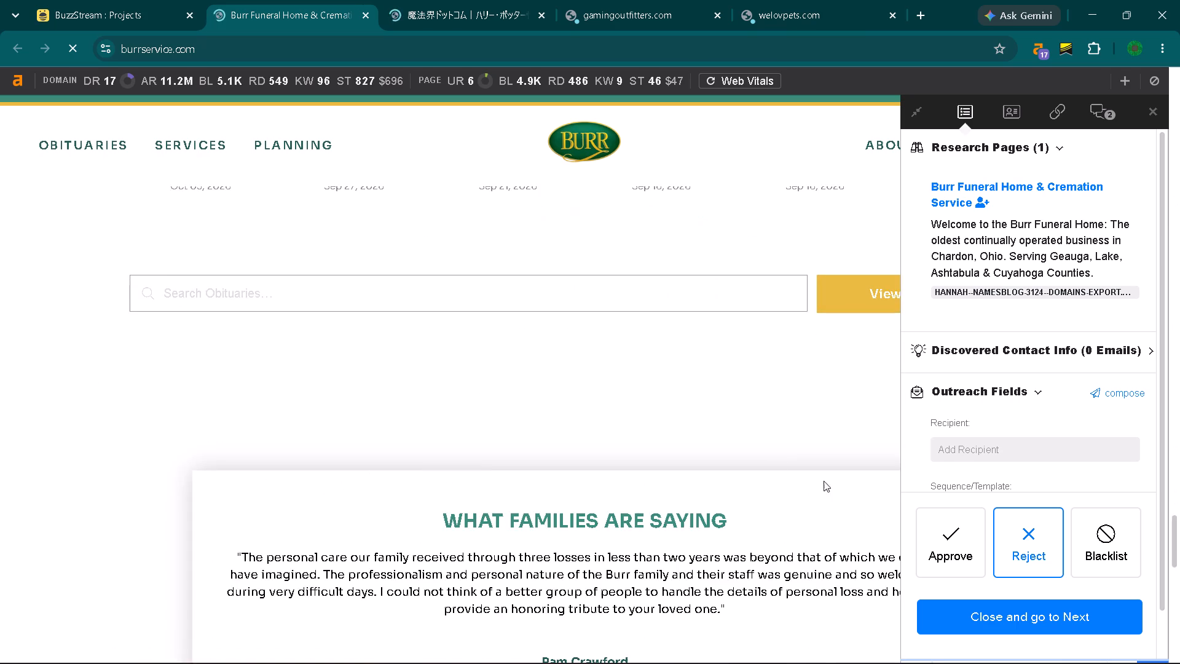
scroll(824, 481, "down", 4)
scroll(641, 517, "up", 3)
scroll(827, 526, "down", 14)
scroll(406, 485, "down", 4)
scroll(535, 427, "up", 2)
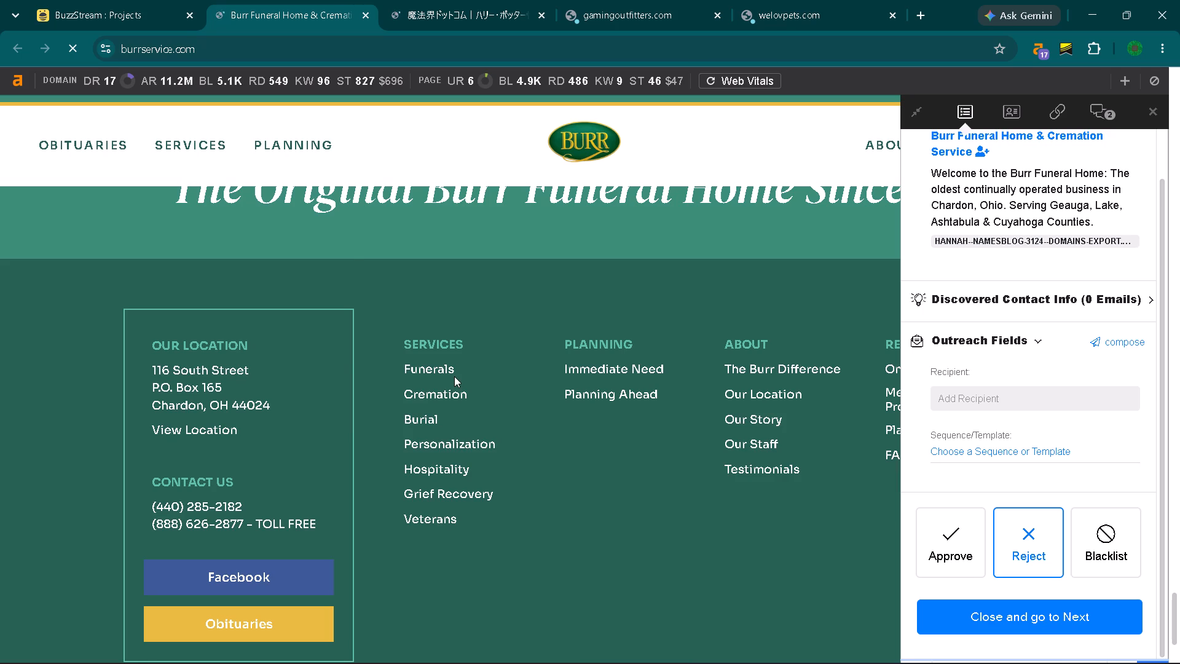
scroll(363, 351, "down", 8)
left_click(997, 609)
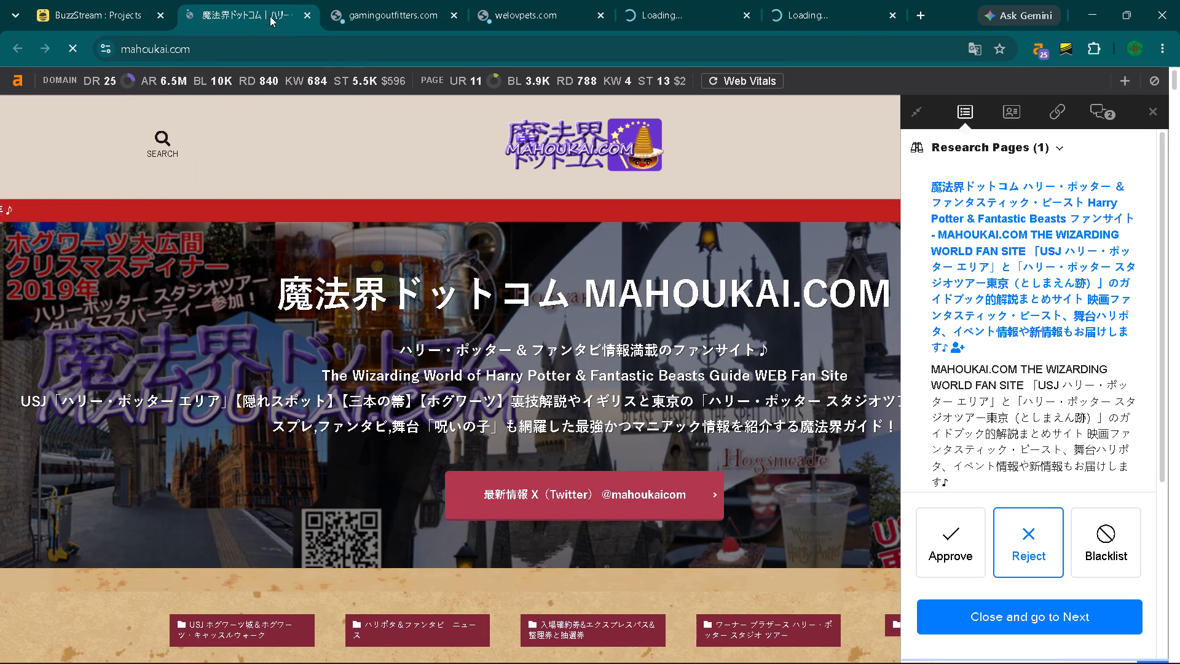
Check the mahoukai.com homepage and close the site with Reject selected to move to the next prospect.
left_click(270, 16)
scroll(578, 250, "down", 5)
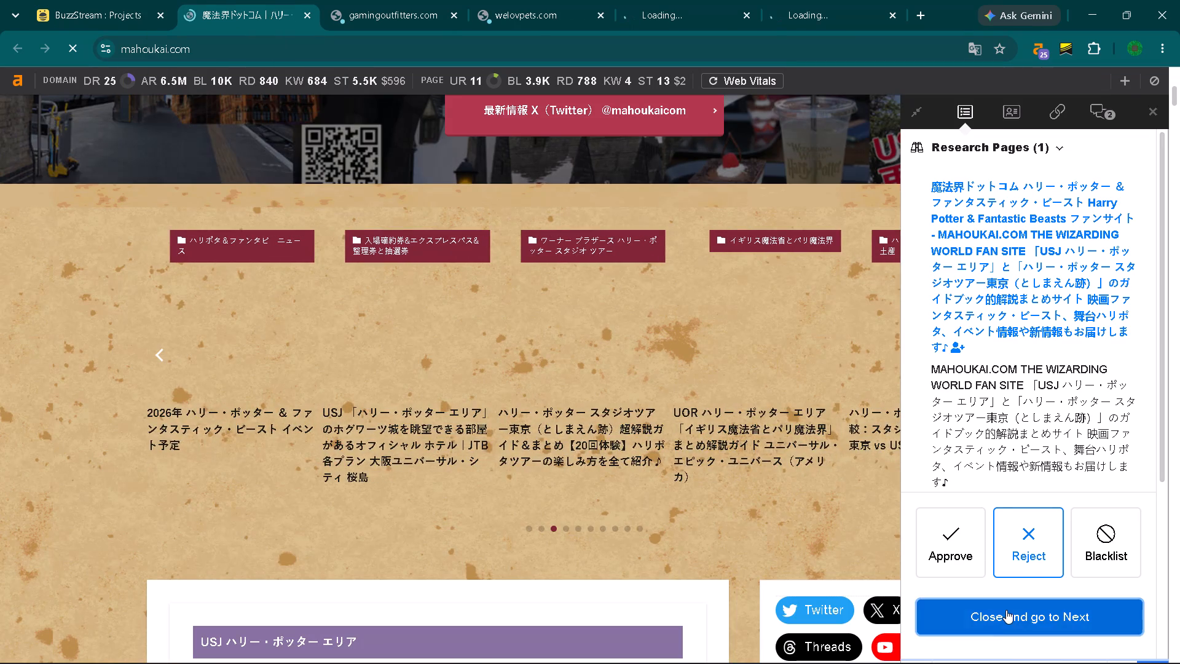
left_click(1006, 610)
Continue past the insecure-connection block on gamingoutfitters.com, welovpets.com, caffeernani.com, camelliabridalshop.com and hugeflyfisherman.com.
left_click(262, 16)
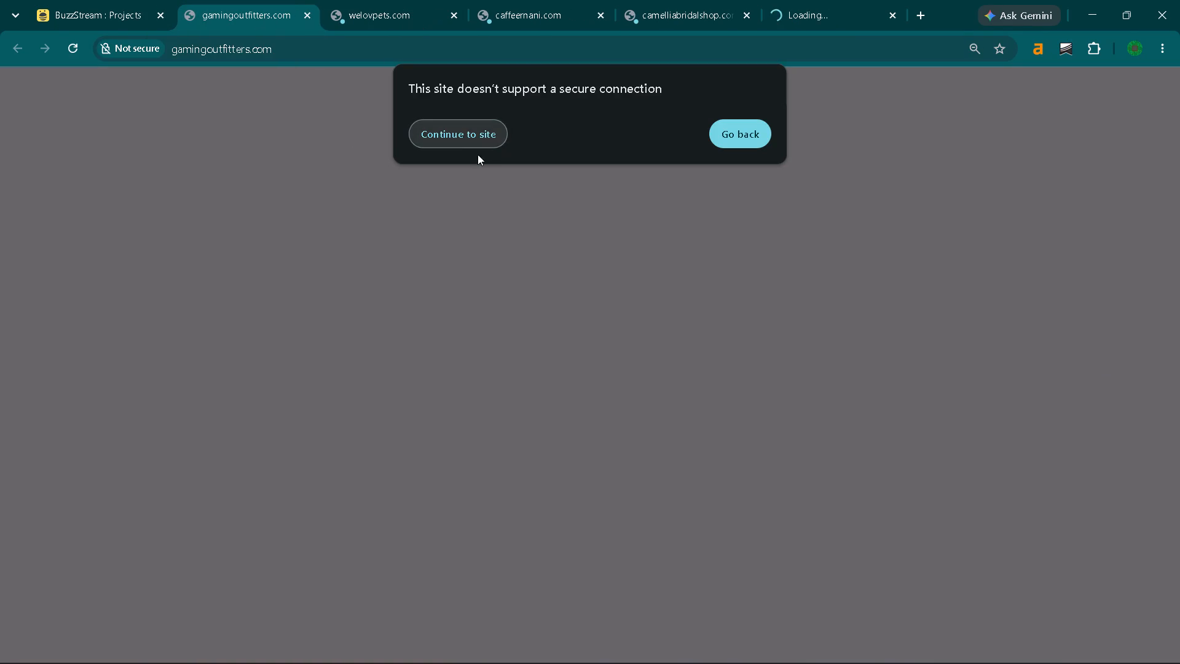
left_click(444, 123)
left_click(388, 0)
left_click(471, 127)
left_click(524, 0)
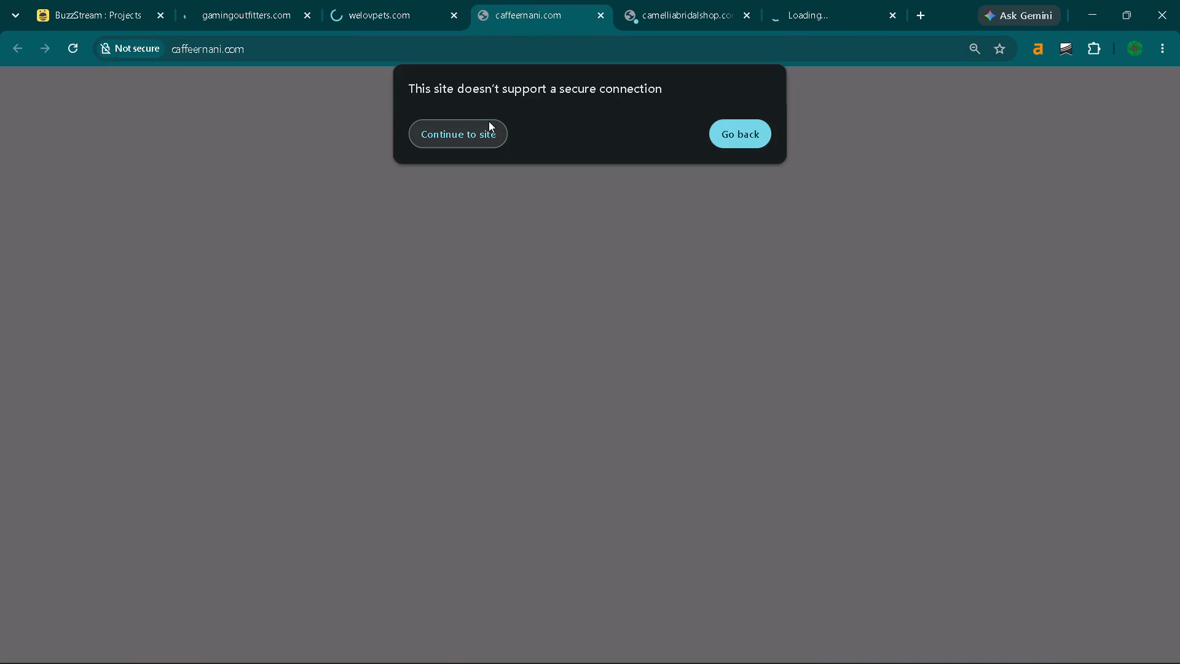
left_click(489, 121)
left_click(707, 0)
left_click(436, 133)
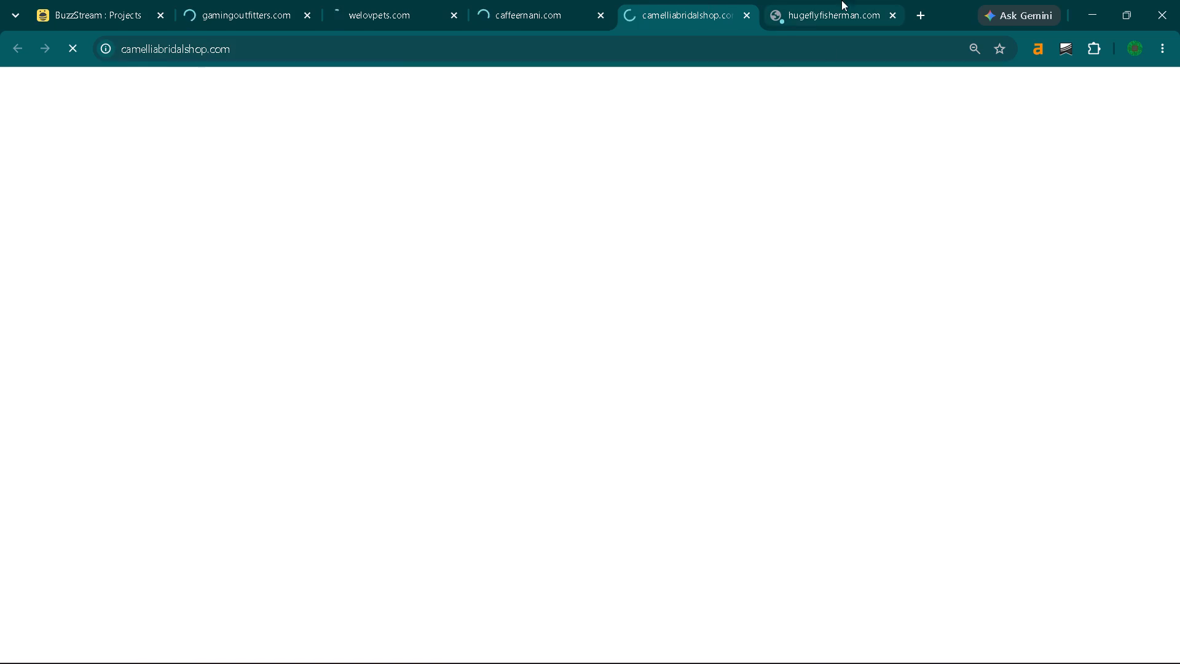
left_click(841, 0)
left_click(450, 132)
Look over the five opened prospect sites, from gamingoutfitters.com to Huge Fly Fisherman, to check whether they have loaded.
left_click(233, 0)
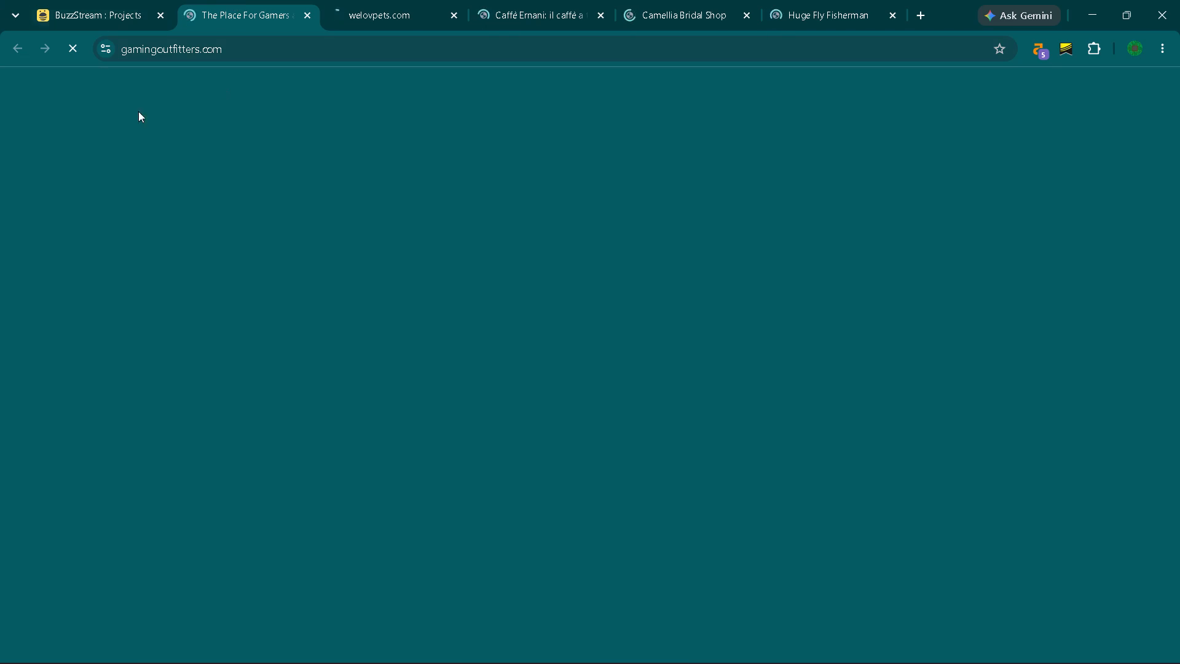
left_click(405, 0)
left_click(540, 0)
left_click_drag(679, 1, 688, 7)
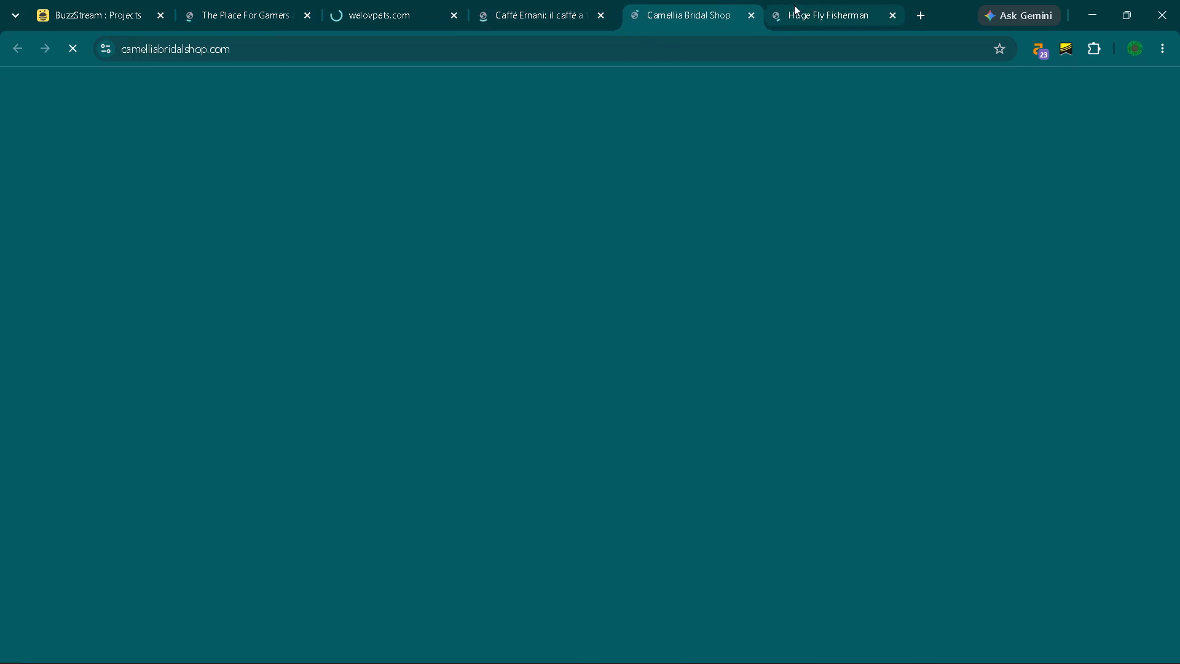
left_click(811, 0)
left_click(385, 2)
left_click_drag(156, 0, 151, 0)
left_click(239, 0)
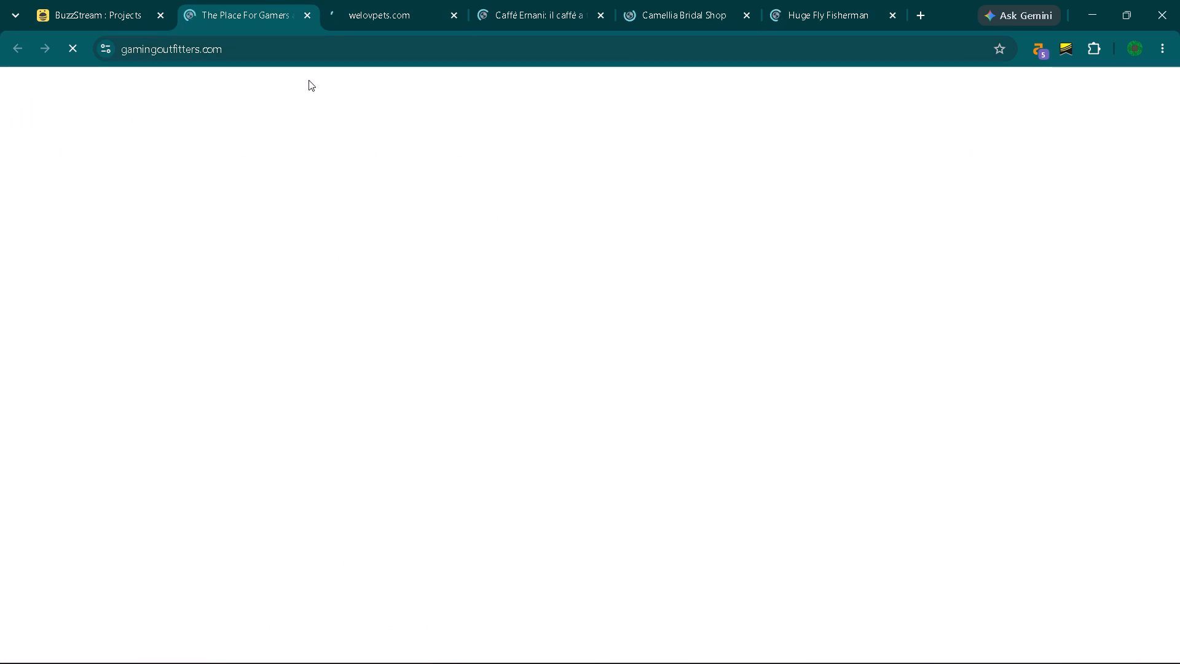
Close the gamingoutfitters.com and welovpets.com prospect sites.
left_click(307, 17)
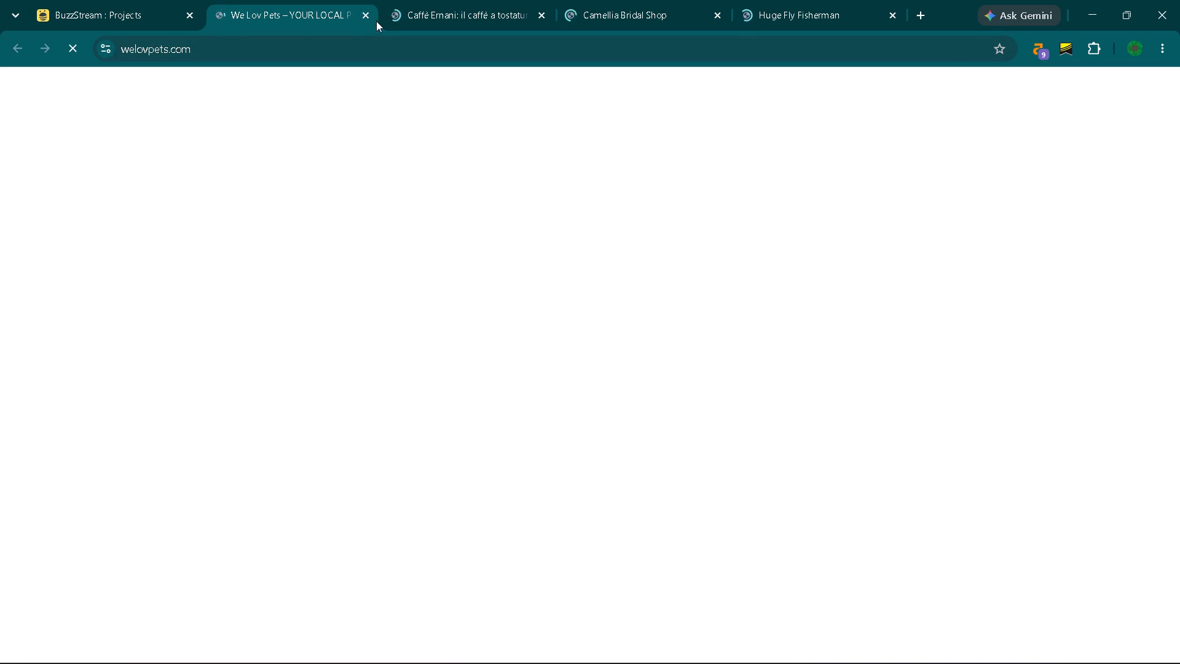
left_click(361, 14)
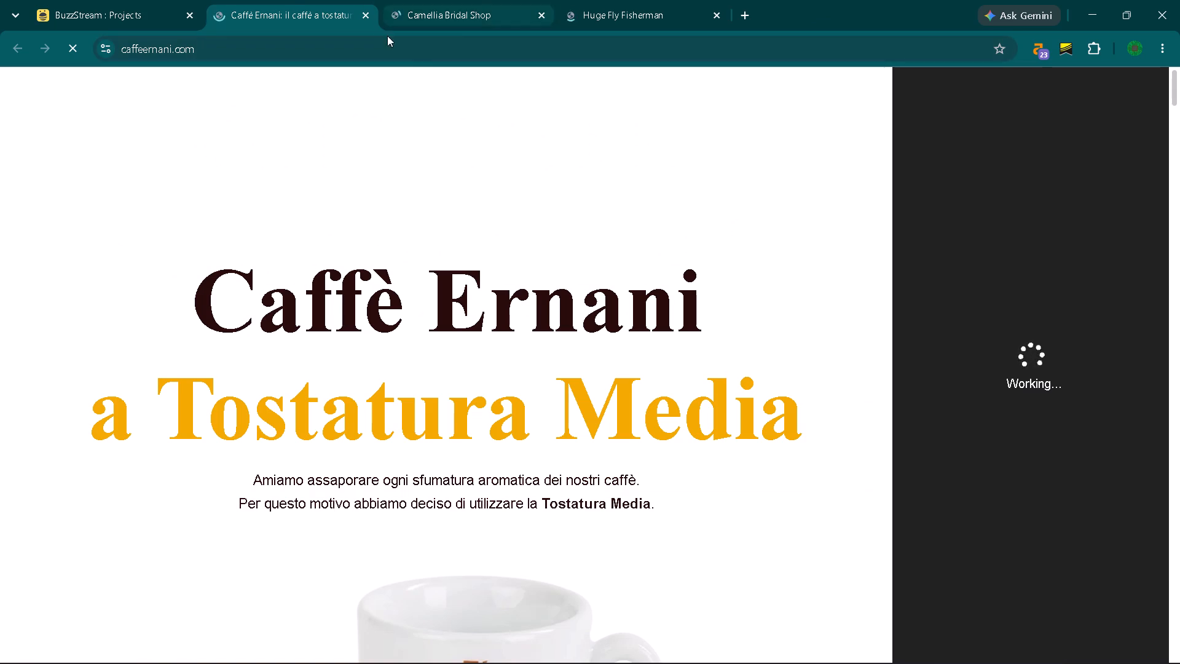
Look through the Caffè Ernani homepage to judge its suitability, and close the site.
left_click(468, 1)
left_click(642, 2)
left_click(259, 2)
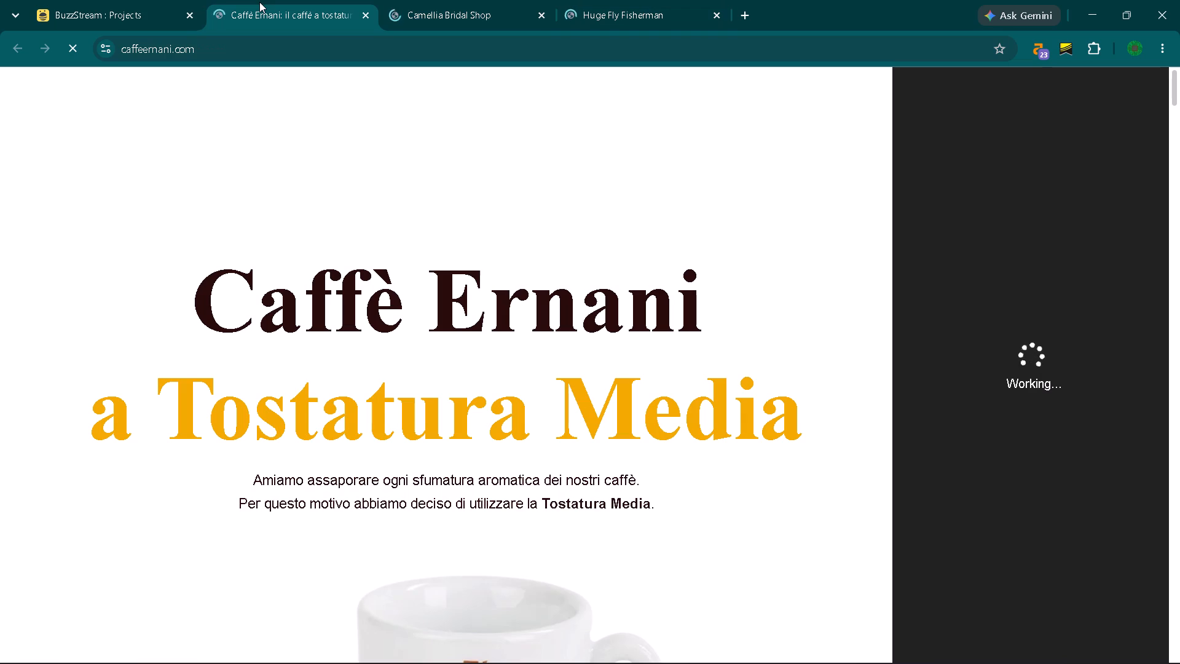
left_click(1036, 53)
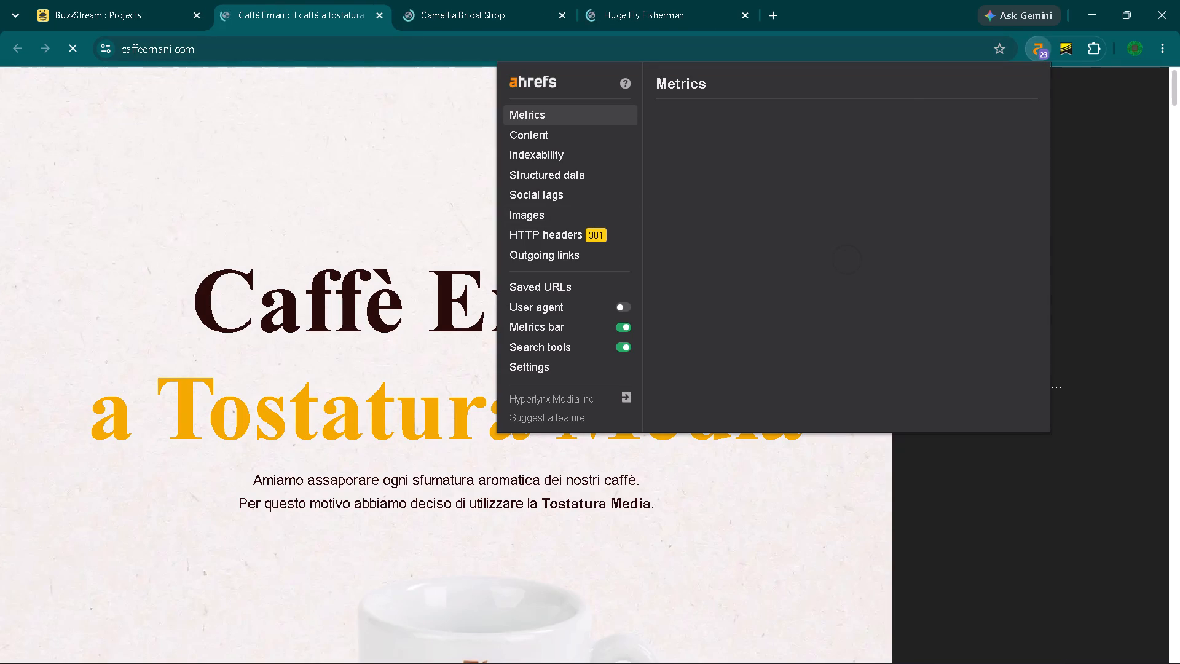
left_click(277, 315)
scroll(428, 430, "down", 6)
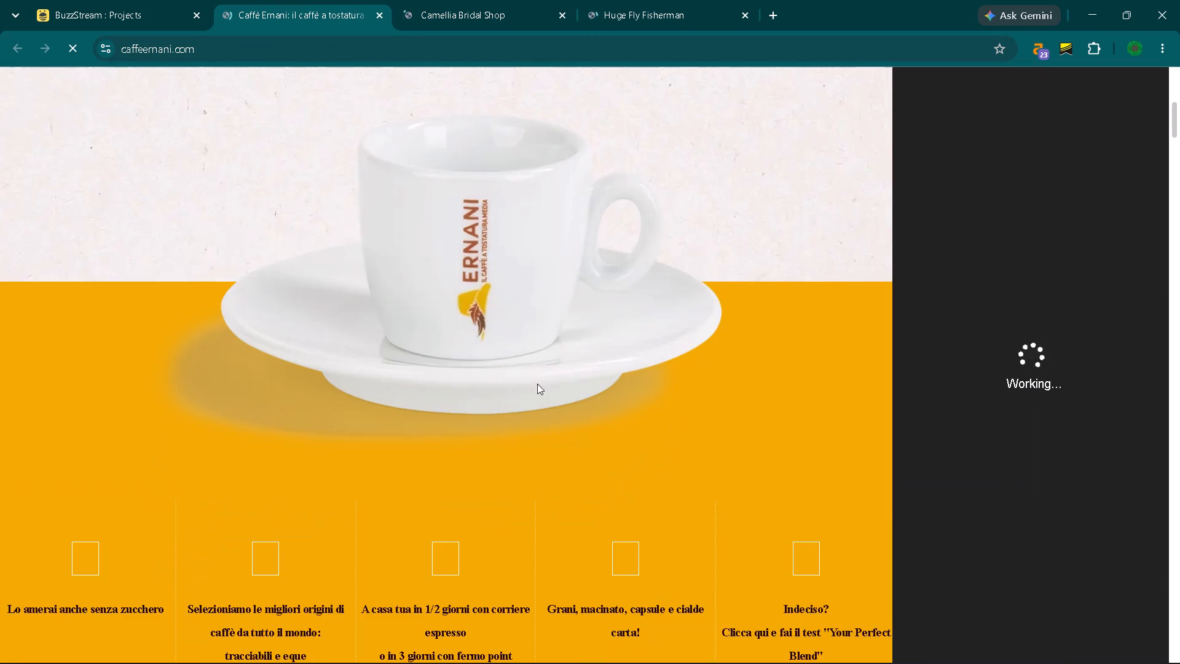
scroll(379, 390, "up", 2)
scroll(379, 397, "down", 3)
scroll(315, 355, "down", 5)
scroll(122, 362, "down", 3)
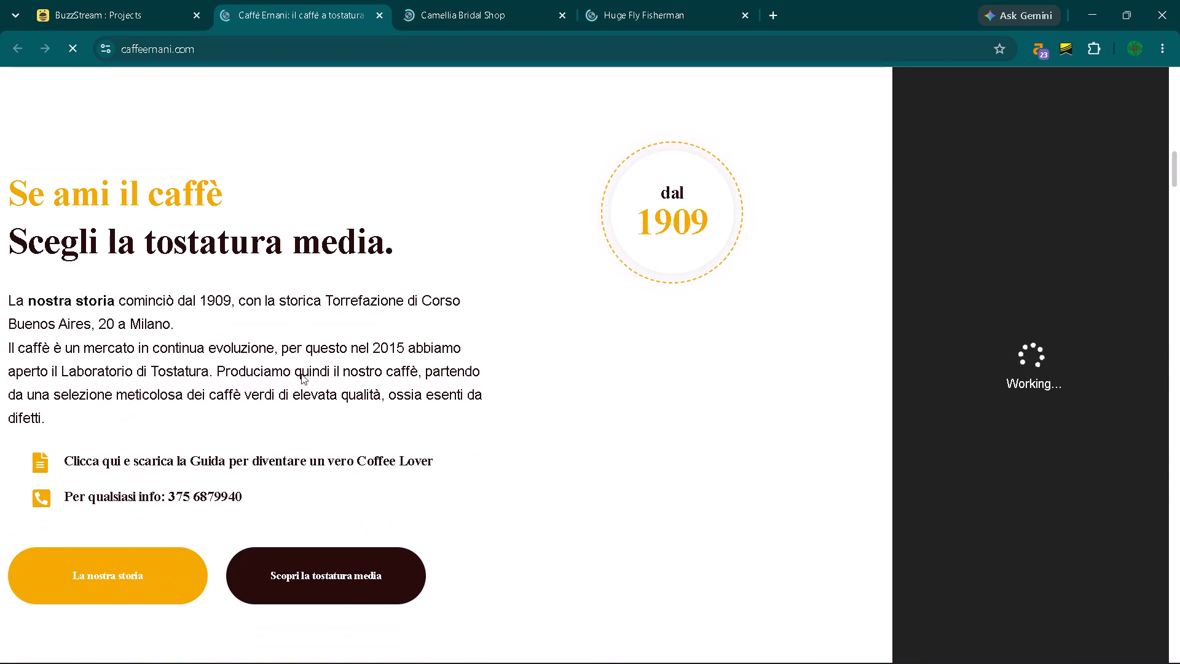
scroll(189, 320, "down", 3)
scroll(189, 330, "up", 1)
scroll(190, 334, "down", 4)
scroll(307, 105, "down", 4)
scroll(333, 135, "up", 1)
scroll(345, 135, "down", 1)
left_click(383, 15)
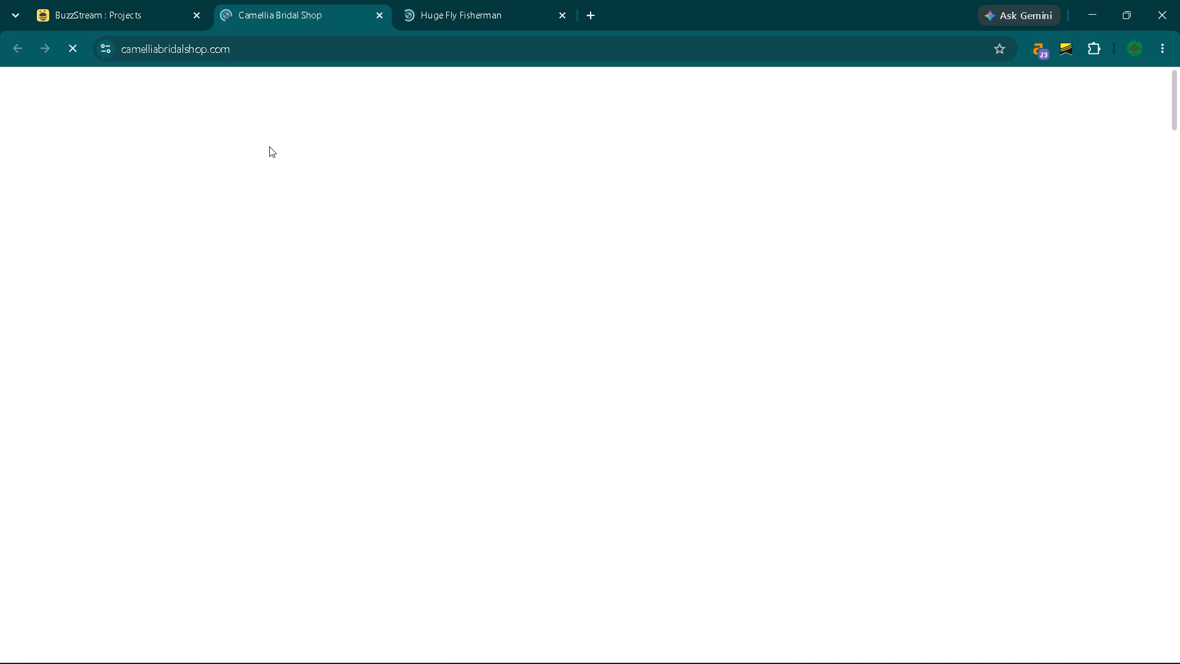
Check the Ahrefs metrics for Camellia Bridal Shop and look through its homepage down to the articles section.
left_click(1042, 52)
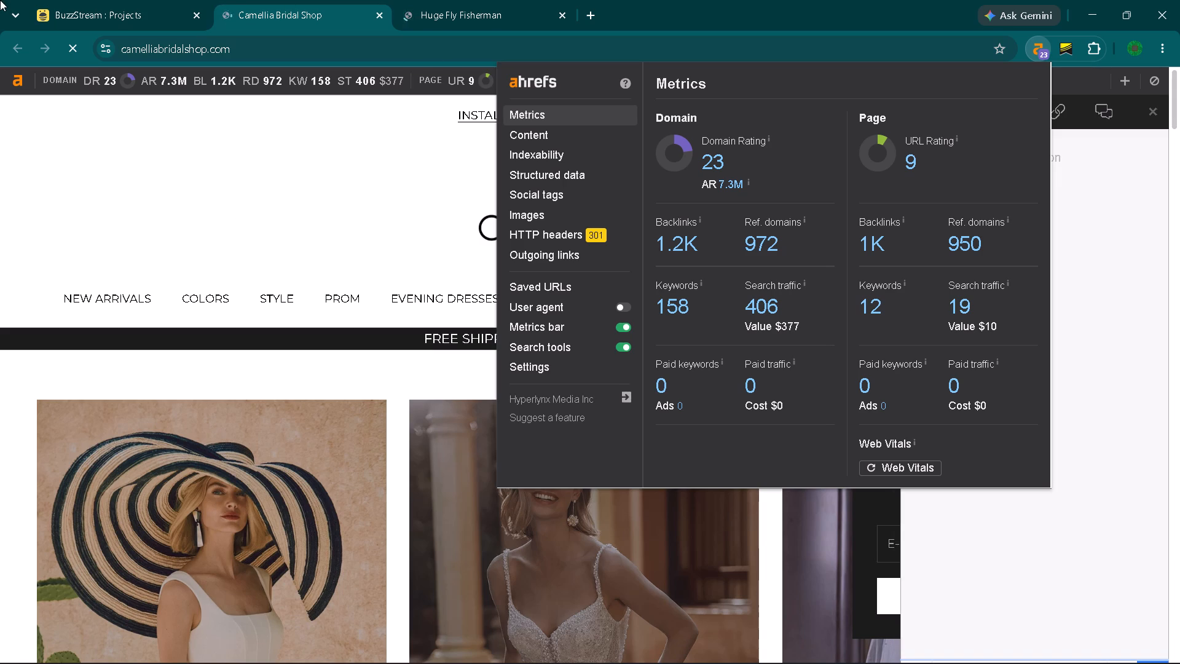
left_click(0, 448)
scroll(34, 314, "down", 3)
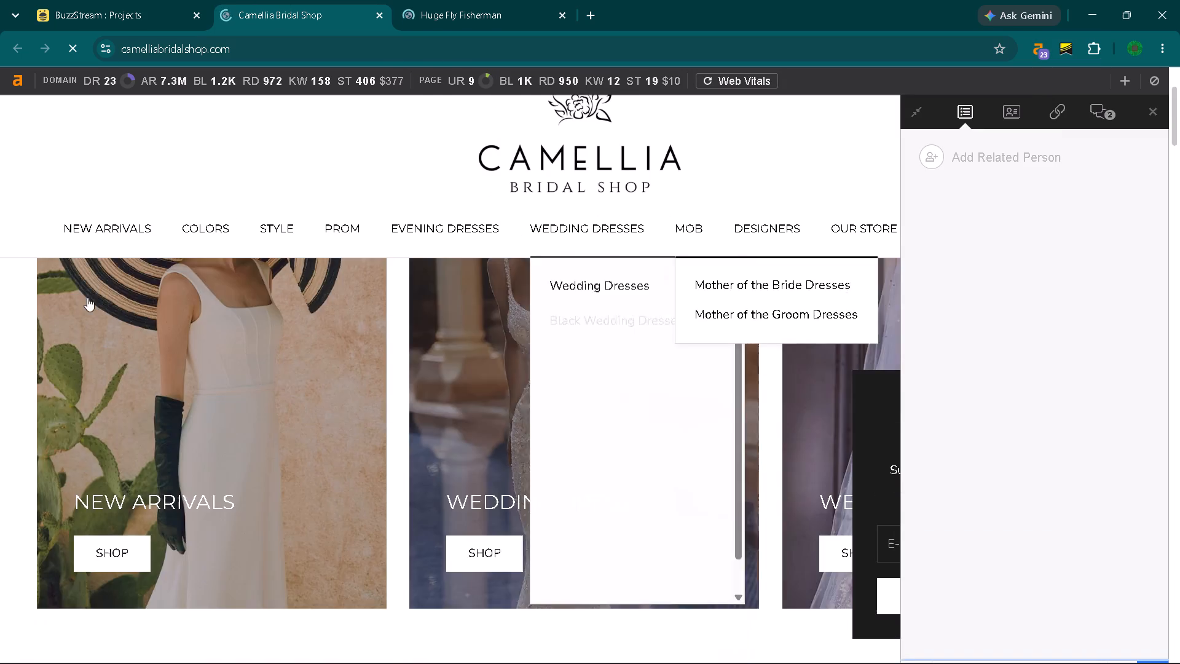
scroll(87, 298, "down", 17)
scroll(787, 352, "up", 1)
scroll(951, 317, "down", 19)
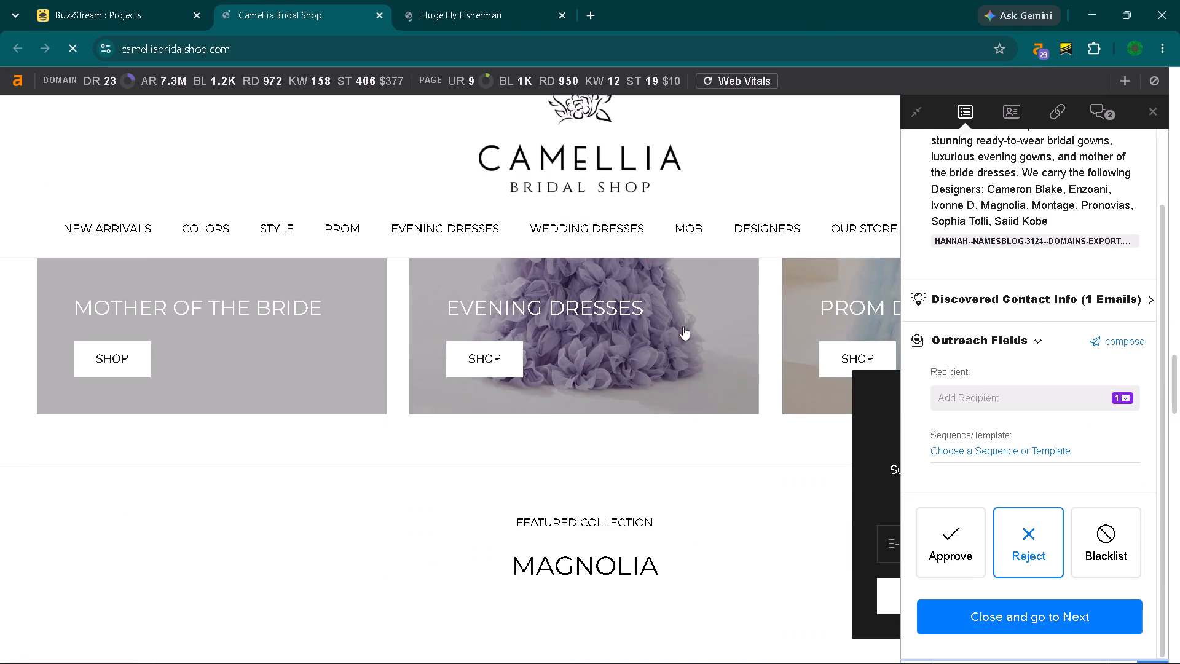
scroll(683, 326, "down", 4)
scroll(520, 360, "up", 1)
scroll(577, 333, "down", 13)
scroll(439, 346, "up", 2)
scroll(500, 368, "down", 7)
scroll(400, 285, "up", 1)
scroll(420, 290, "down", 3)
scroll(286, 339, "up", 3)
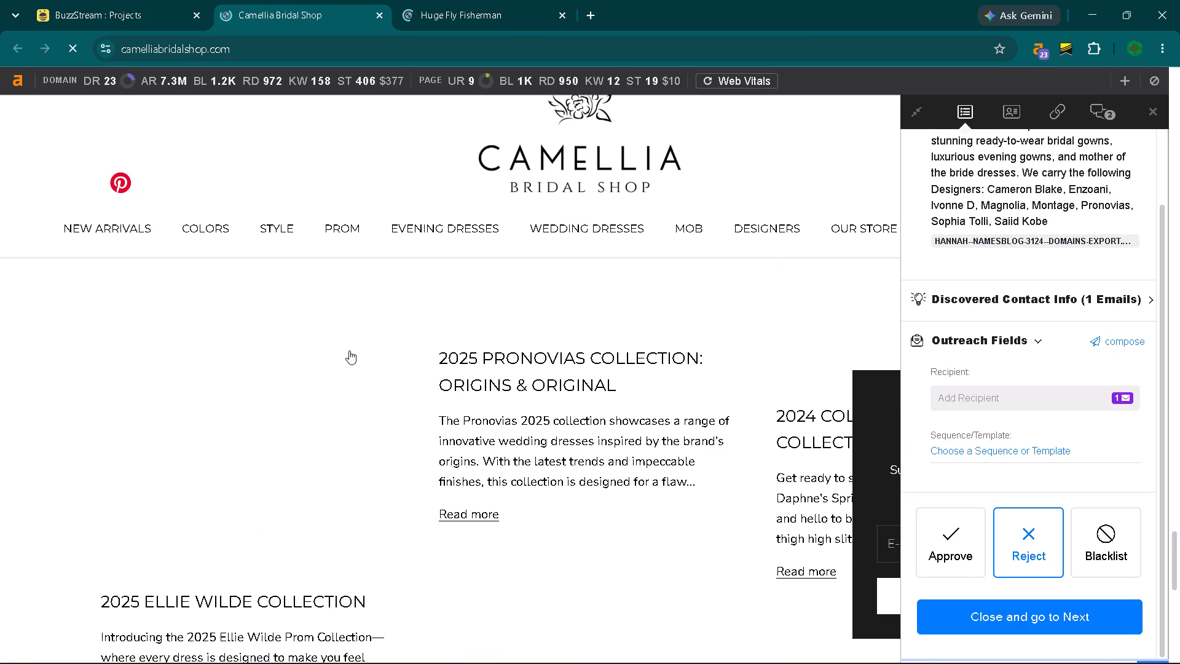
scroll(368, 379, "down", 3)
Copy the link to all articles on the Camellia Bridal Shop homepage and load it in the other browser window.
right_click(605, 559)
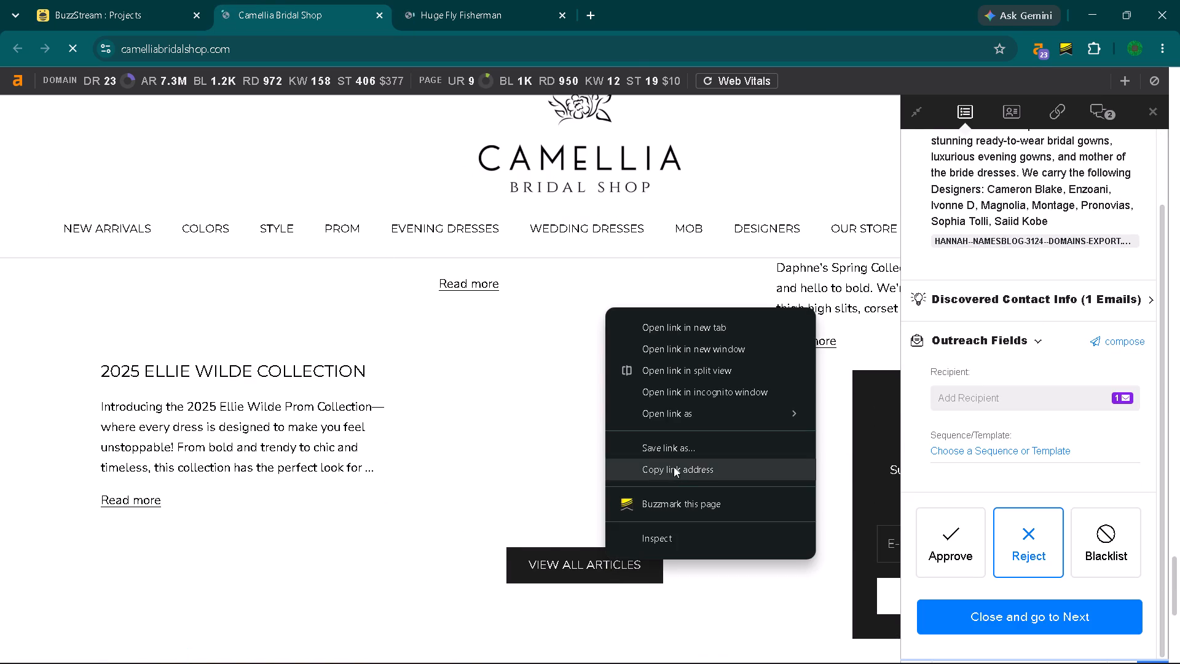
left_click(674, 467)
scroll(0, 505, "down", 9)
scroll(479, 492, "down", 3)
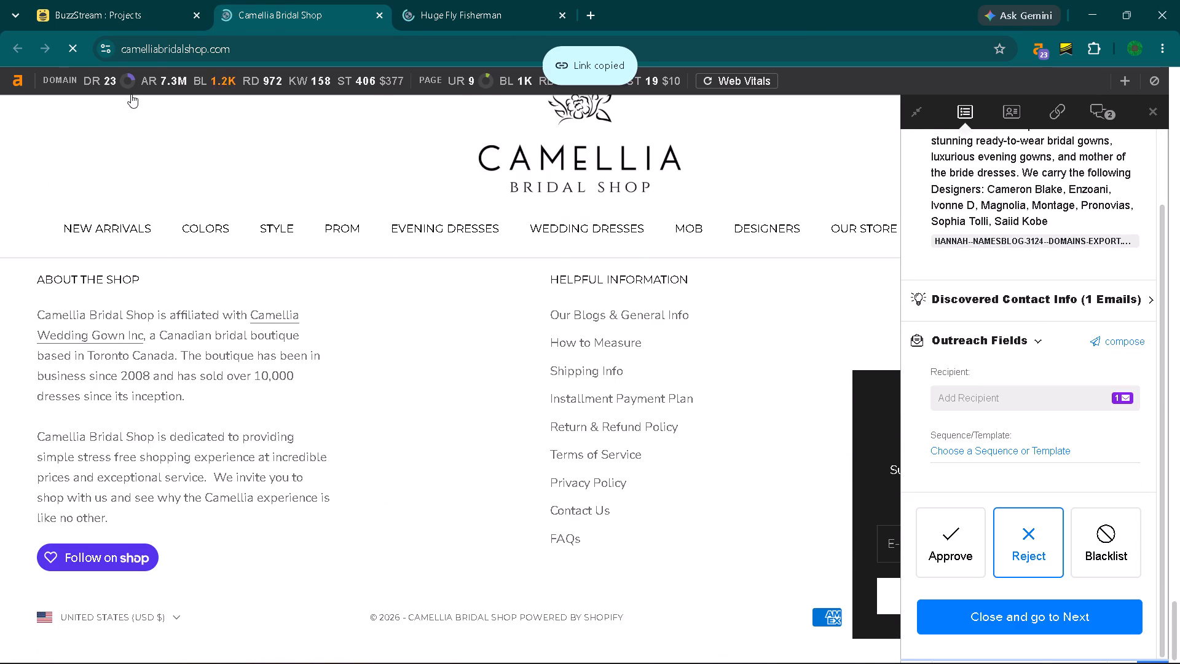
key("alt+Tab")
left_click(258, 57)
key("ctrl+v")
key("Return")
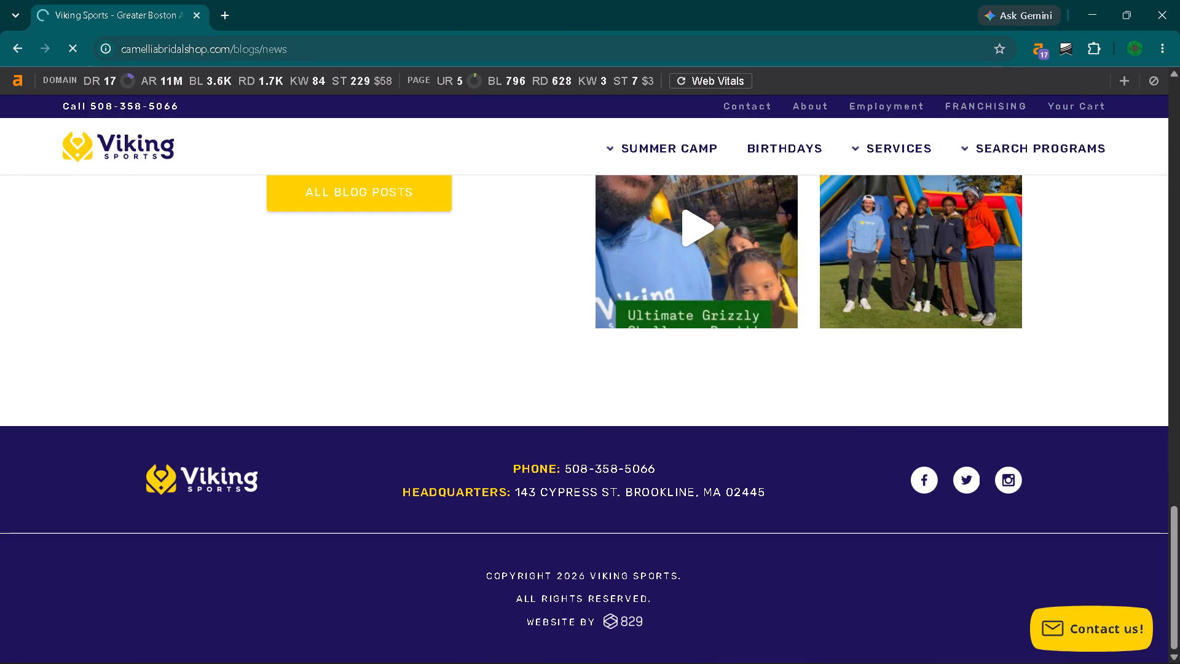
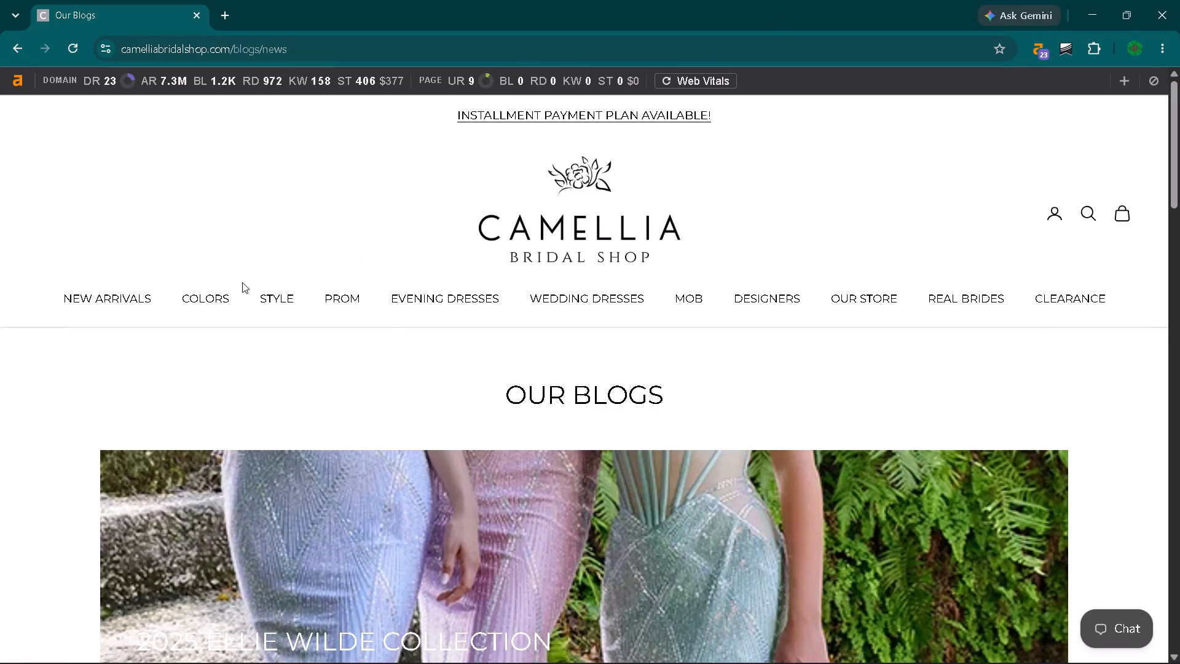
Skim the Camellia Bridal Shop blog listing and open the featured 2025 Ellie Wilde Collection article in a new tab to review it.
scroll(267, 282, "up", 1)
scroll(267, 282, "down", 5)
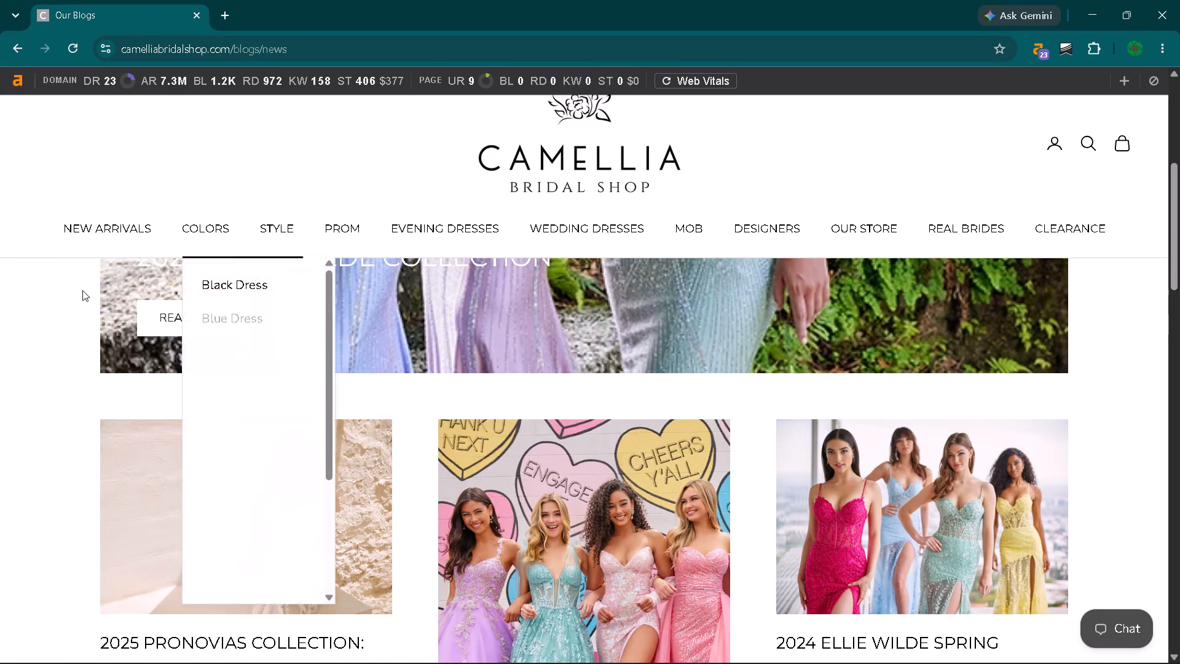
scroll(79, 293, "up", 2)
left_click(0, 376)
right_click(340, 405)
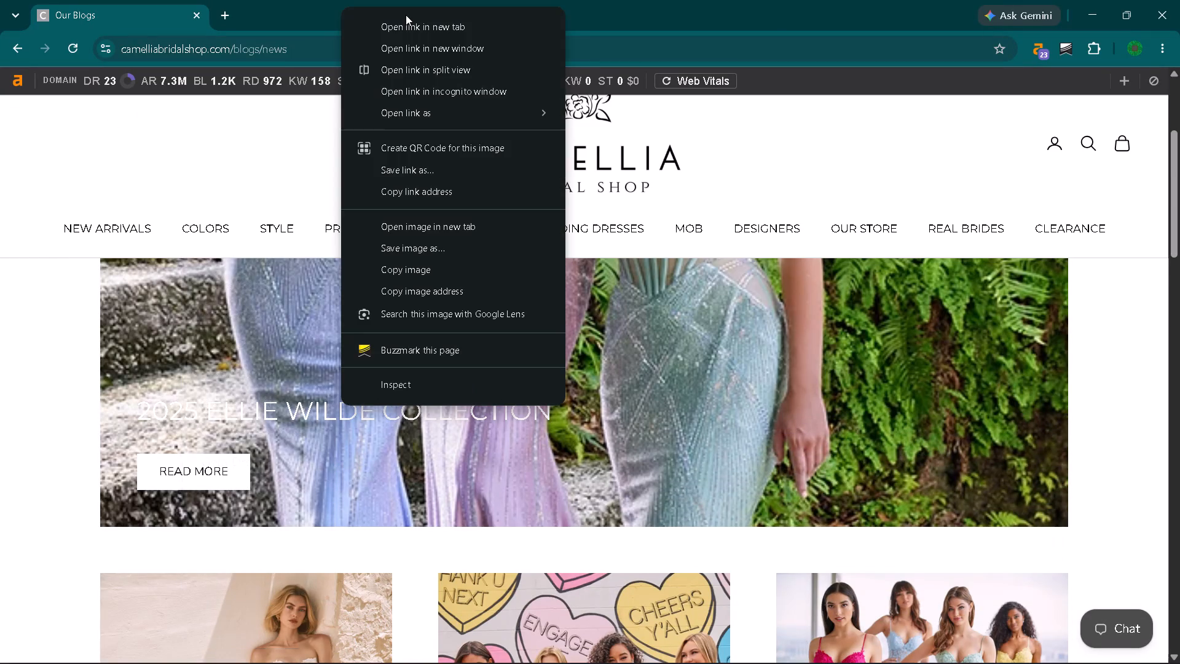
left_click(411, 33)
scroll(189, 279, "down", 4)
scroll(386, 354, "down", 3)
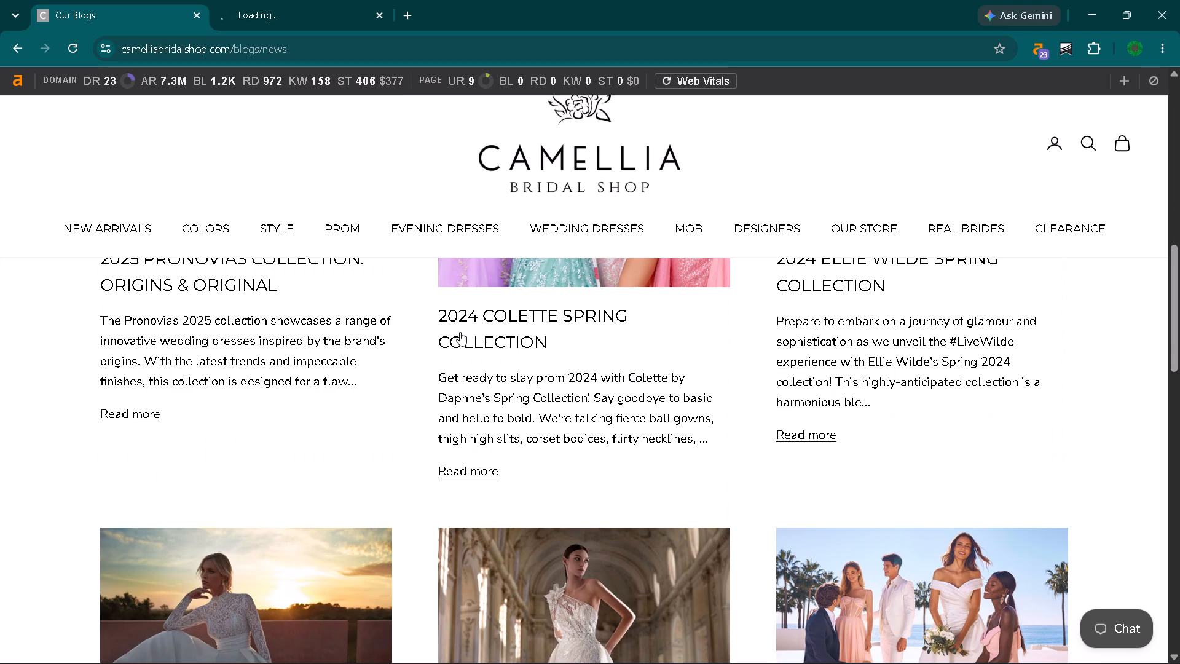
scroll(239, 353, "down", 3)
left_click(171, 0)
double_click(260, 0)
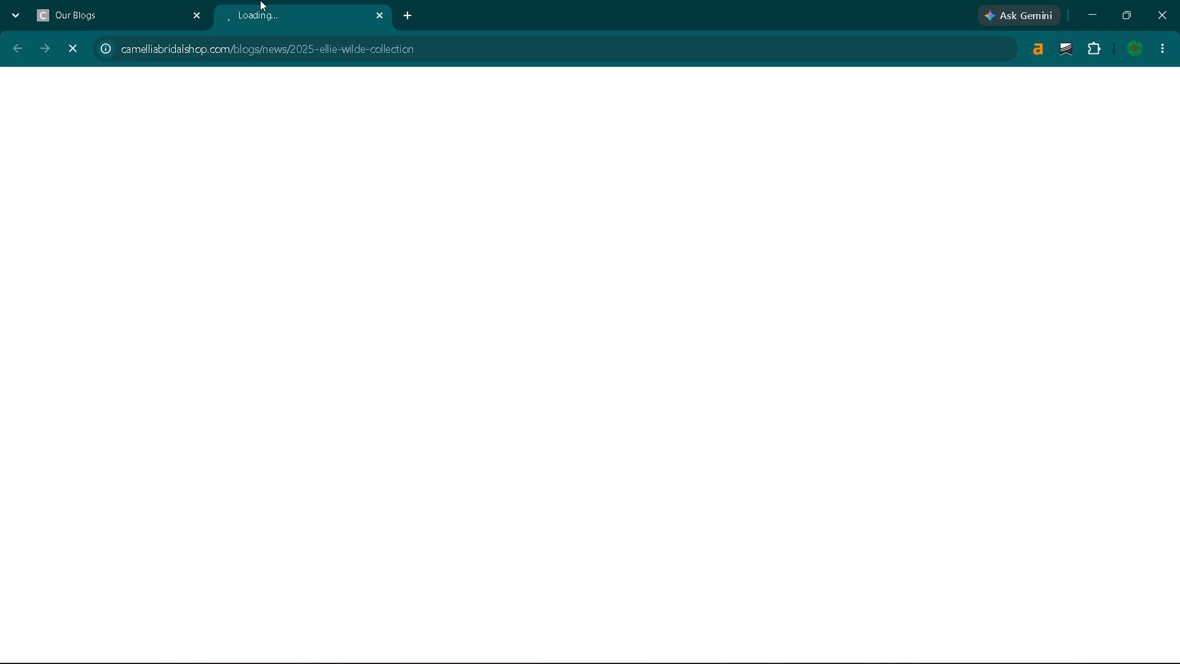
scroll(521, 423, "down", 4)
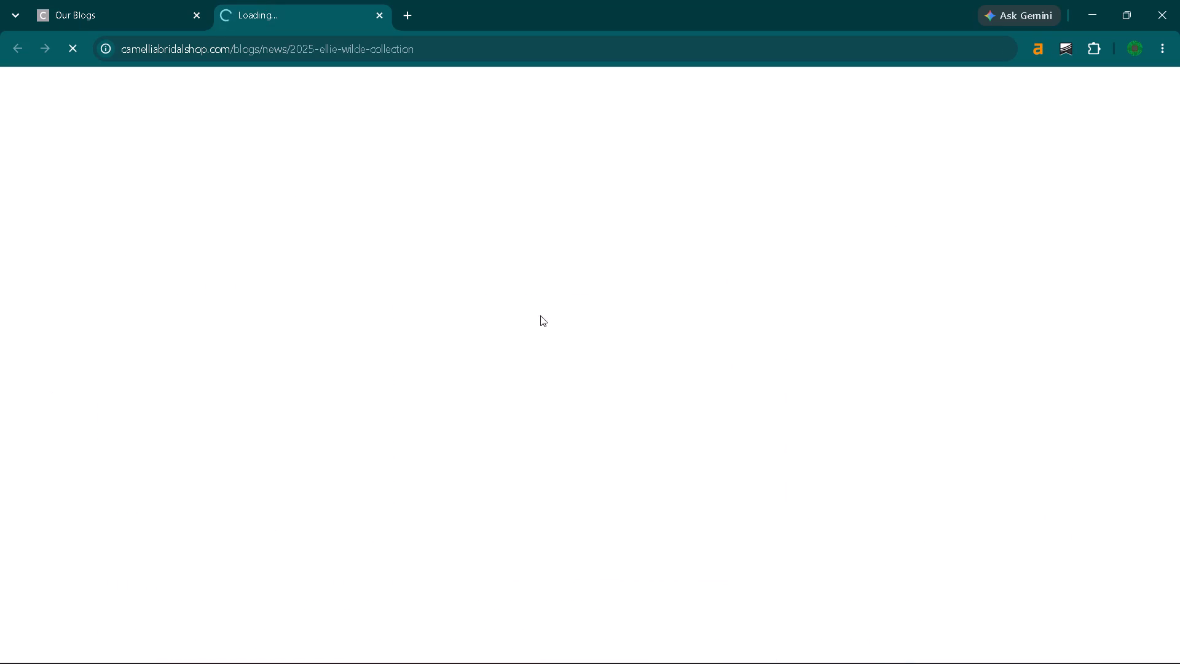
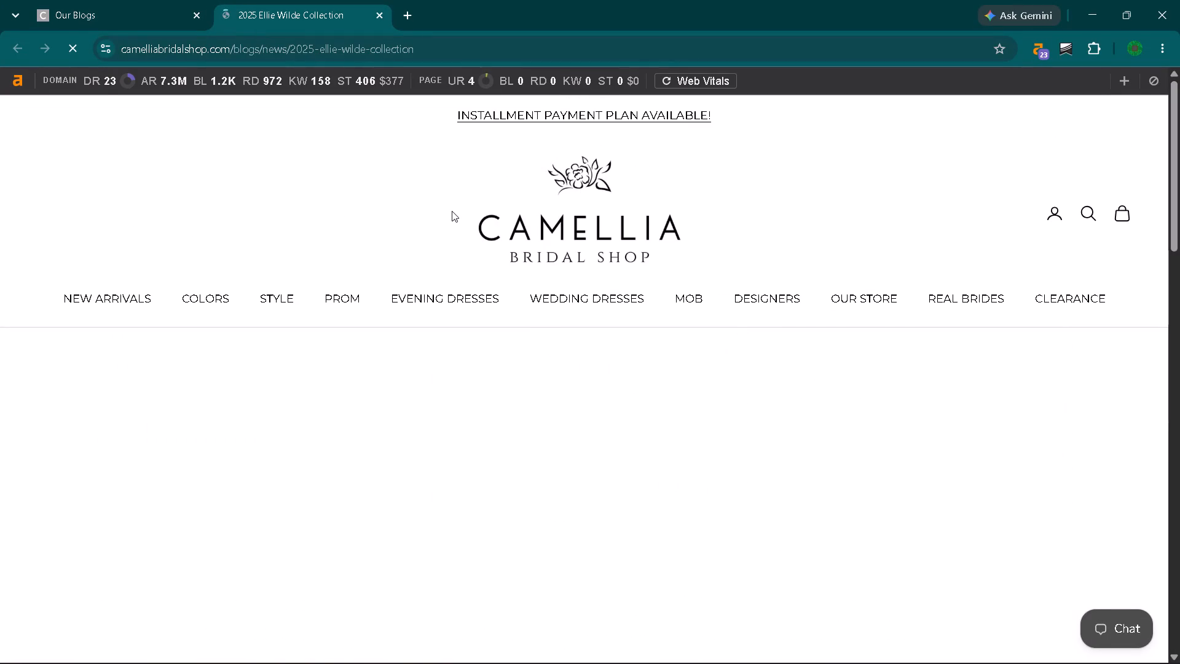
Review the 2025 Ellie Wilde Collection article through to the page footer and close it.
scroll(1179, 663, "down", 1)
scroll(468, 272, "down", 7)
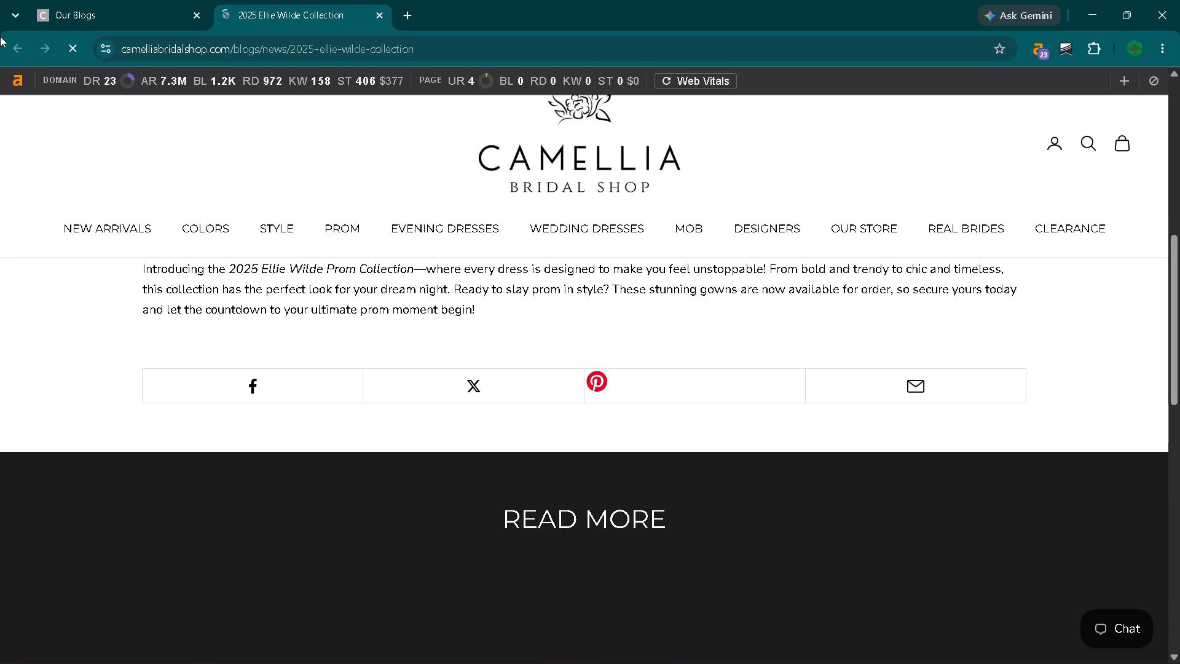
scroll(317, 299, "down", 7)
scroll(160, 499, "up", 5)
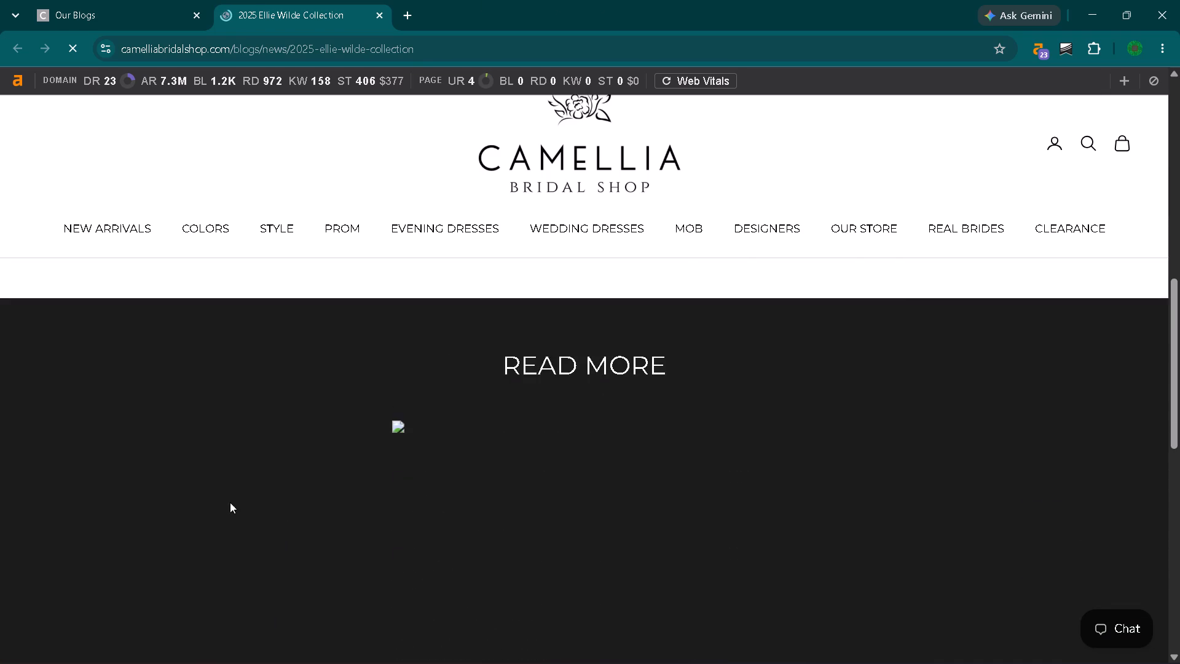
scroll(230, 502, "up", 2)
scroll(246, 515, "down", 1)
scroll(191, 496, "down", 3)
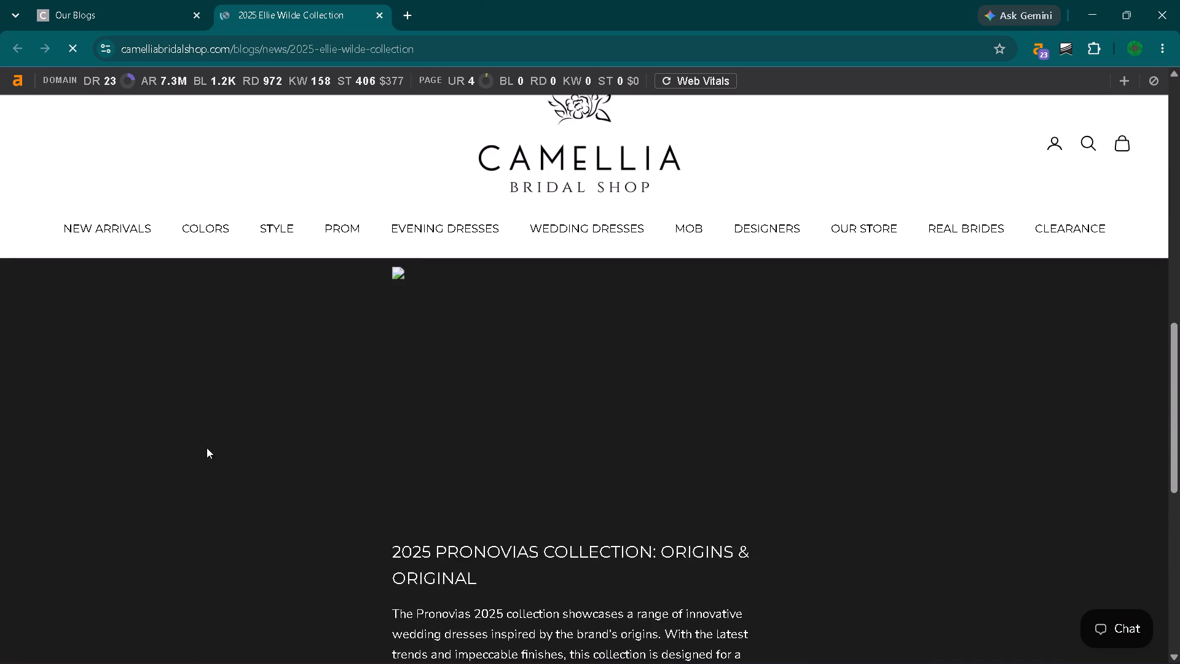
scroll(227, 512, "down", 4)
scroll(422, 425, "up", 4)
scroll(347, 468, "down", 16)
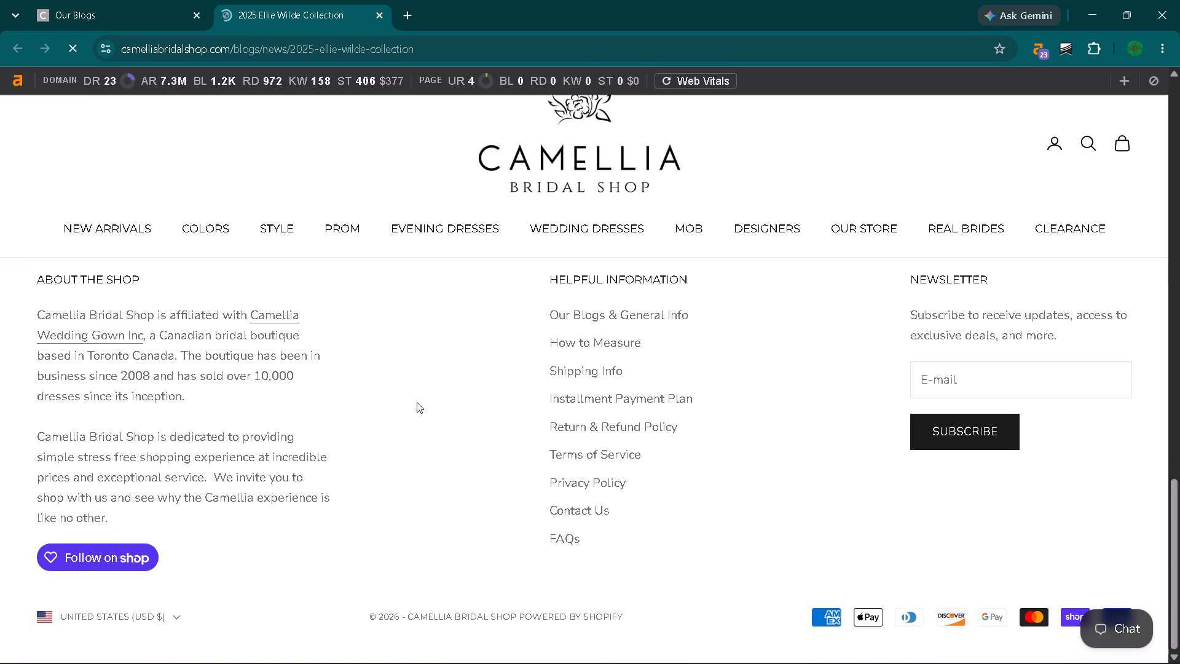
left_click(417, 402)
key("ctrl+w")
Open the Black Friday Special 2021 article in a new tab and advance the blog listing to page 2.
scroll(273, 405, "down", 4)
scroll(225, 446, "down", 3)
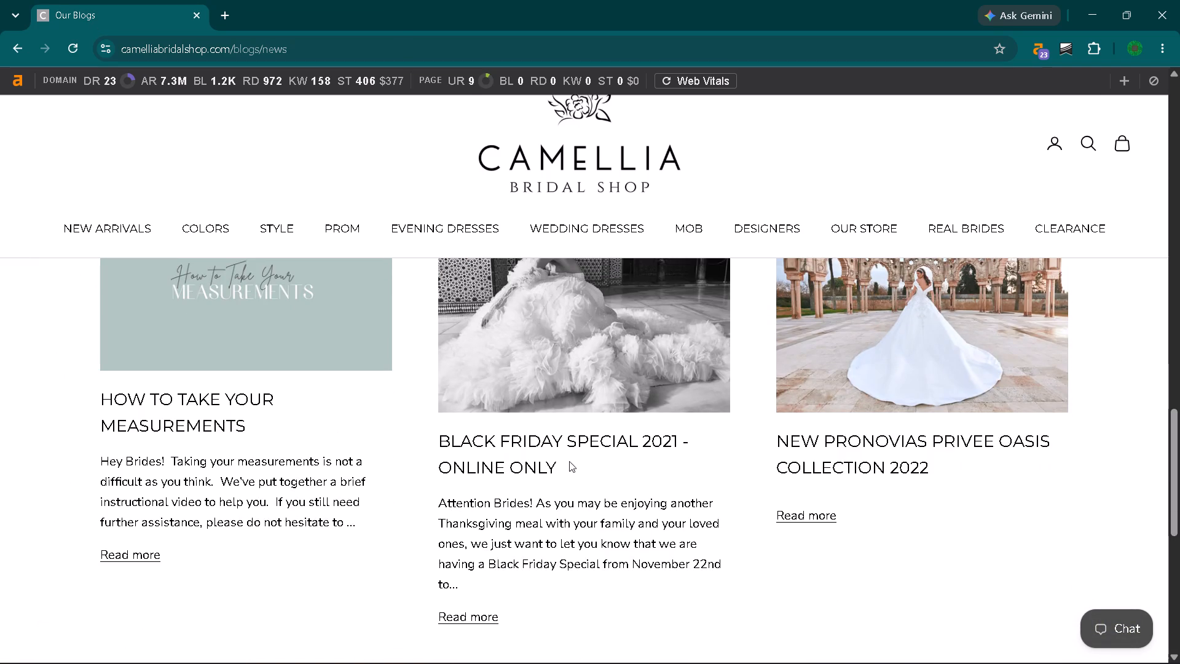
left_click(540, 440, "ctrl")
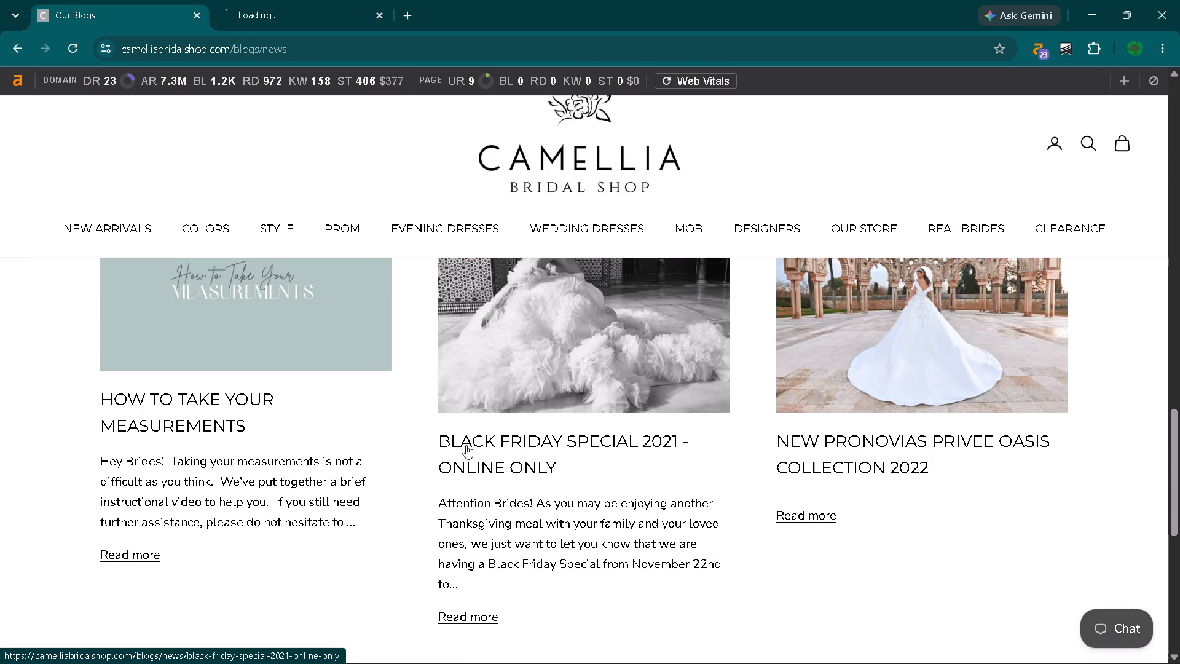
scroll(804, 479, "down", 1)
scroll(804, 479, "up", 1)
scroll(804, 479, "down", 6)
scroll(570, 397, "up", 3)
double_click(559, 451)
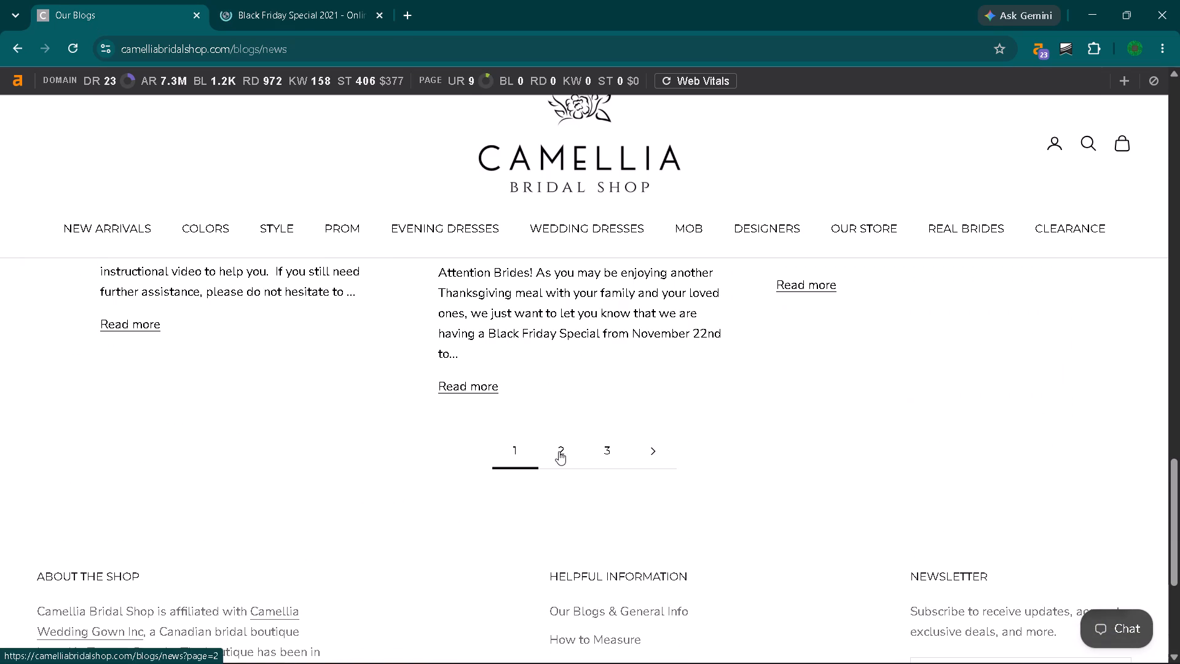
Check the Black Friday Special 2021 article's date and content, and close it.
key("ctrl+Tab")
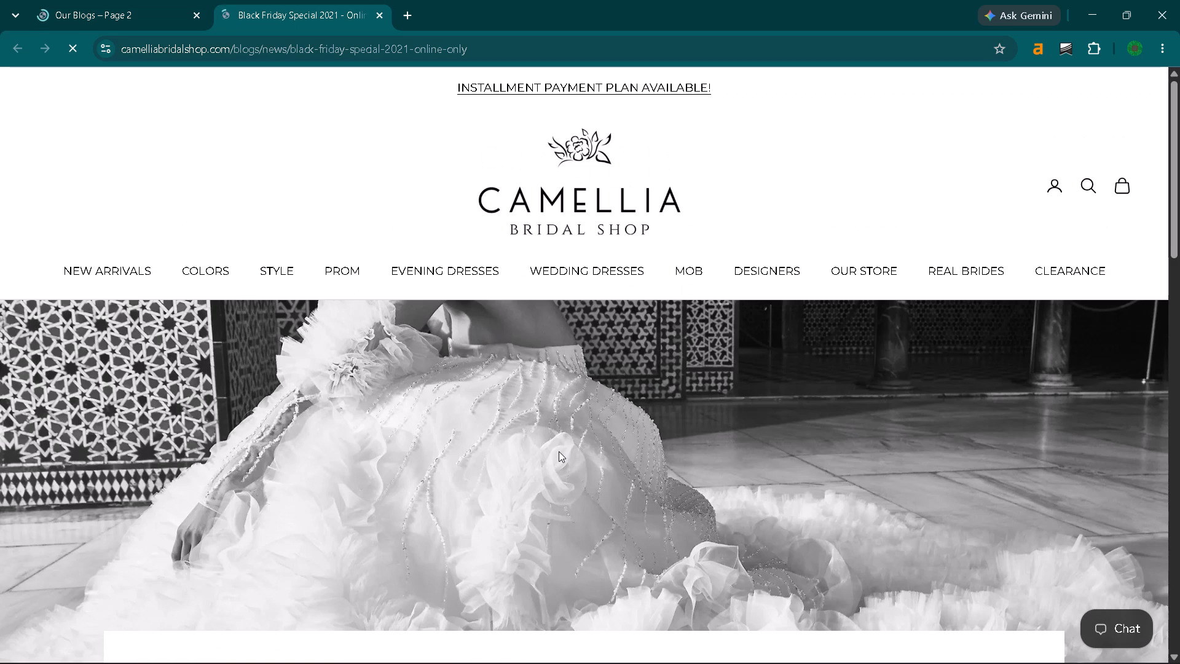
scroll(244, 549, "down", 4)
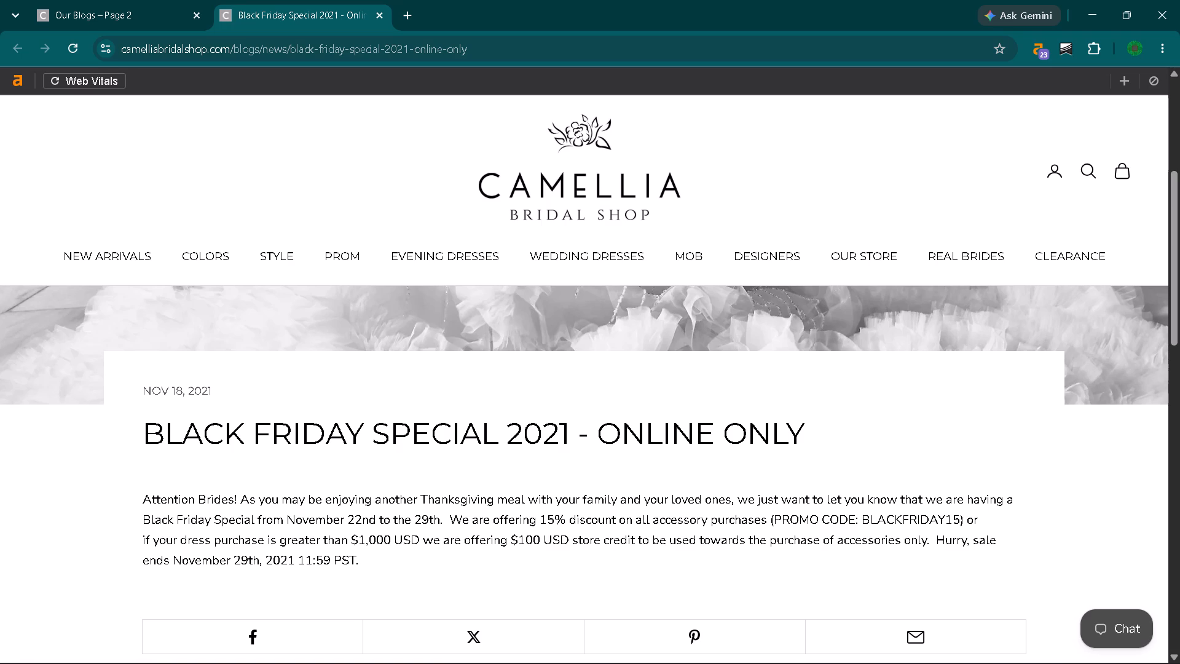
scroll(325, 513, "down", 2)
scroll(216, 512, "down", 1)
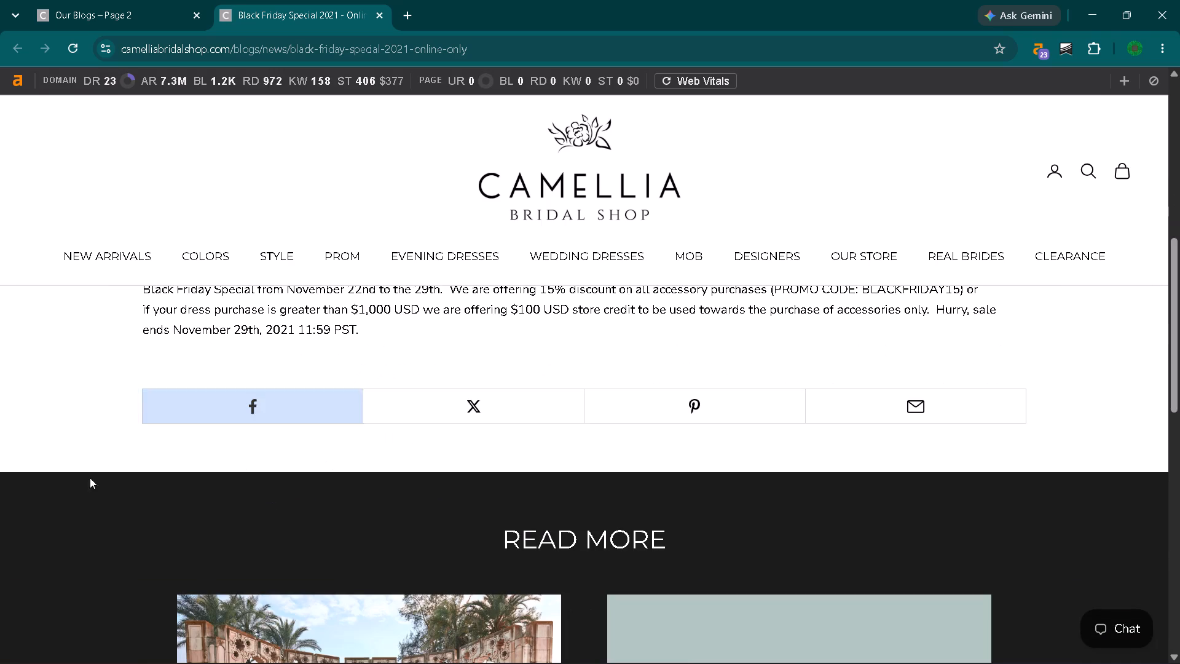
left_click(382, 10)
Skim page 2 of the blog listing and open the mother of the bride dress shopping do's and don'ts article in a new tab.
scroll(134, 311, "down", 2)
scroll(128, 313, "up", 2)
scroll(128, 313, "down", 7)
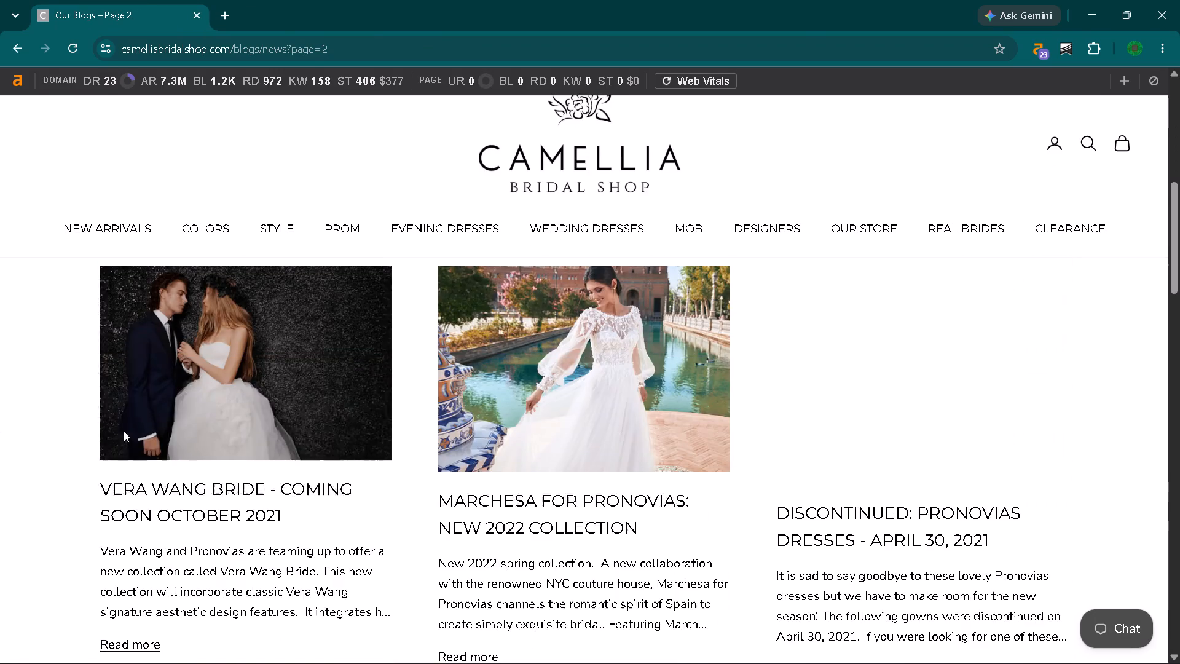
scroll(11, 568, "down", 2)
scroll(0, 469, "down", 7)
scroll(502, 411, "up", 2)
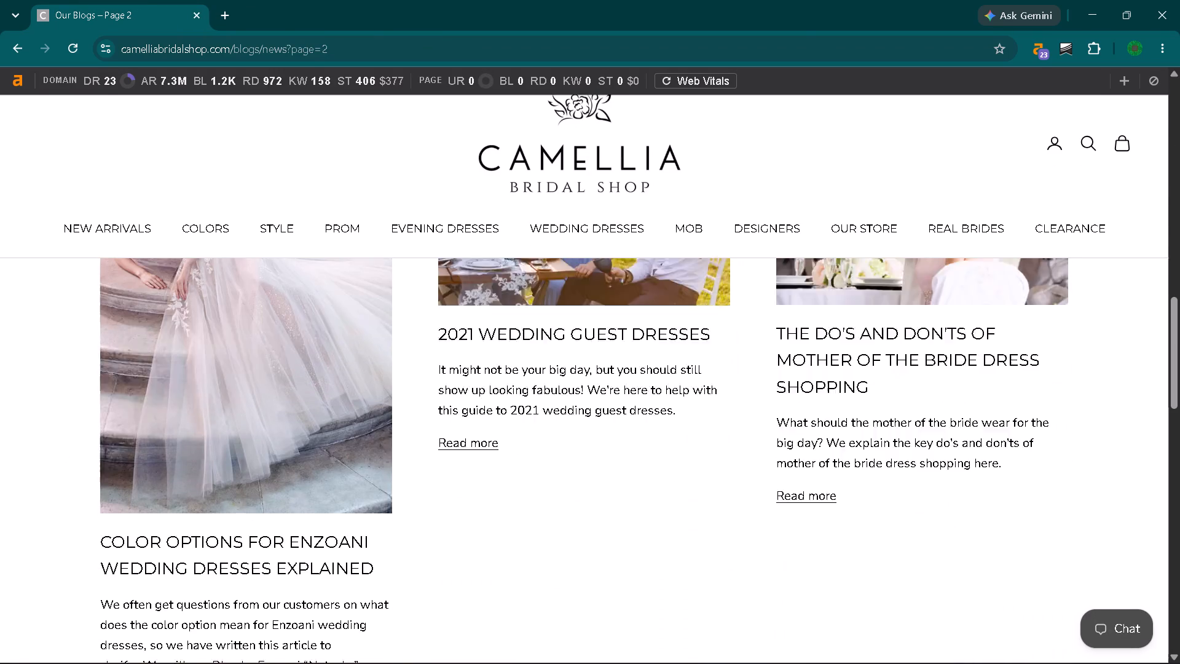
left_click(833, 442, "ctrl")
scroll(502, 413, "down", 4)
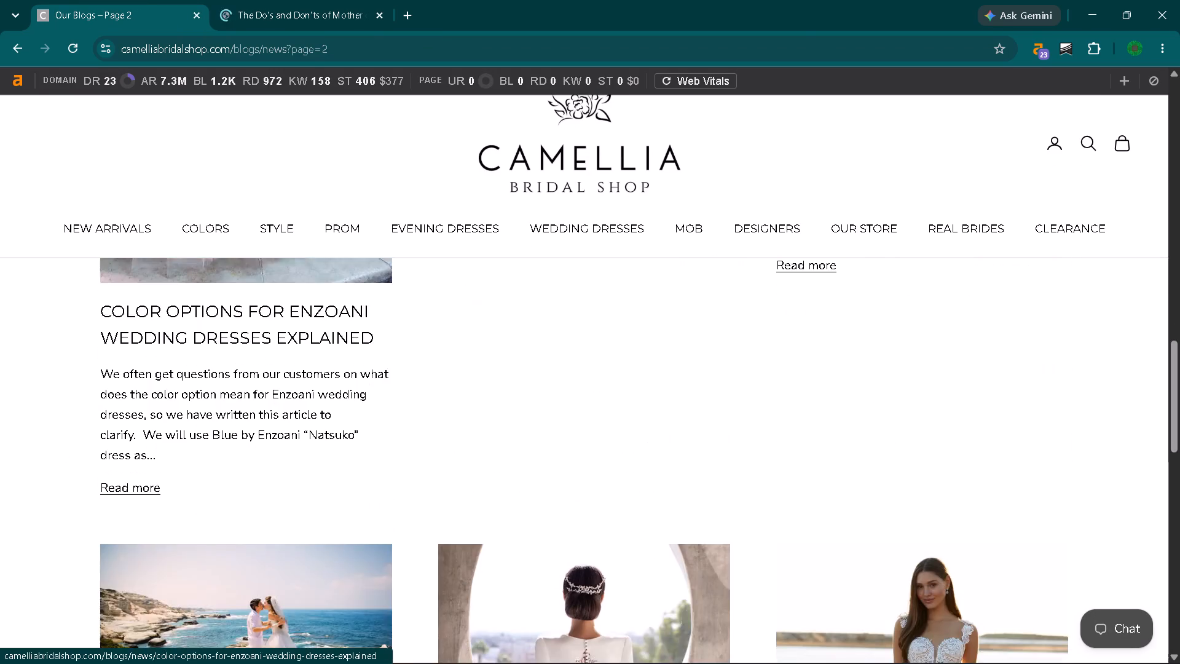
scroll(273, 400, "down", 6)
scroll(461, 427, "down", 1)
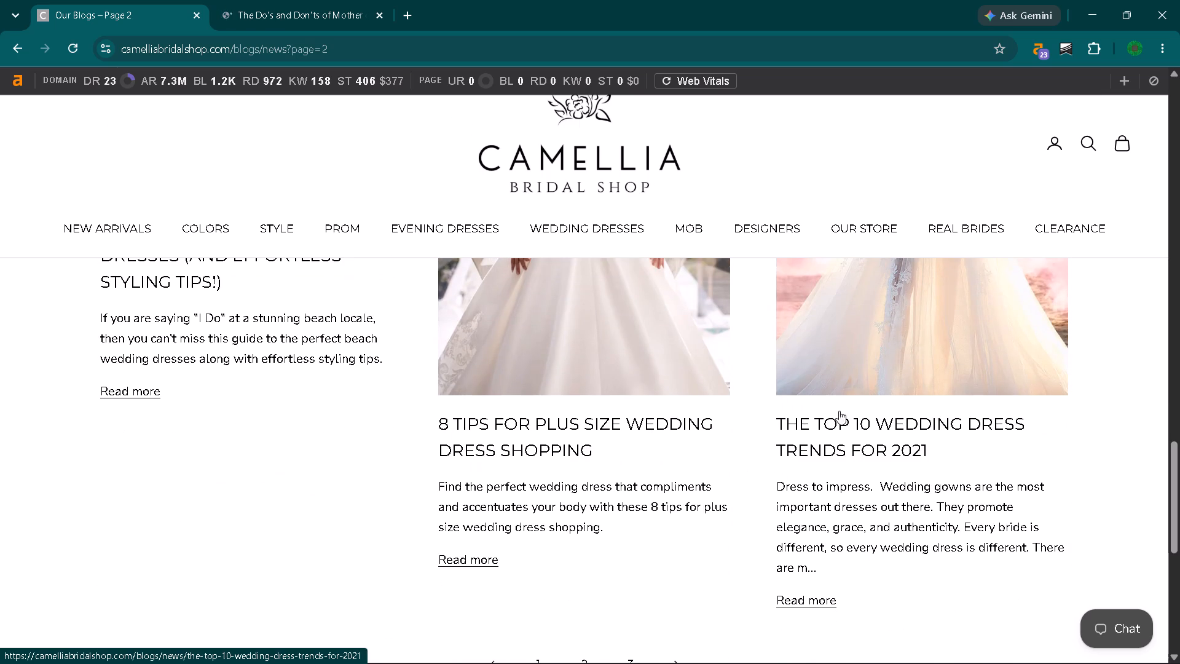
scroll(719, 401, "down", 5)
Review the mother of the bride article's text and outgoing links, and close it.
key("ctrl+Tab")
scroll(441, 330, "up", 1)
scroll(437, 340, "down", 7)
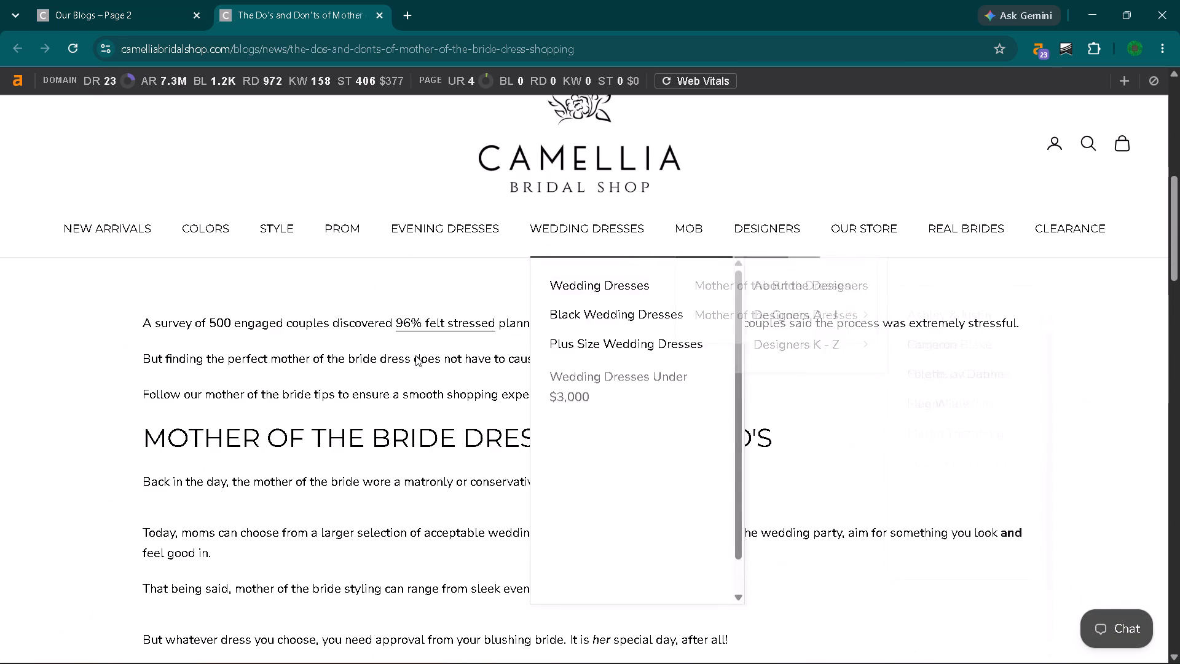
left_click_drag(239, 358, 246, 358)
scroll(387, 424, "down", 3)
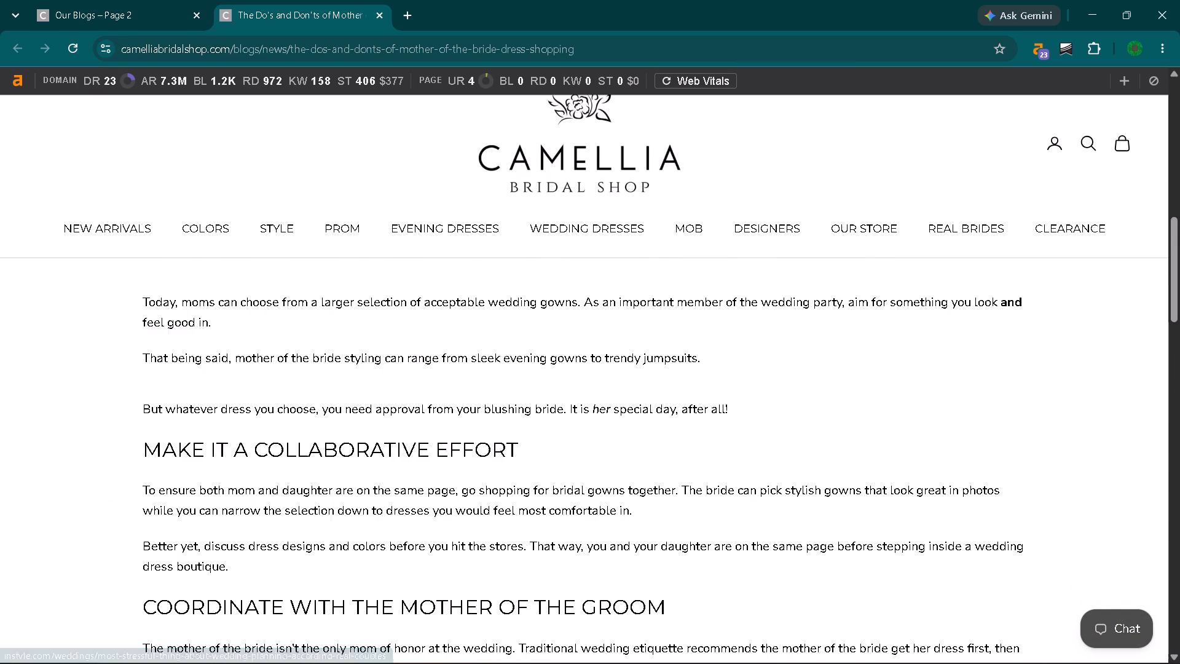
scroll(369, 430, "down", 2)
scroll(285, 416, "down", 3)
scroll(374, 434, "down", 1)
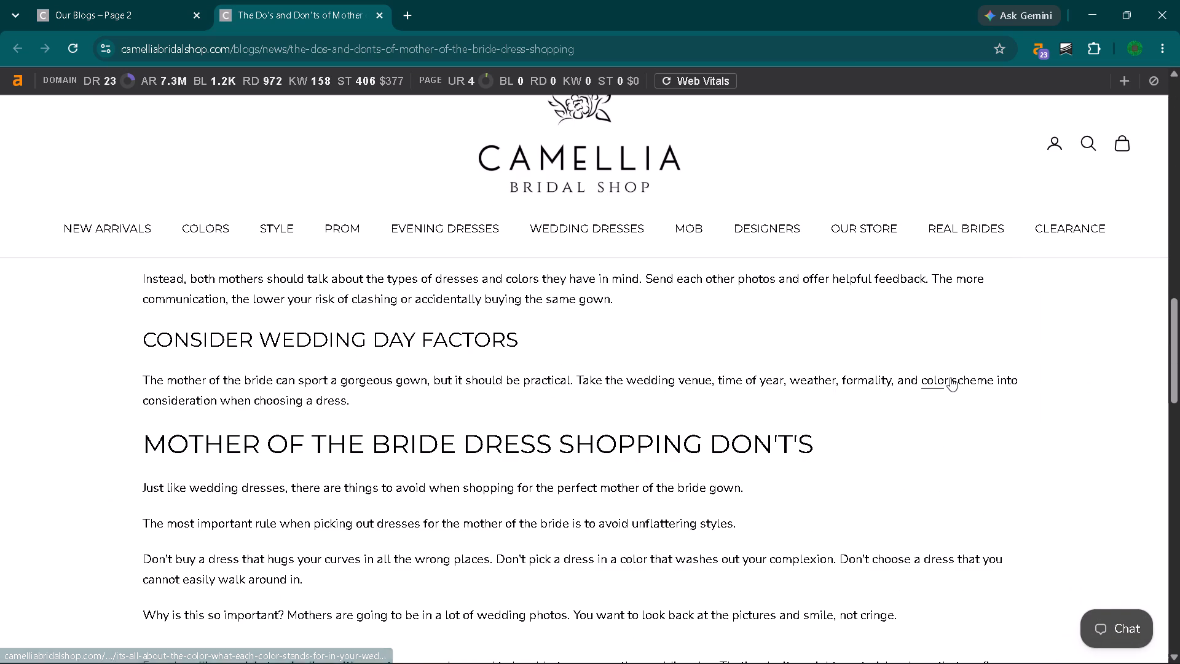
scroll(538, 403, "down", 6)
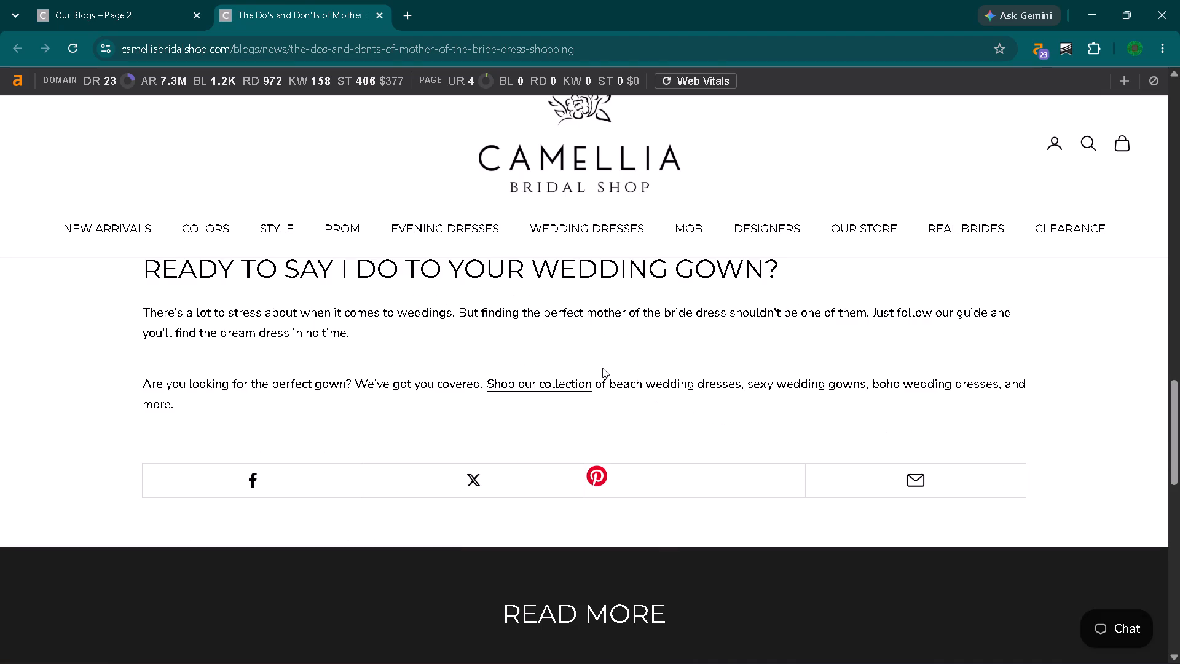
left_click(767, 387)
key("ctrl+w")
Return to the BuzzStream window, close the Camellia Bridal Shop prospect with Reject selected, advance to the next one, and close the shop's tab.
scroll(621, 362, "up", 1)
scroll(620, 363, "down", 5)
key("alt+Tab")
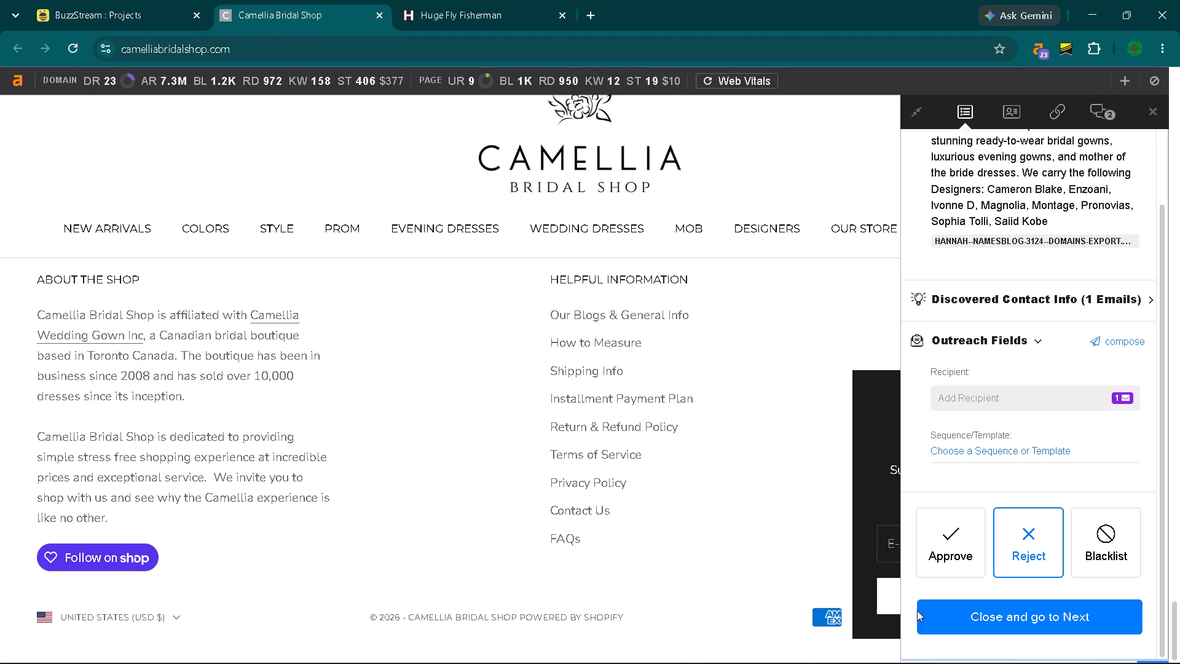
left_click(977, 618)
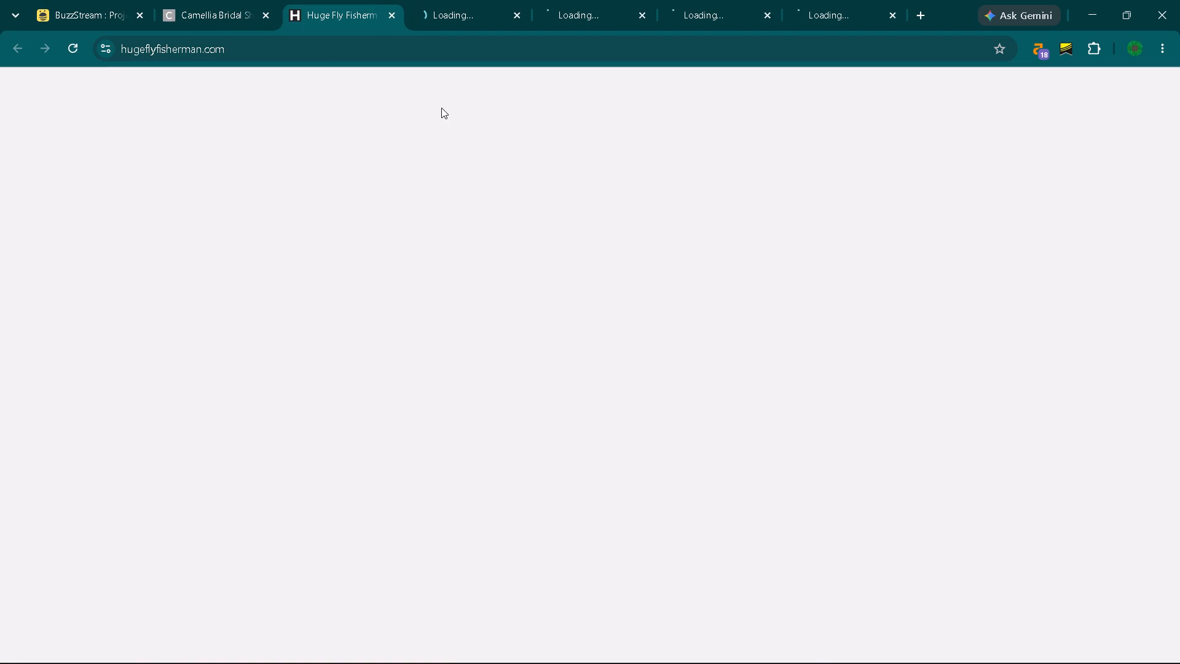
left_click(266, 14)
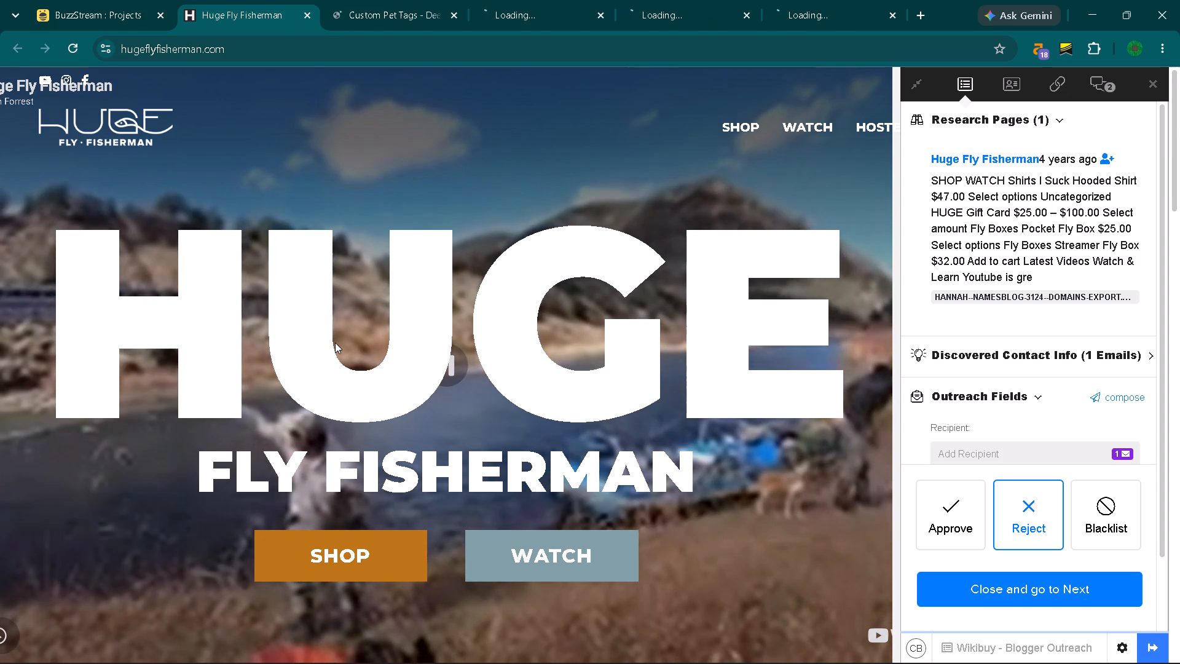
Copy the Huge Fly Fisherman site address and load hugeflyfisherman.com in the separate review browser window.
left_click(249, 56)
key("ctrl+c")
key("ctrl+c")
key("ctrl+c")
key("alt+Tab")
left_click(249, 56)
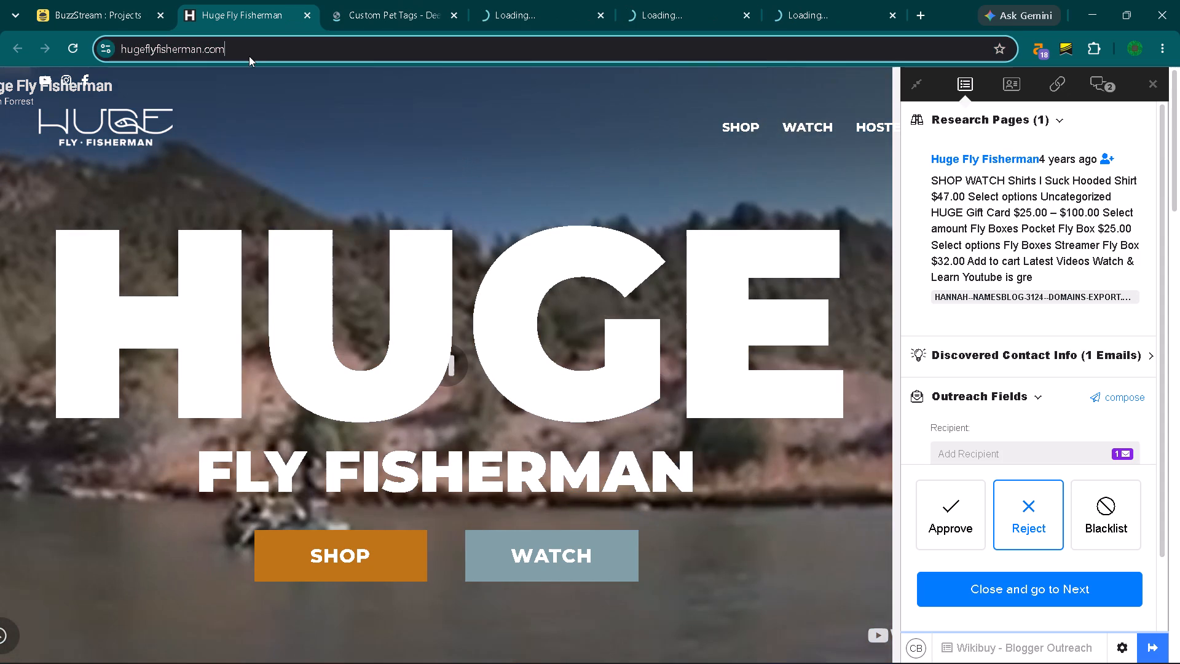
key("ctrl+v")
key("Return")
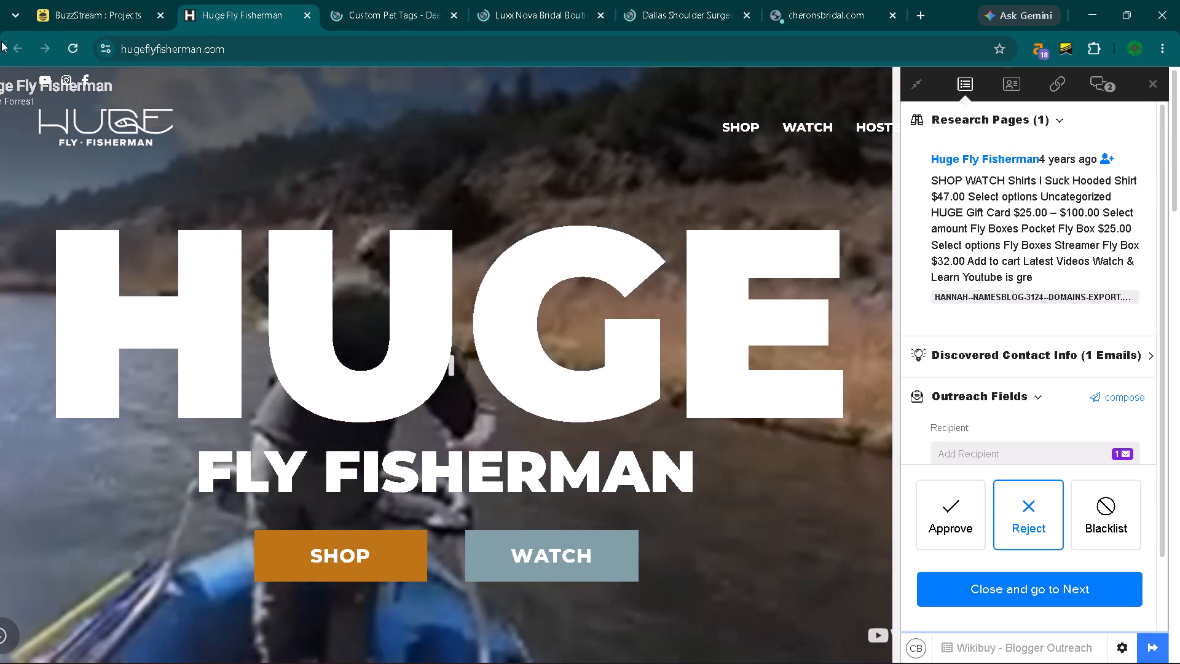
left_click(15, 299)
triple_click(49, 291)
key("alt+Tab")
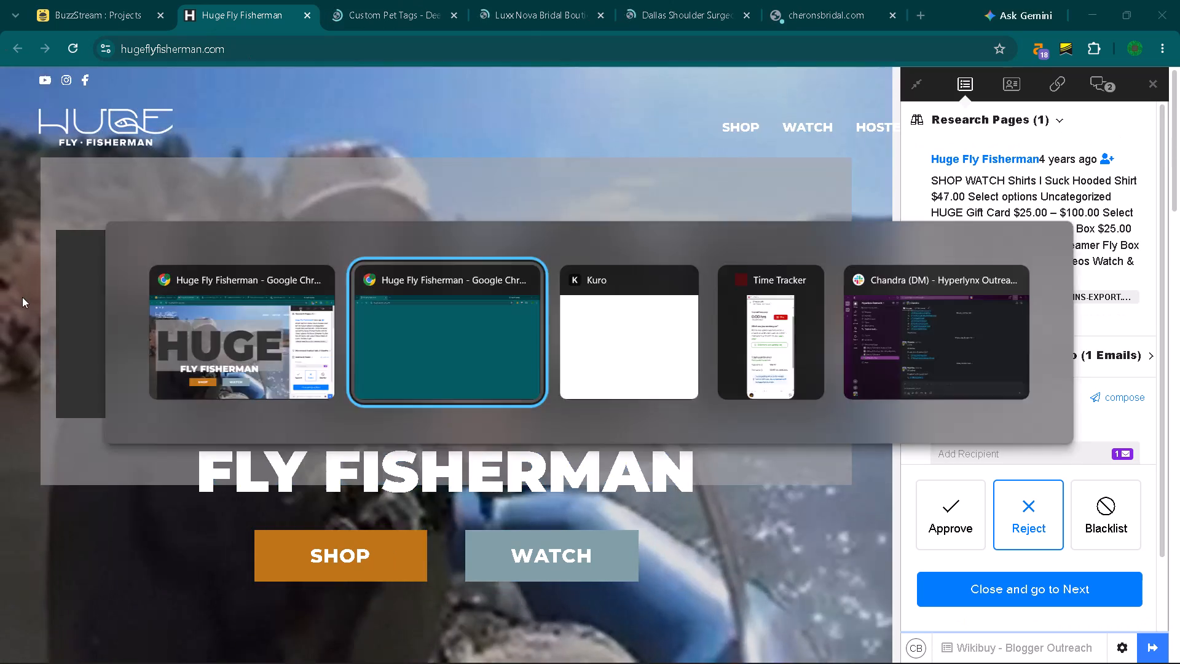
key("alt+Tab")
left_click(8, 302)
key("alt+Tab")
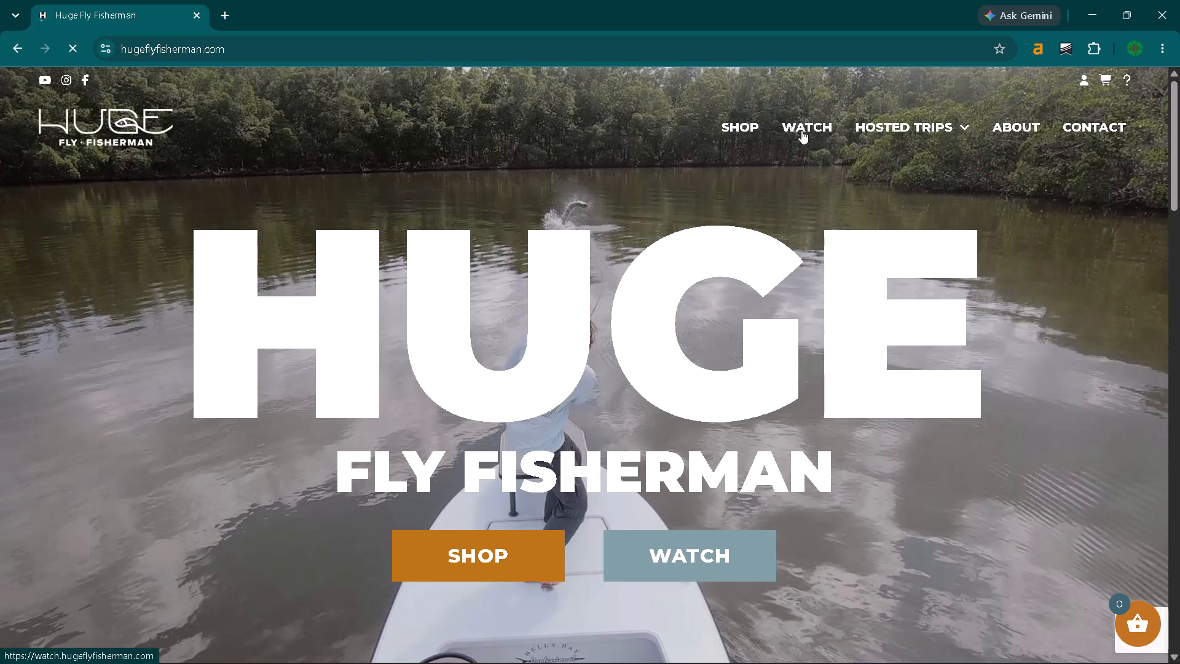
Examine the Hosted Trips section in the Huge Fly Fisherman site's navigation.
right_click(899, 130)
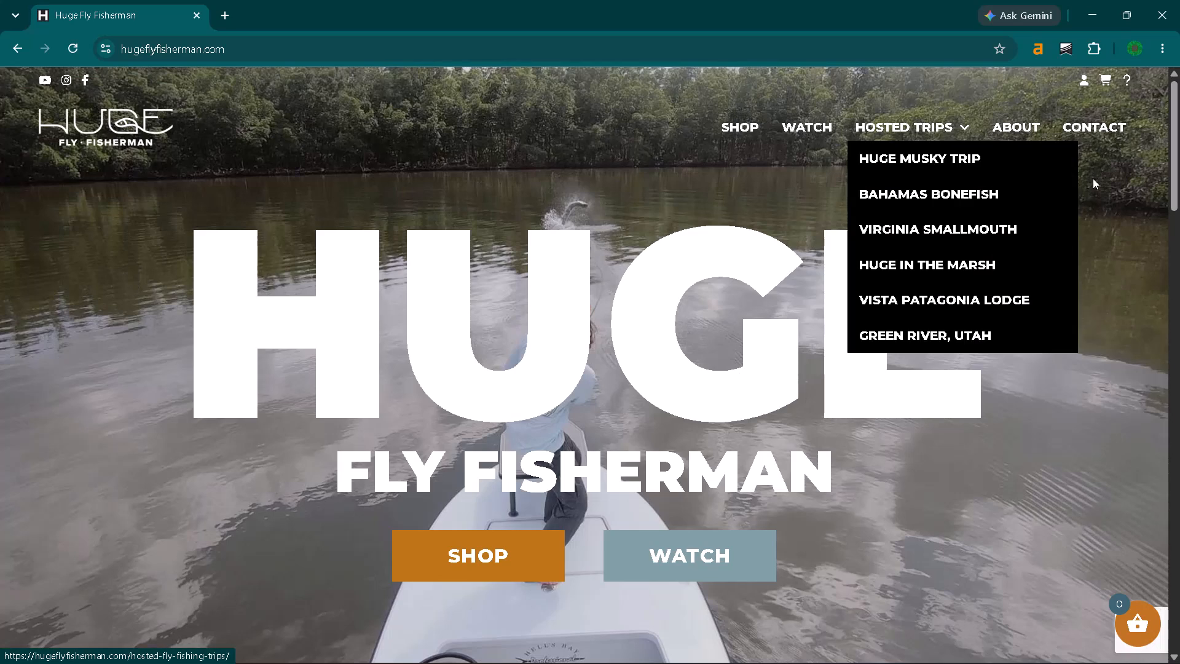